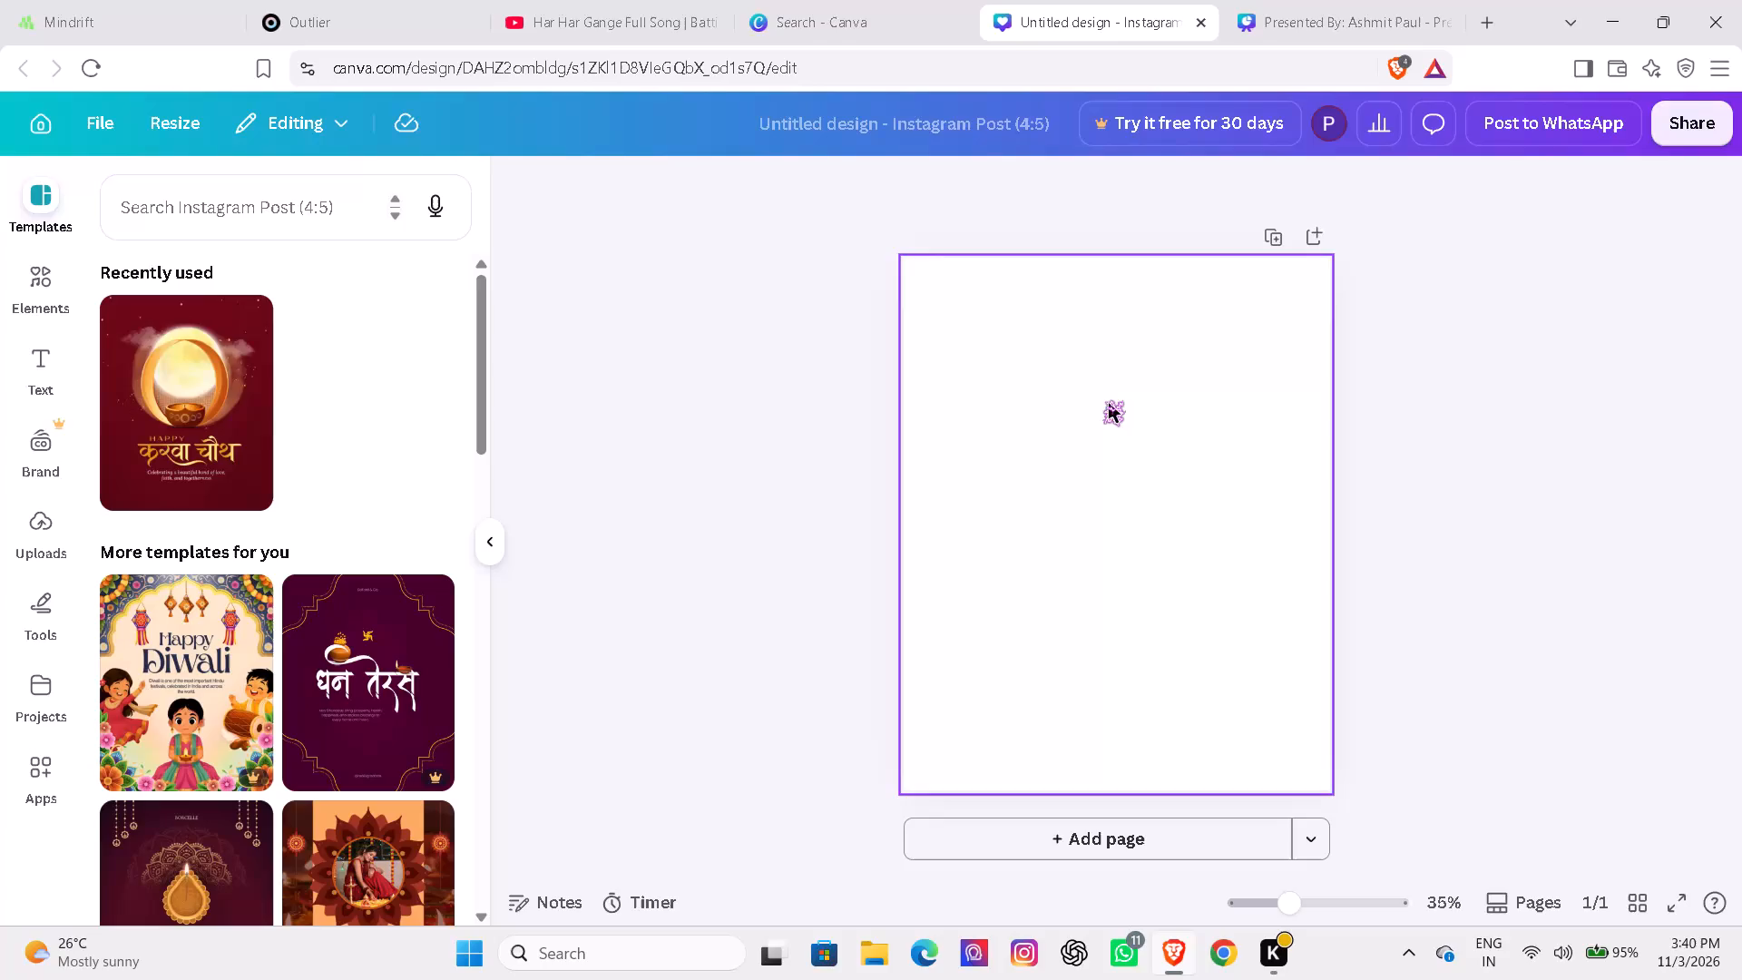
Add a plain text box to the blank Instagram post page.
left_click(1083, 387)
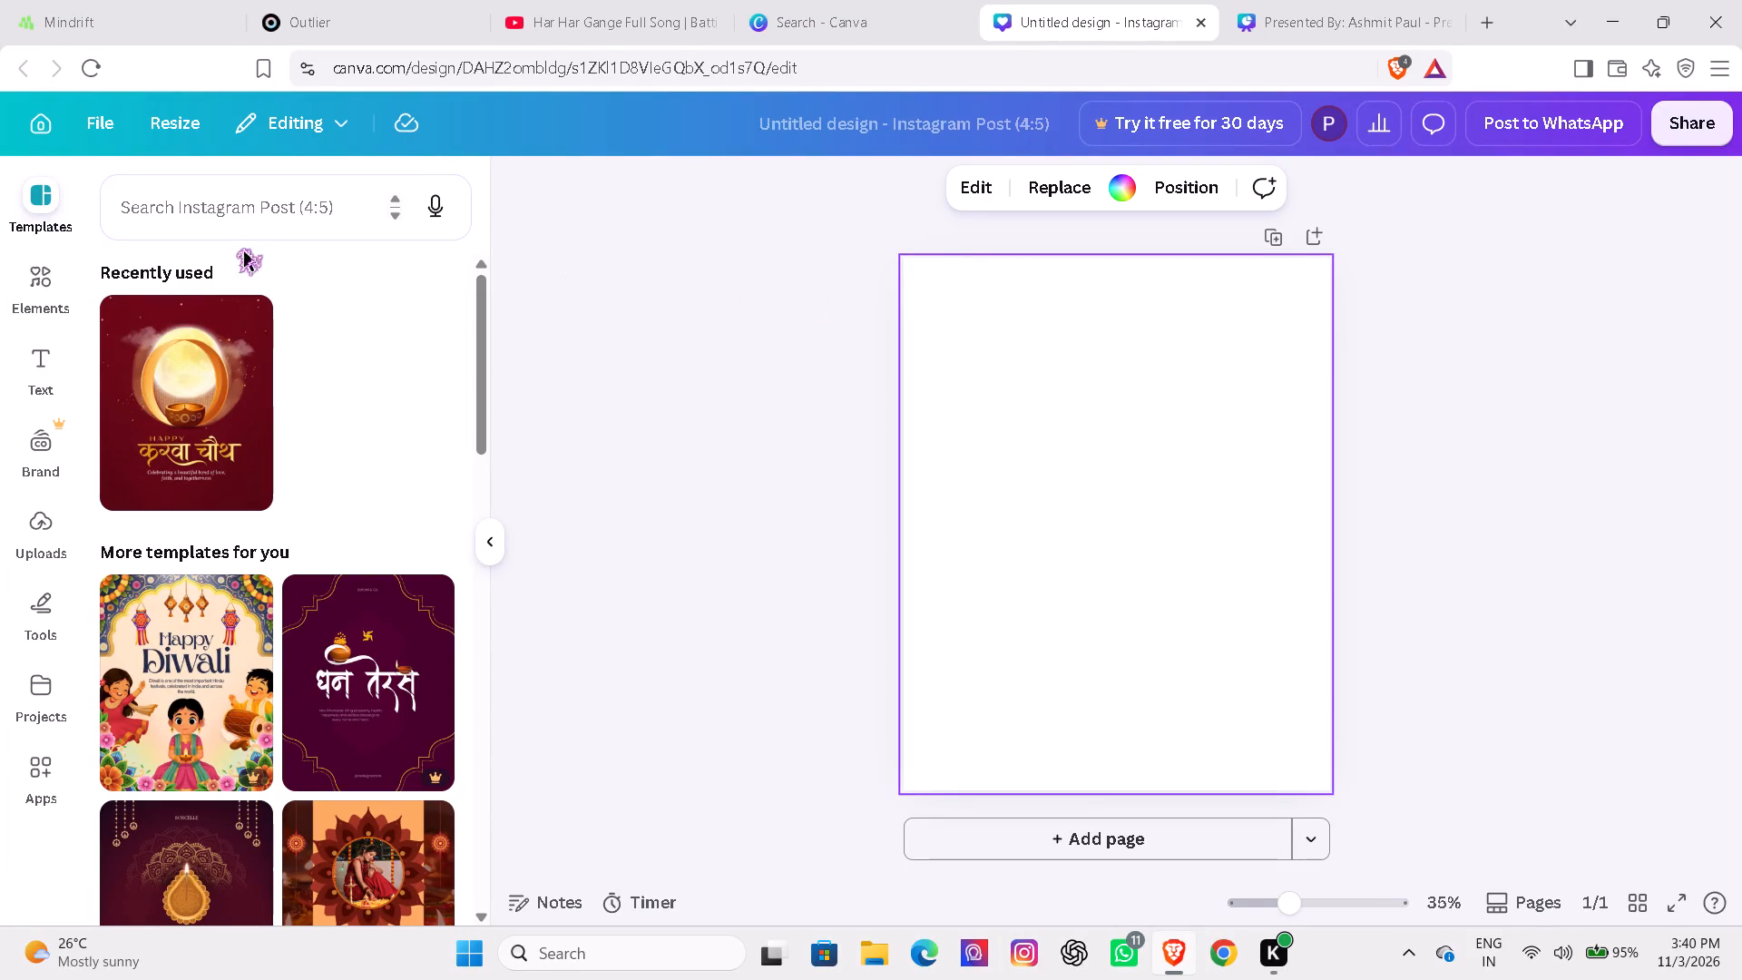
left_click(43, 384)
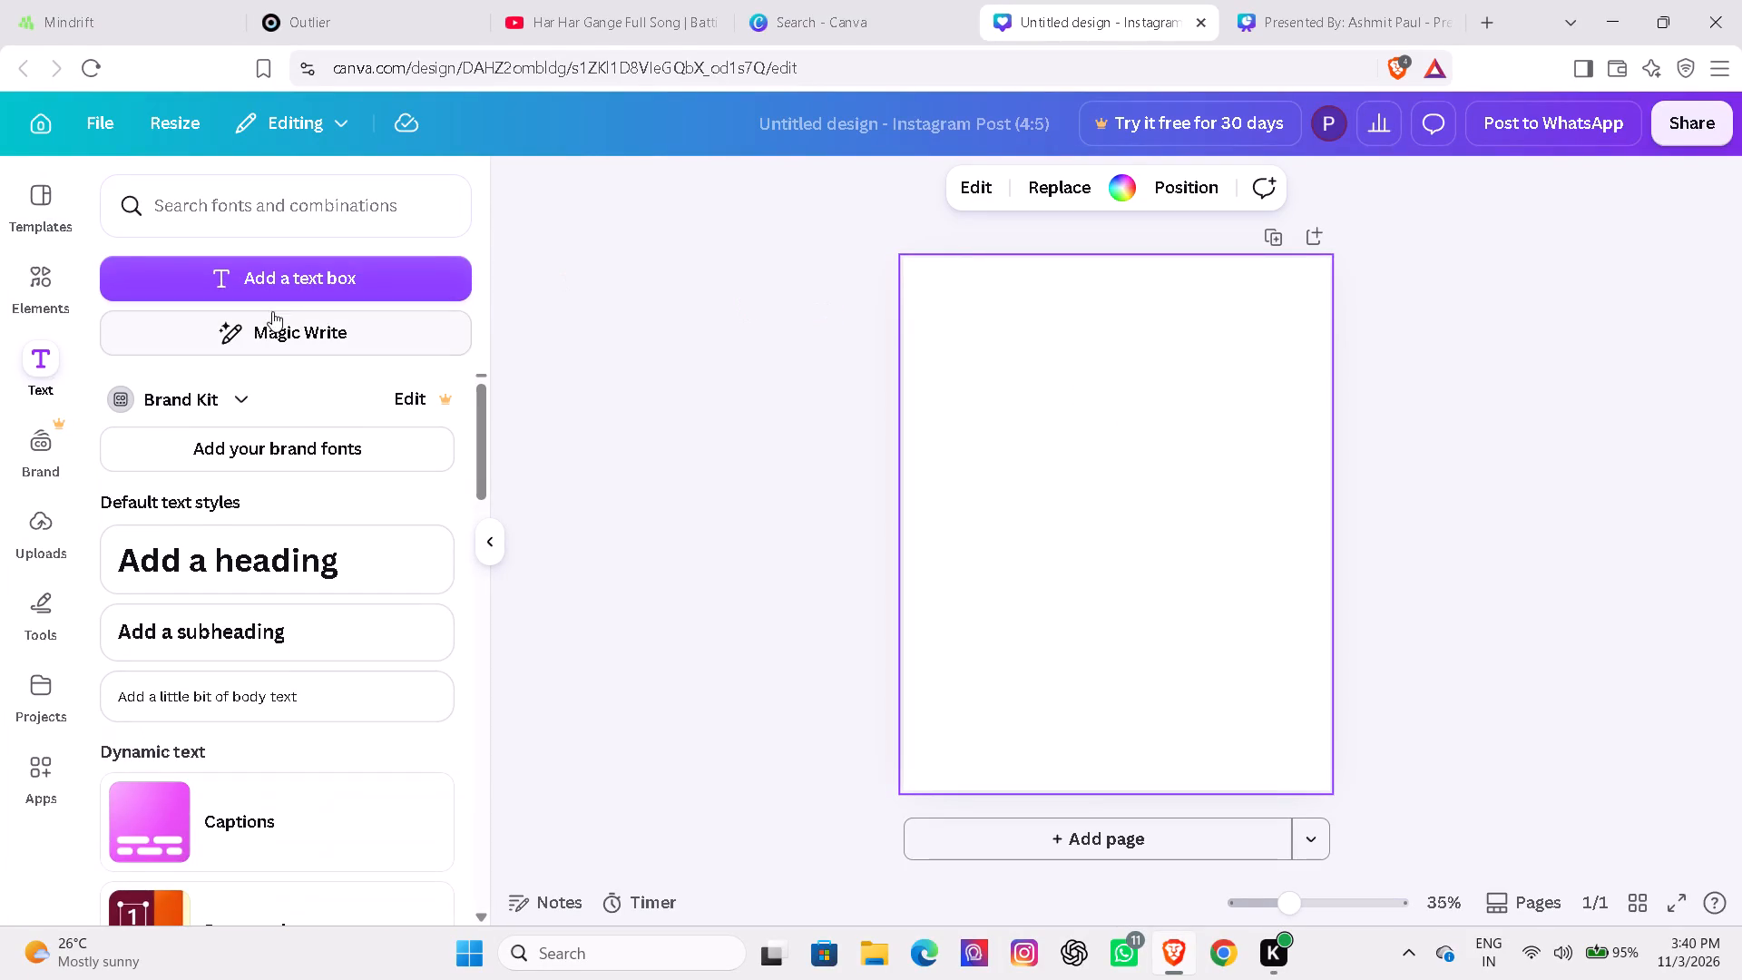
left_click(275, 286)
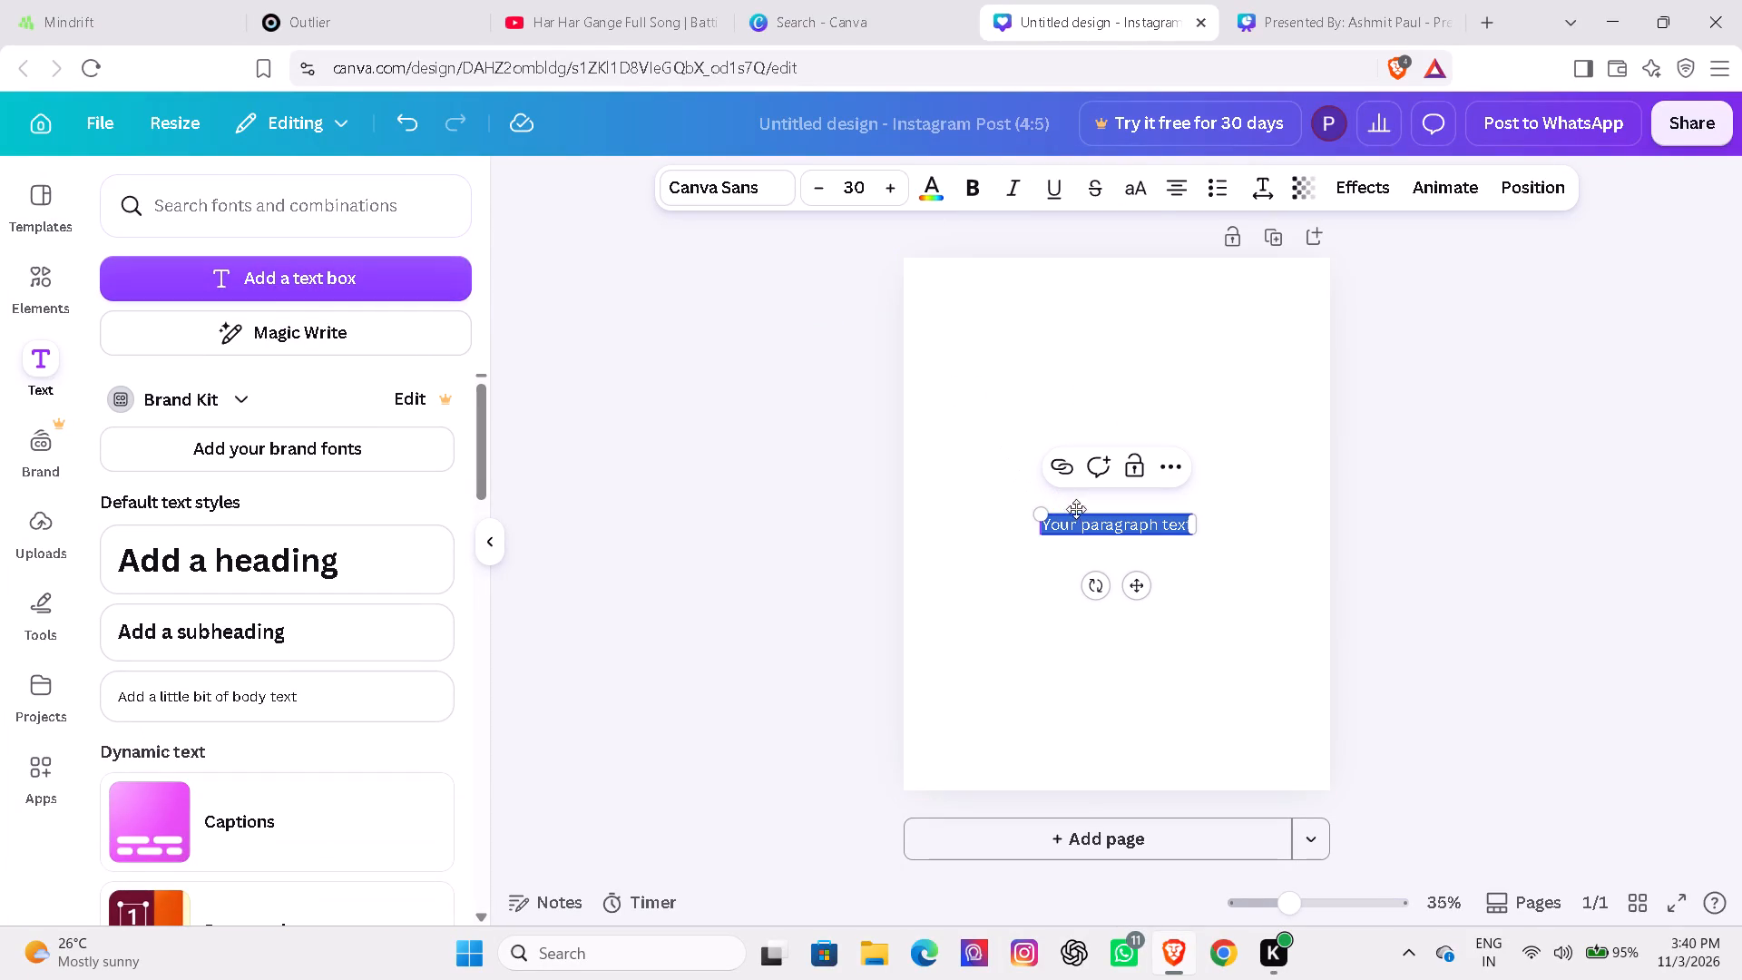
Replace the placeholder wording in the new text box with text beginning "Bengali".
left_click(1077, 529)
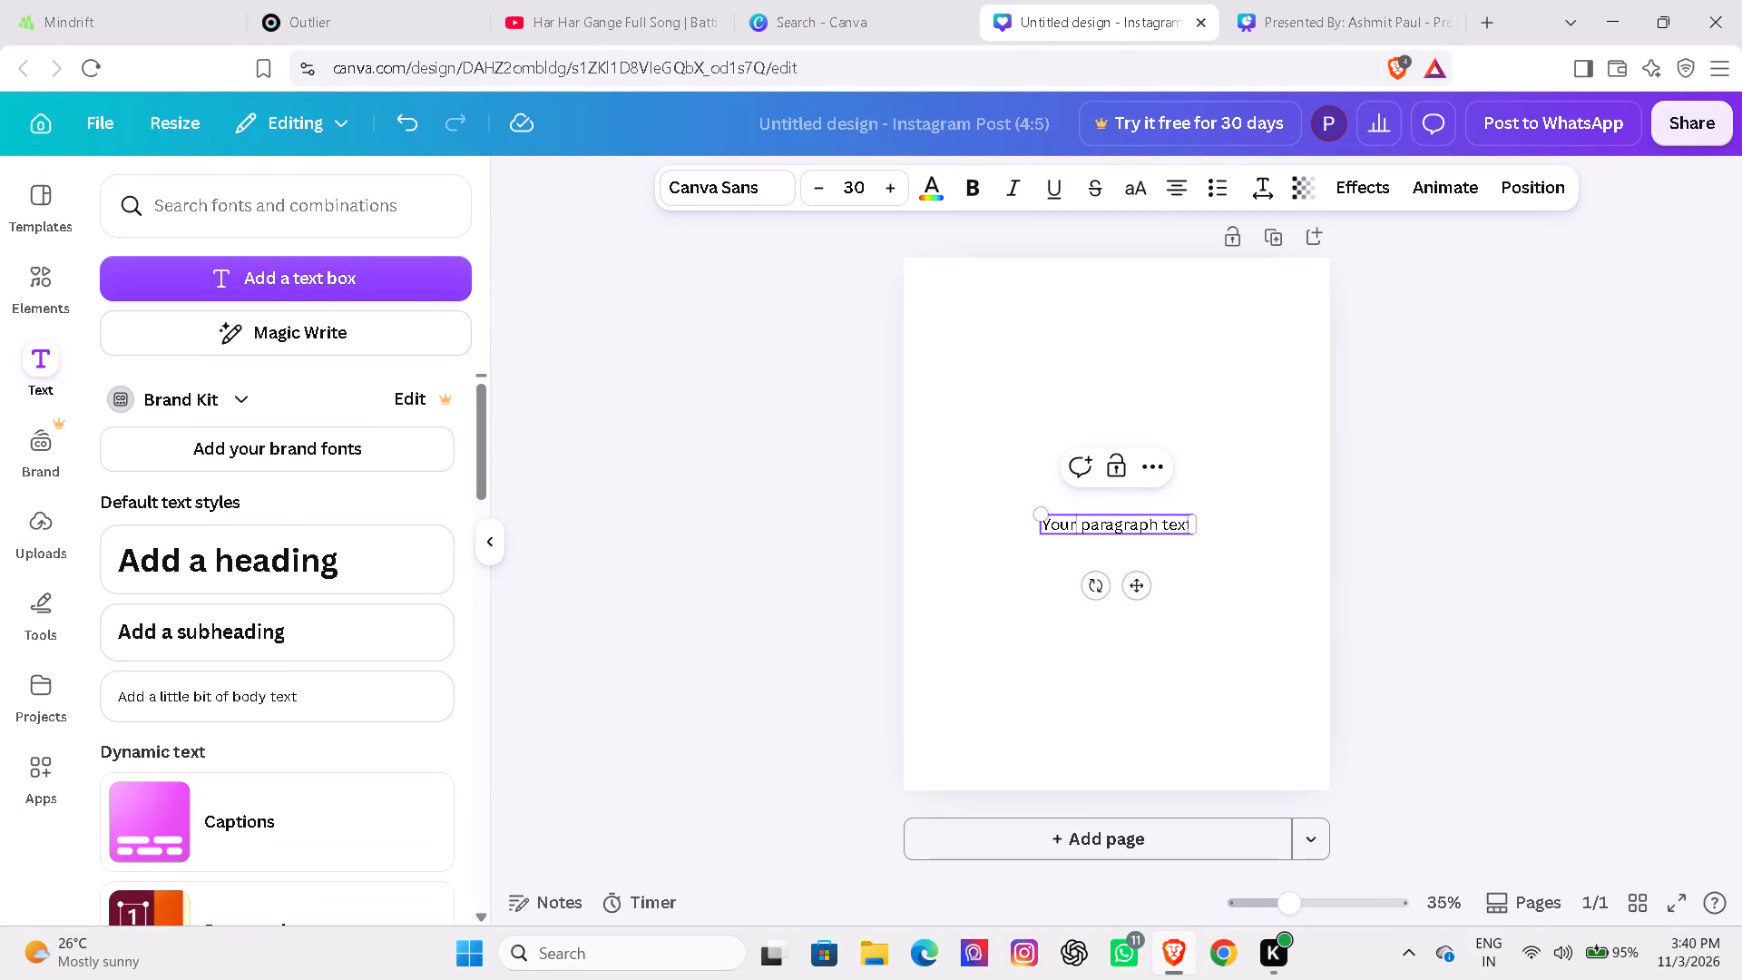
left_click(1183, 526)
key("BackSpace")
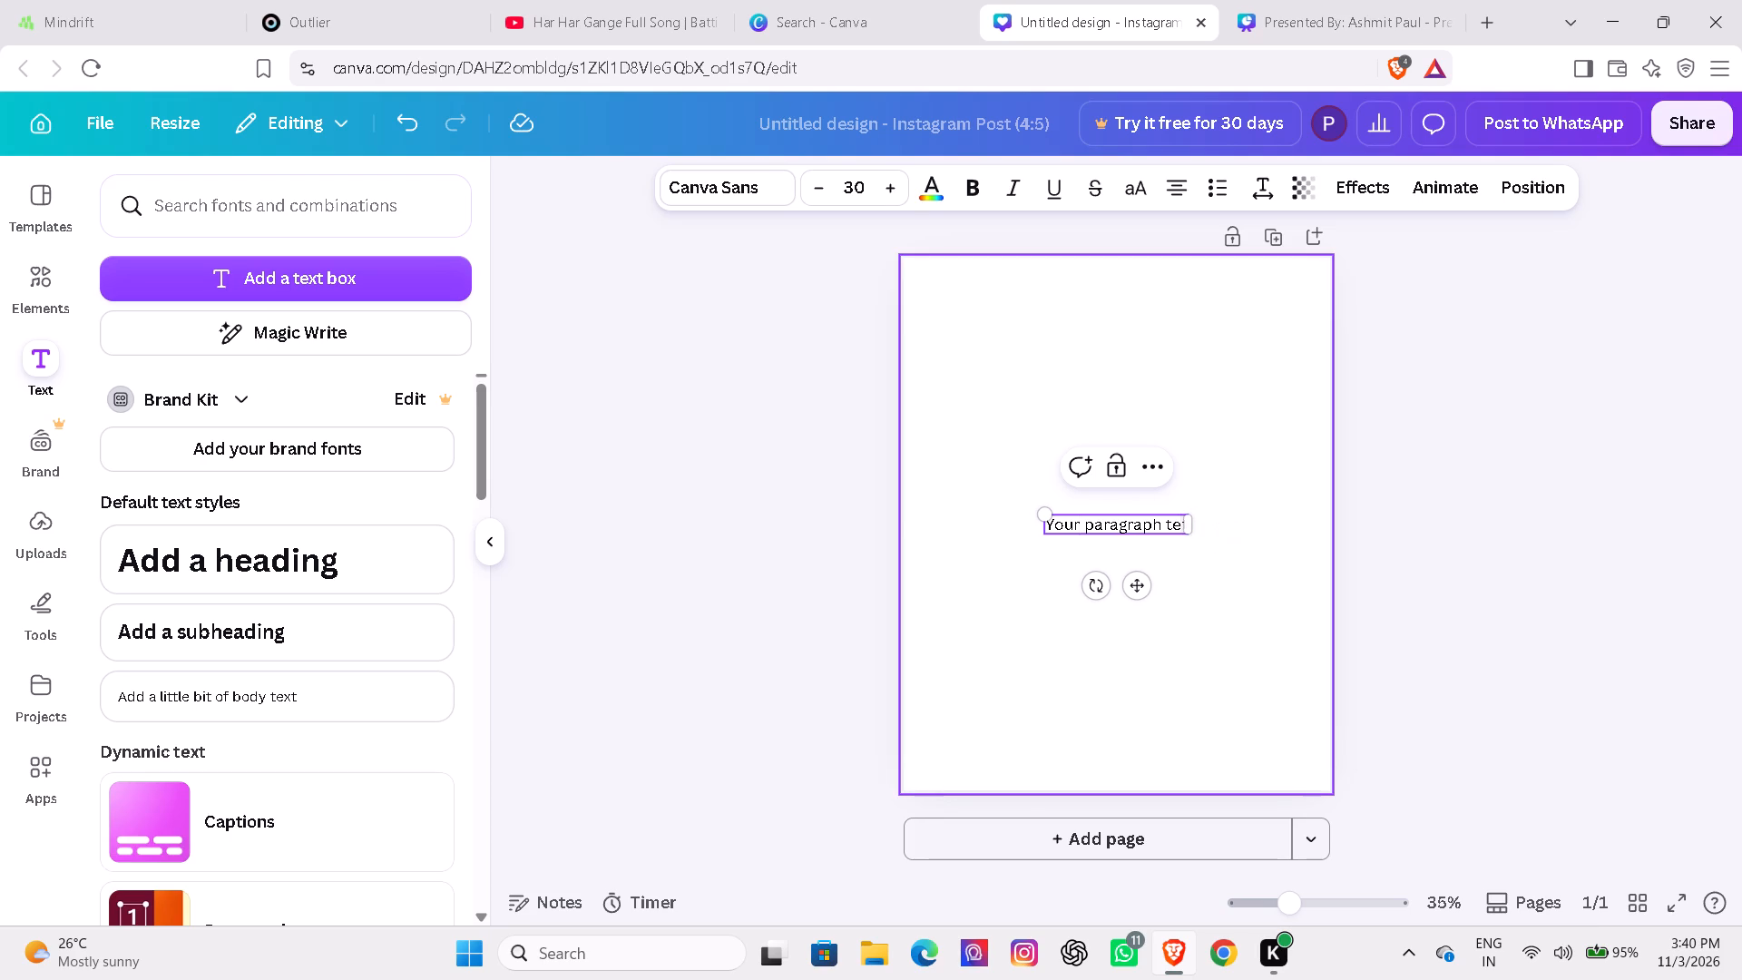
key("BackSpace")
key("BackSpace")
key("BackSpace")
key("BackSpace")
key("BackSpace")
key("BackSpace")
key("BackSpace")
key("BackSpace")
key("BackSpace")
key("BackSpace")
key("BackSpace")
key("BackSpace")
key("BackSpace")
key("BackSpace")
key("BackSpace")
key("BackSpace")
key("BackSpace")
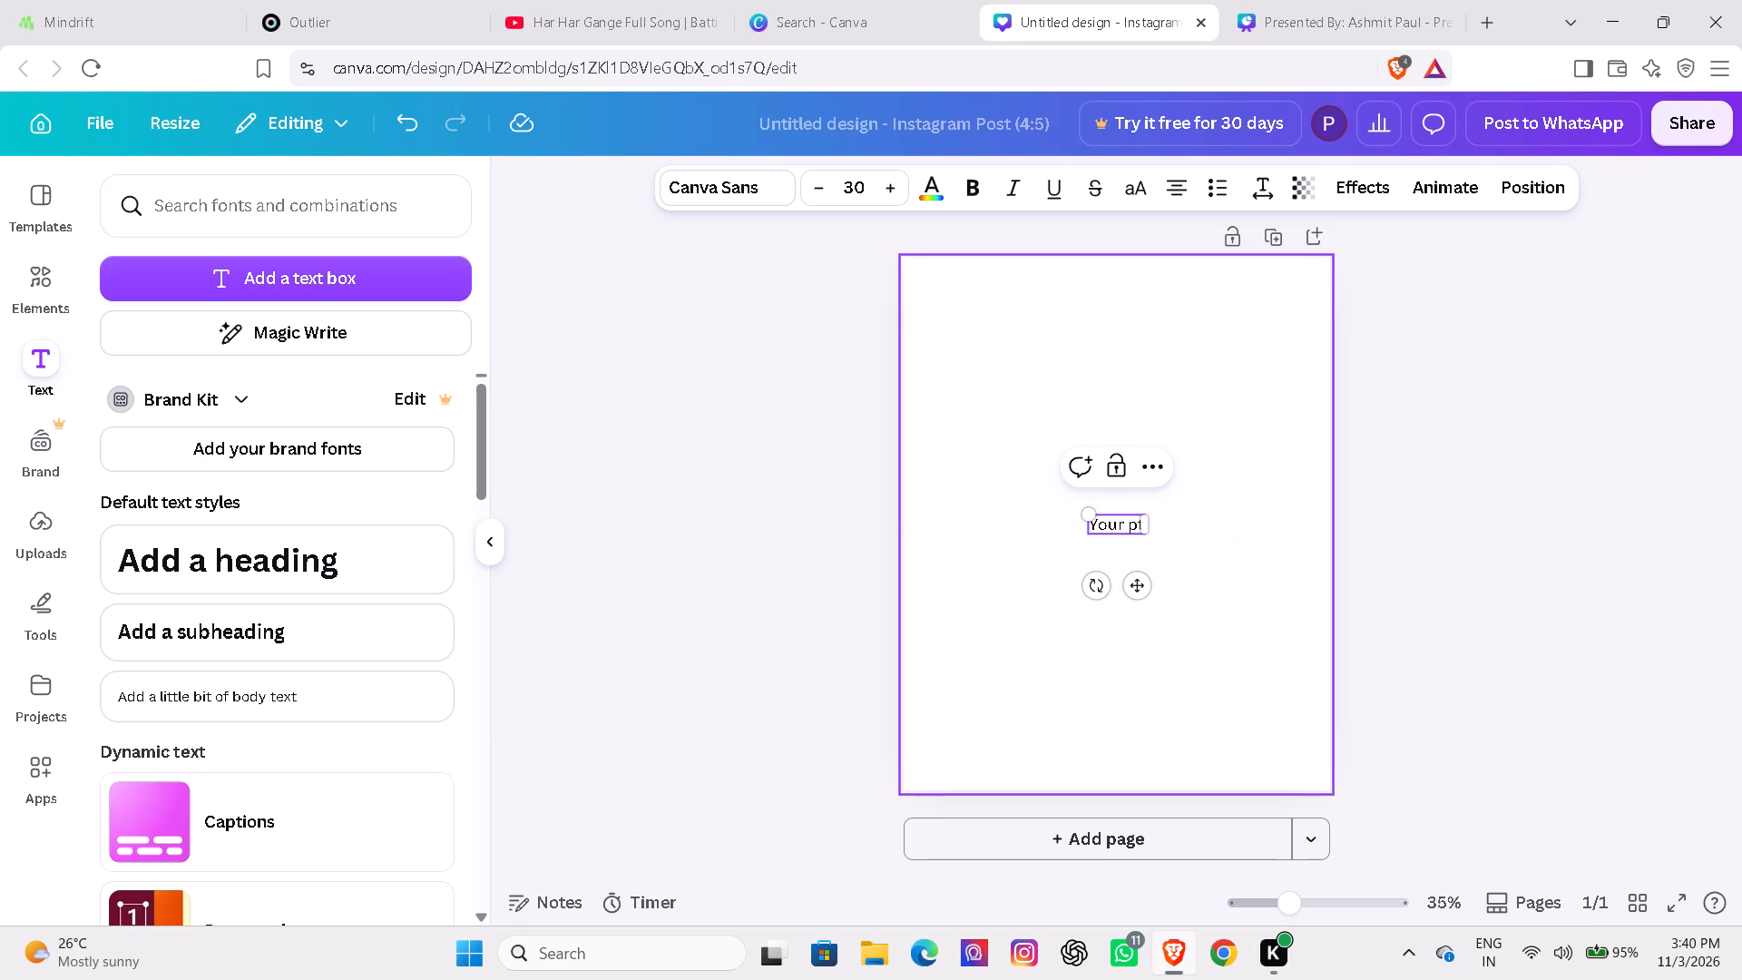
key("BackSpace")
key("BackSpace")
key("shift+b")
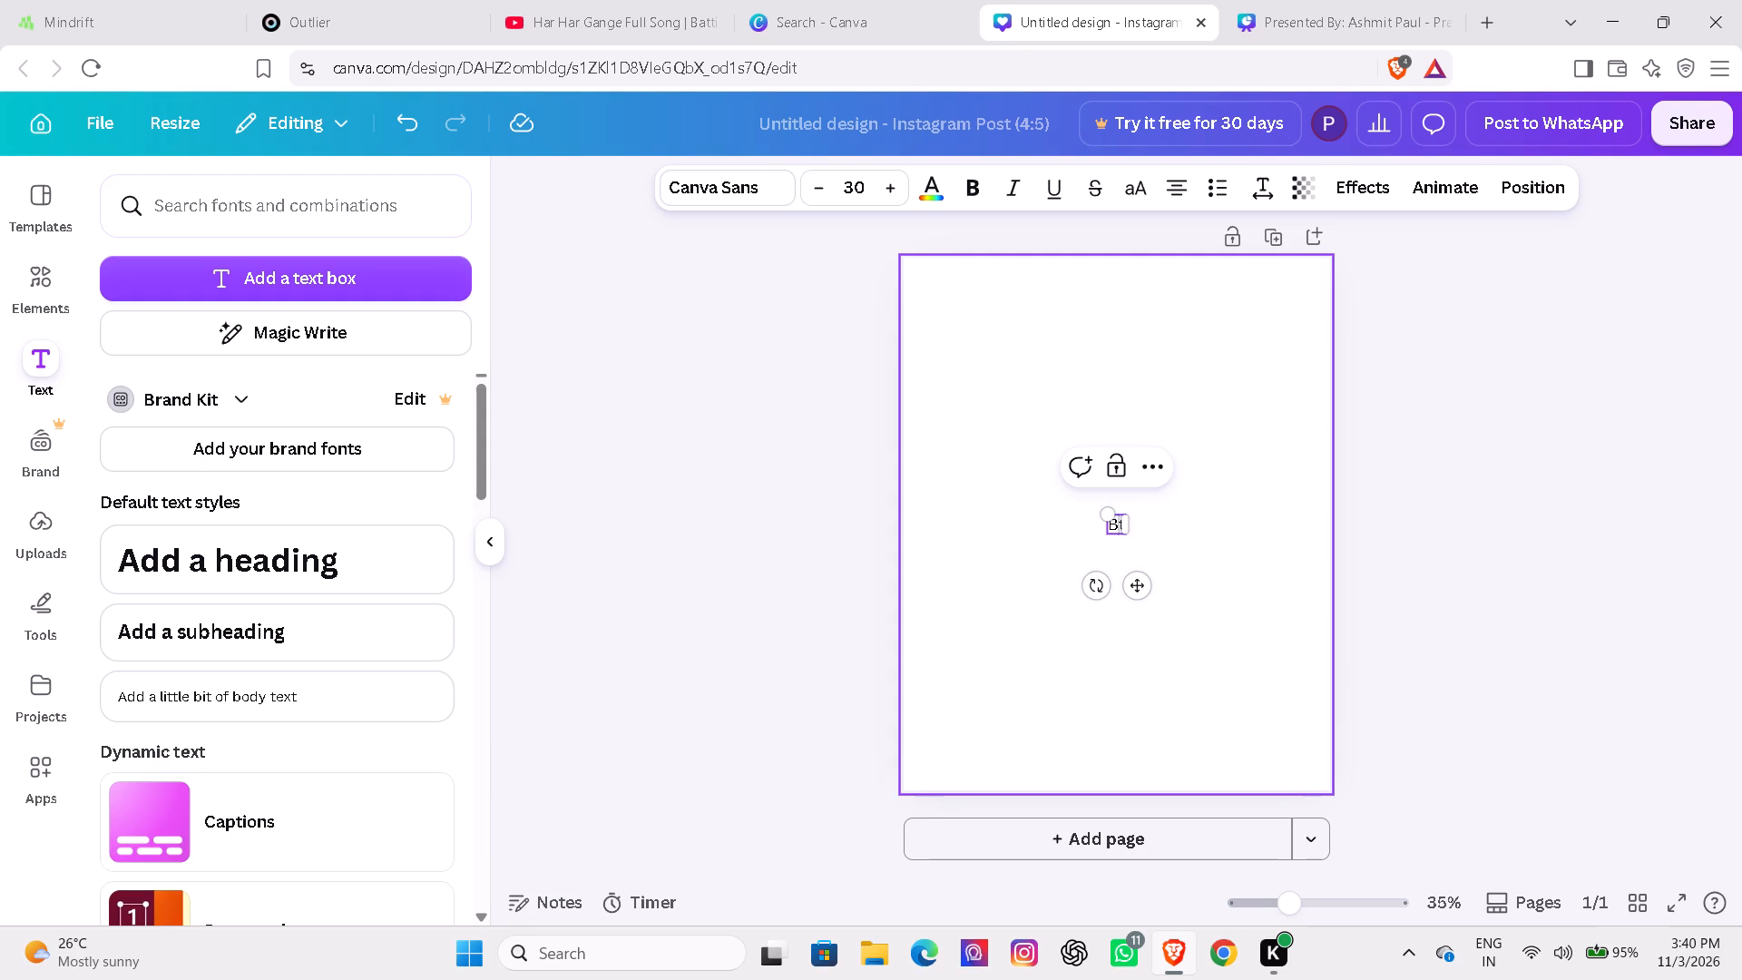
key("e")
Complete the heading text in the text box so it reads "Bengali Culture".
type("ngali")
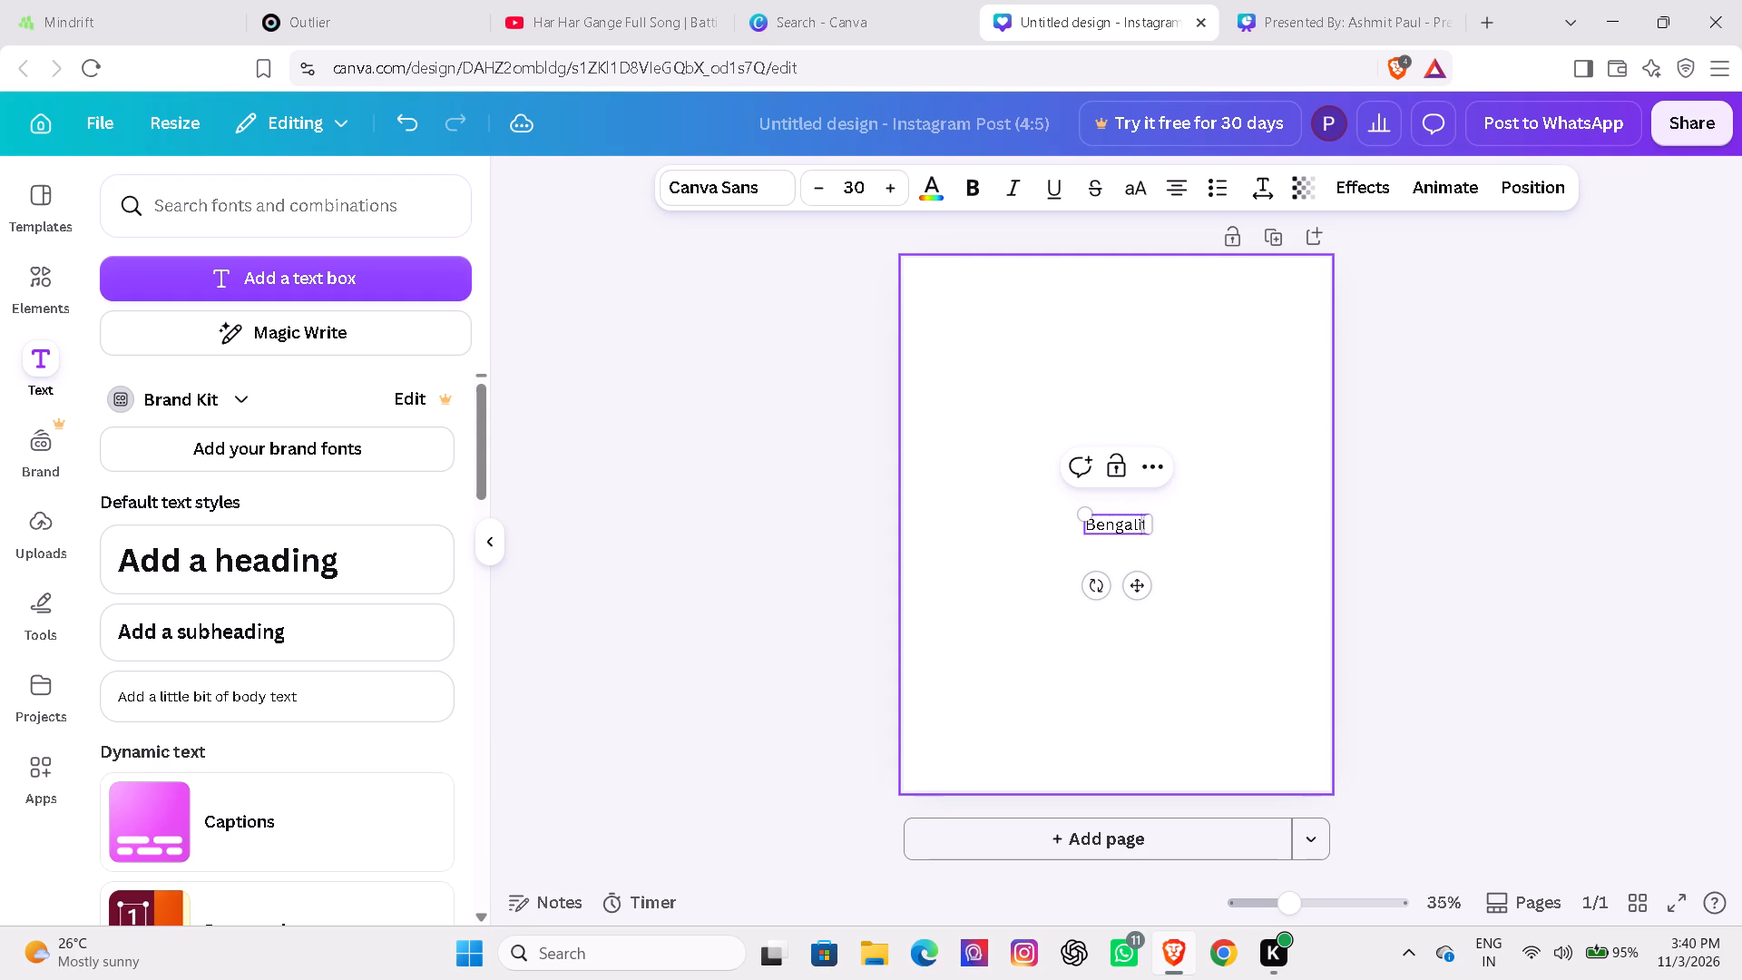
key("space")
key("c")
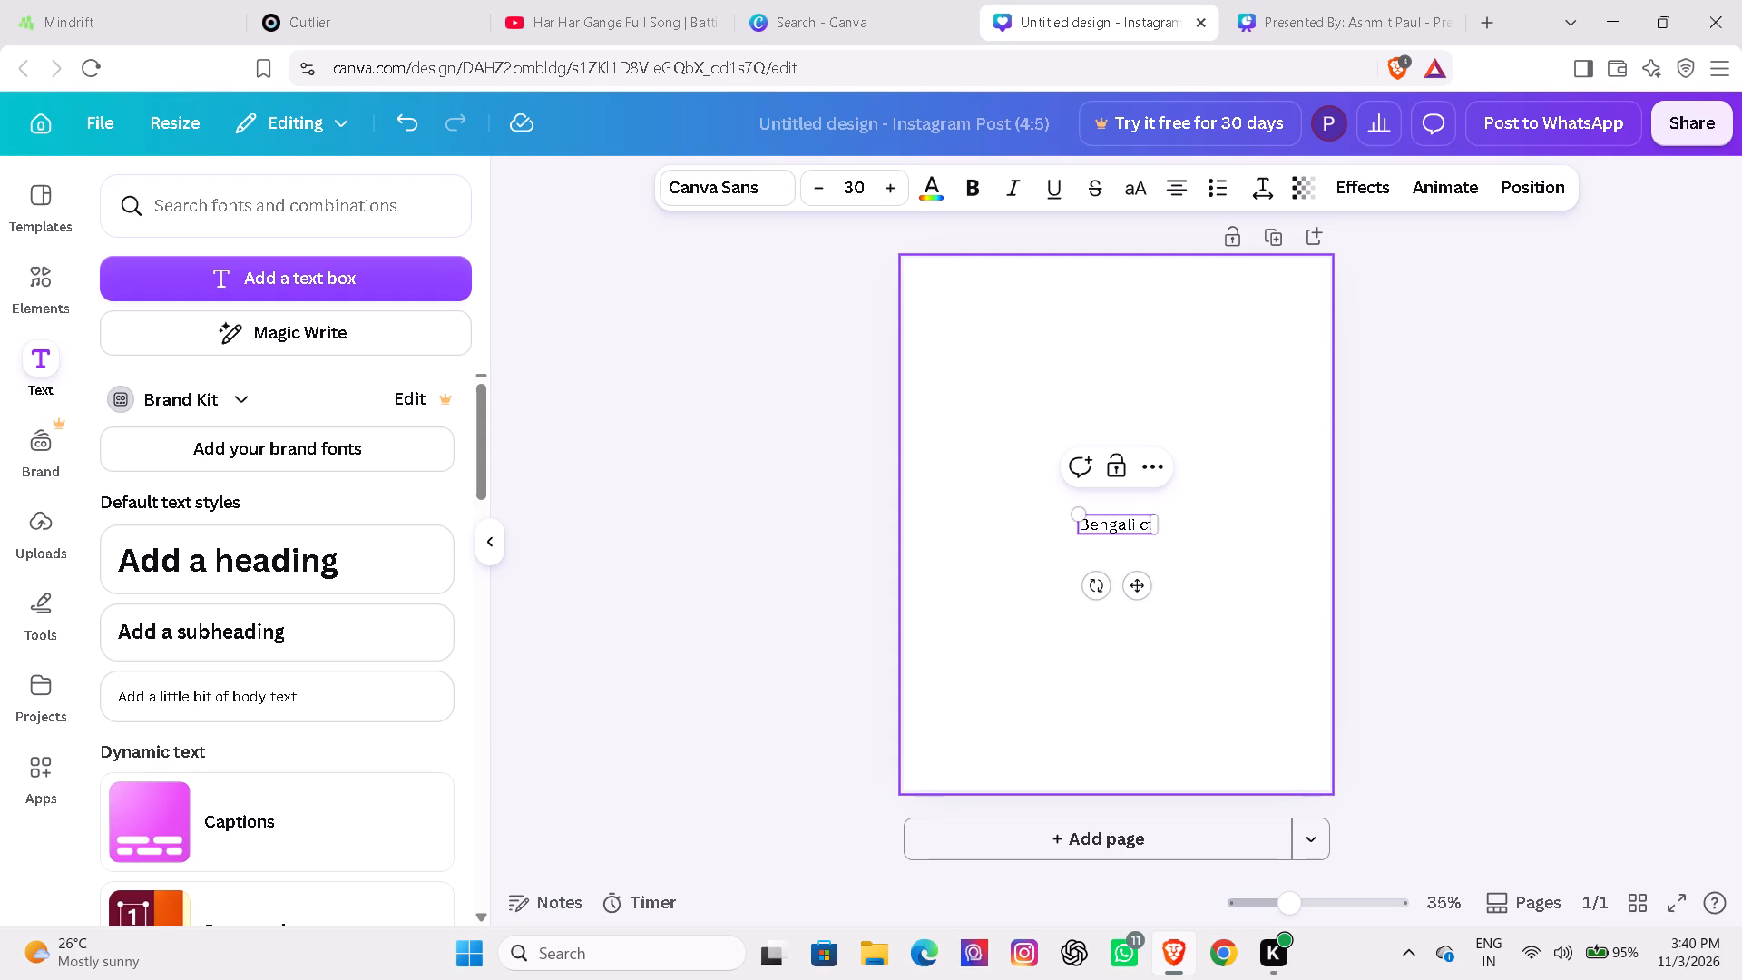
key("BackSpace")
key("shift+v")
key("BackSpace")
type("Cu")
type("lture")
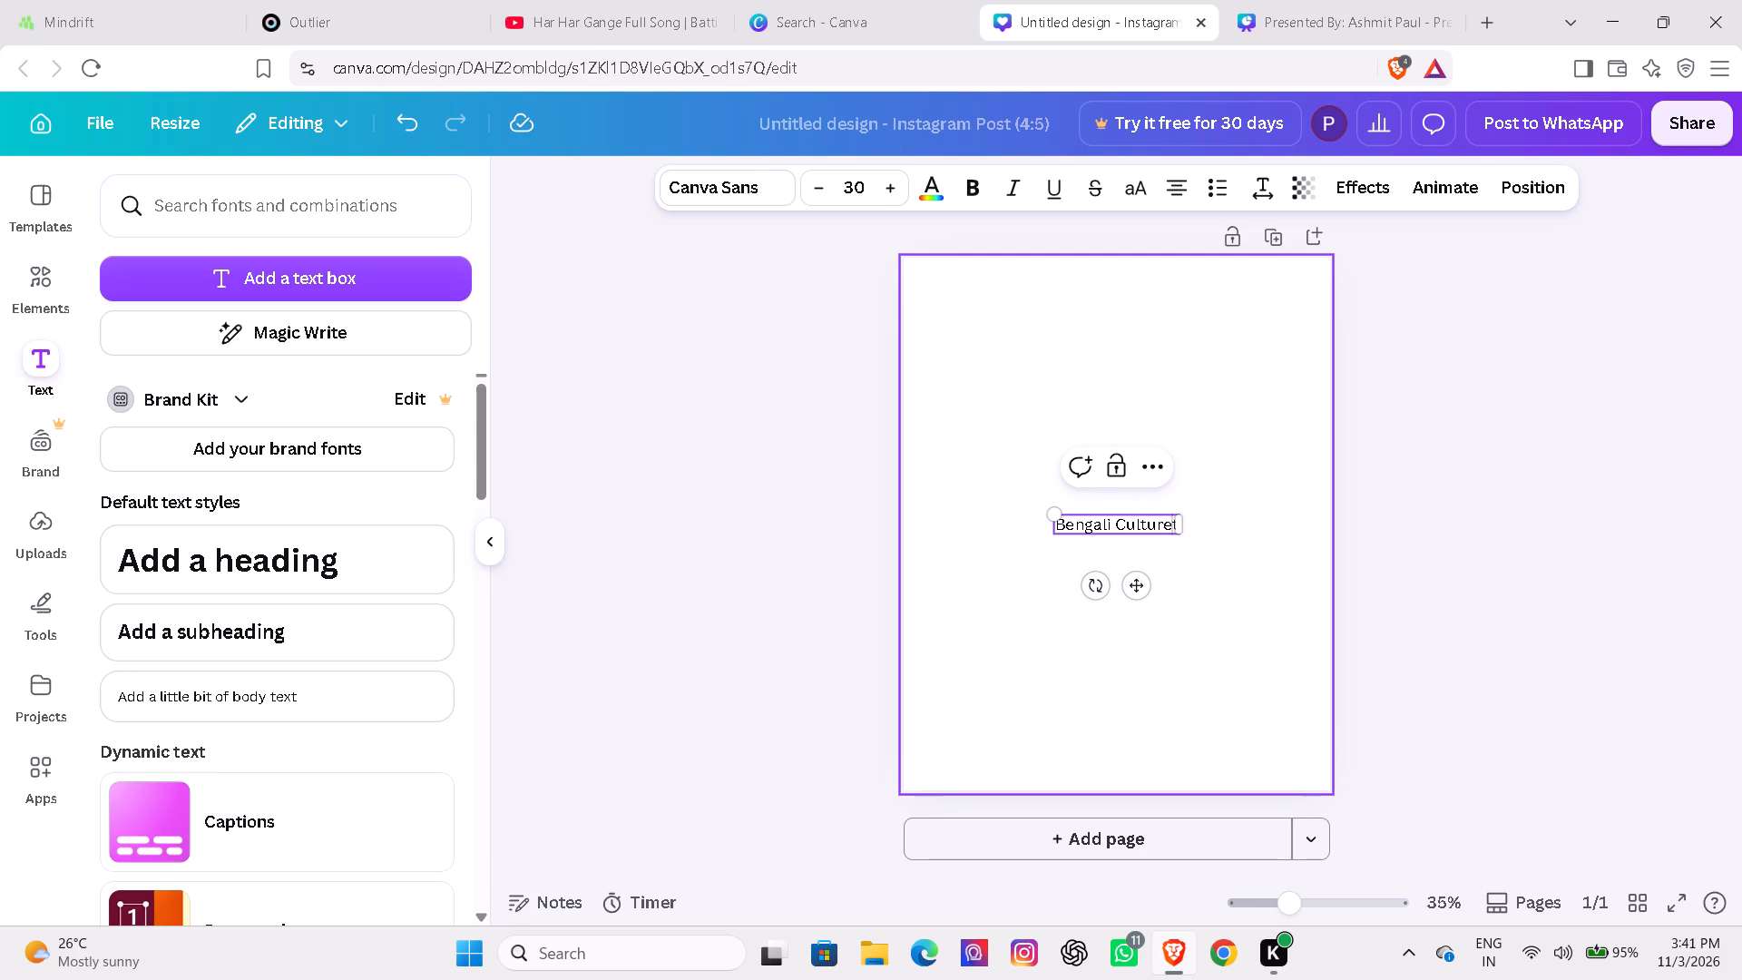
Increase the "Bengali Culture" heading's font size to 40.
left_click(891, 195)
left_click(891, 195)
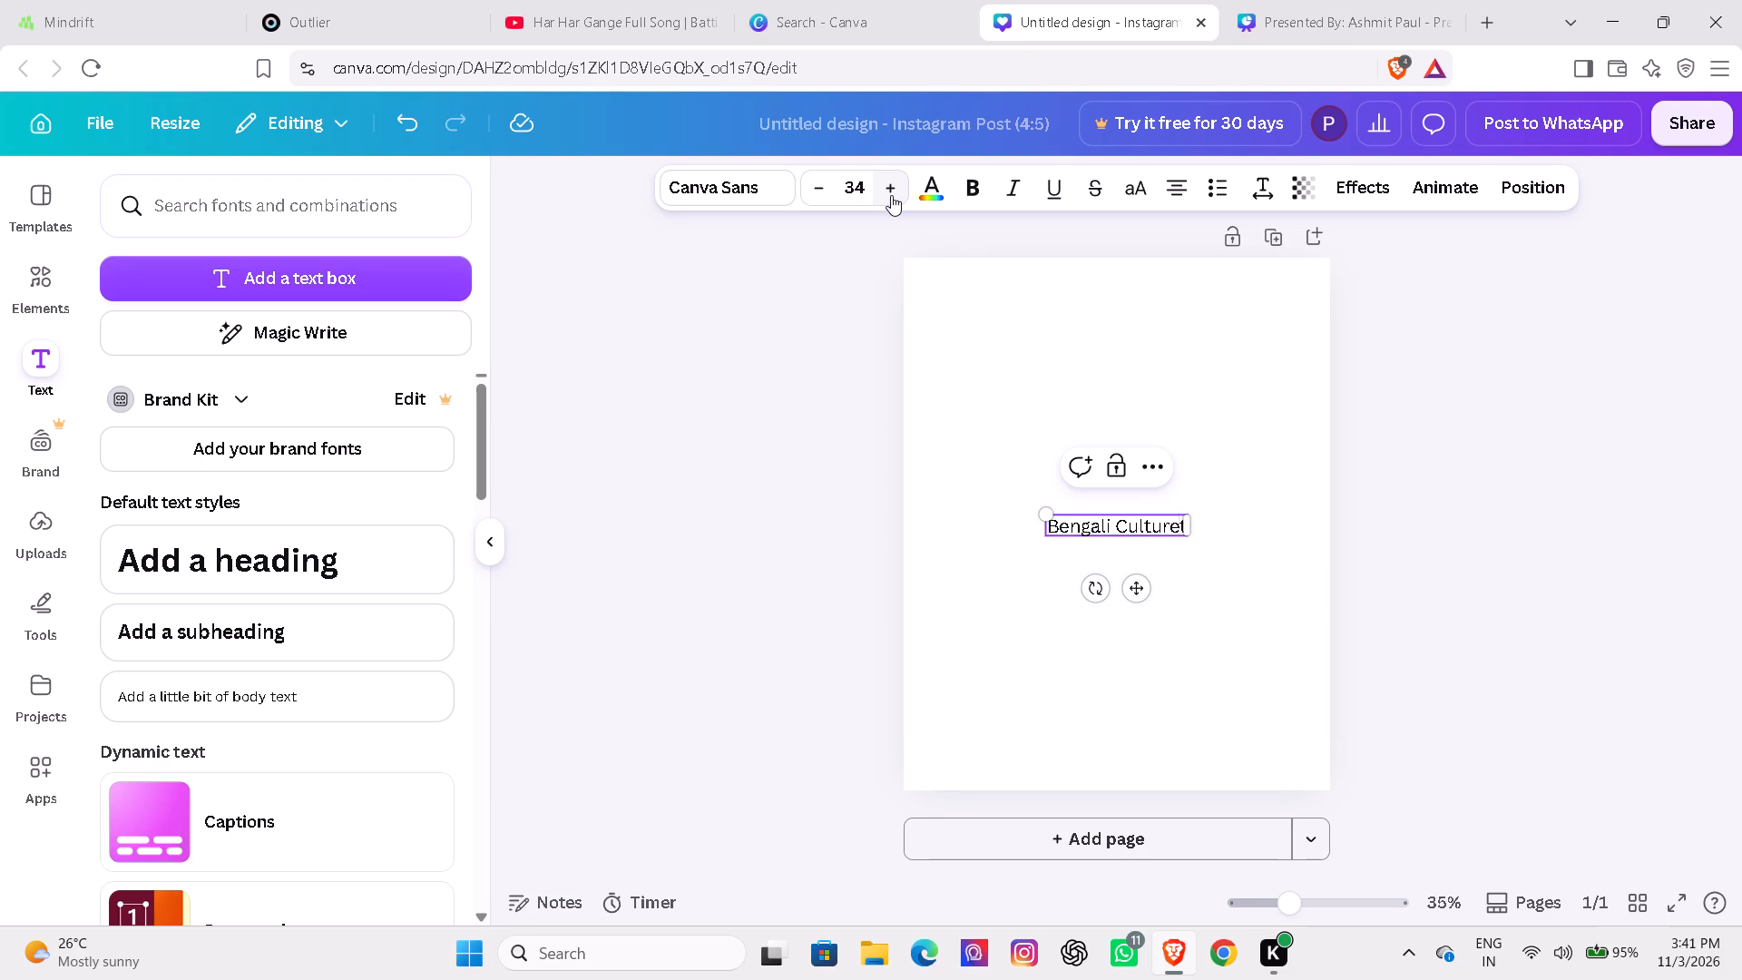
left_click(891, 195)
left_click(891, 195)
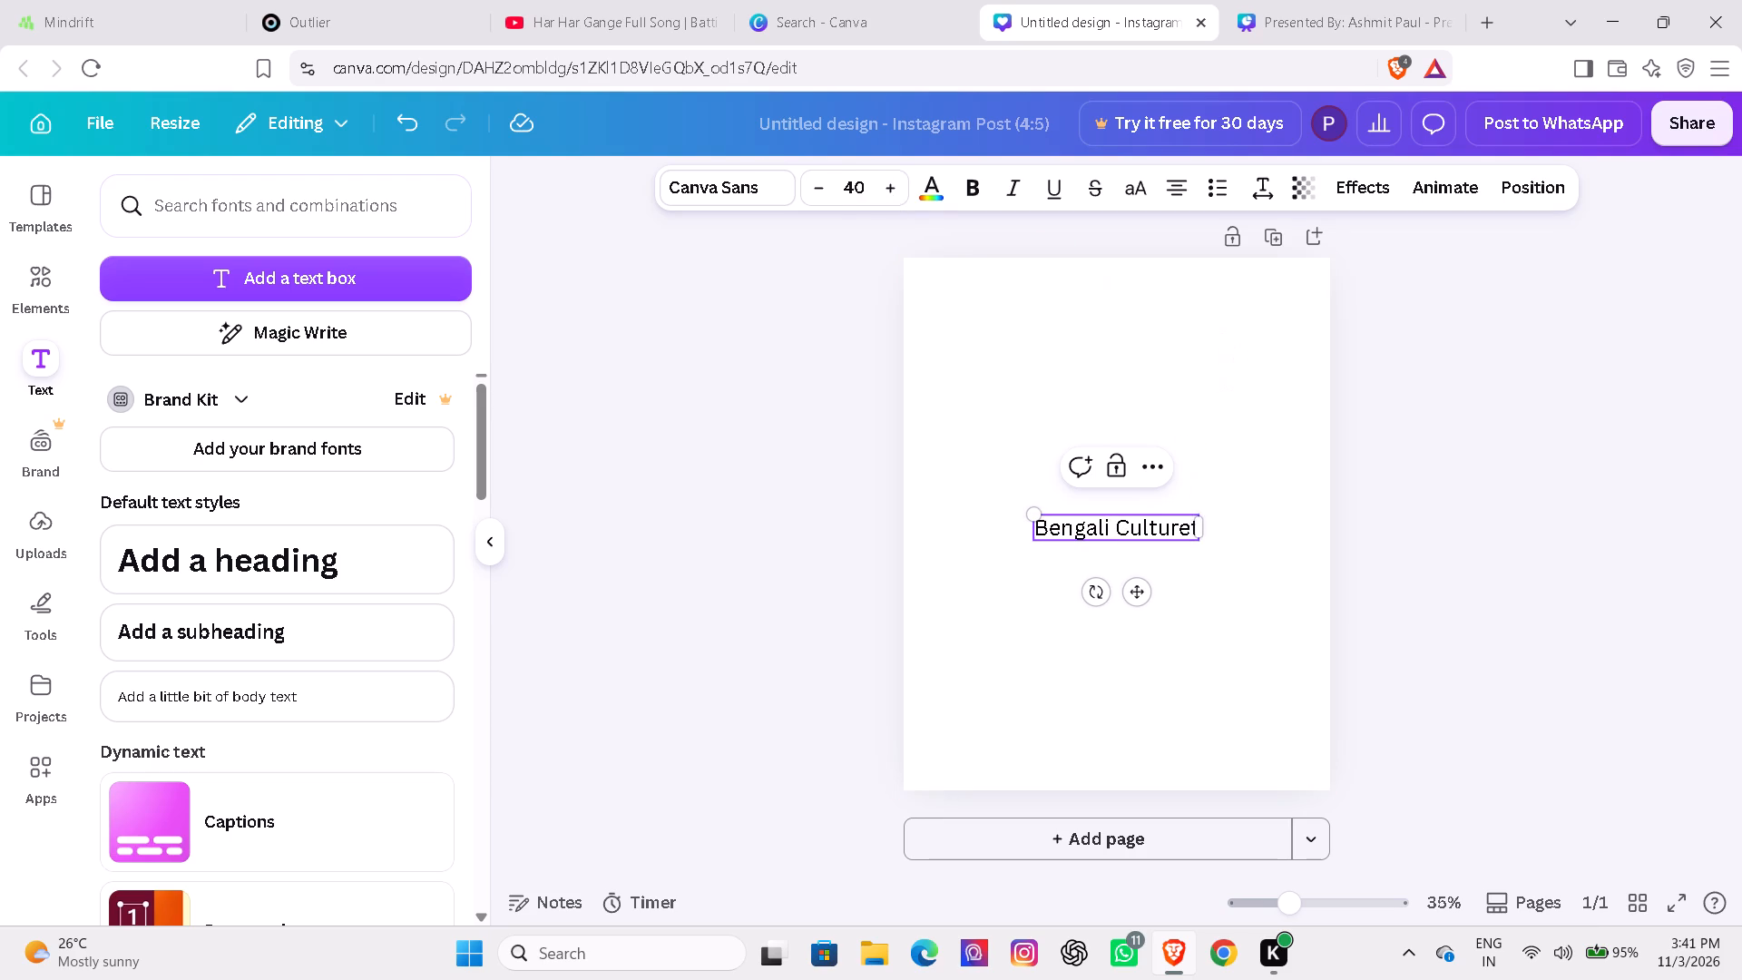
Delete the stray character at the end of the "Bengali Culture" heading.
key("Right")
key("BackSpace")
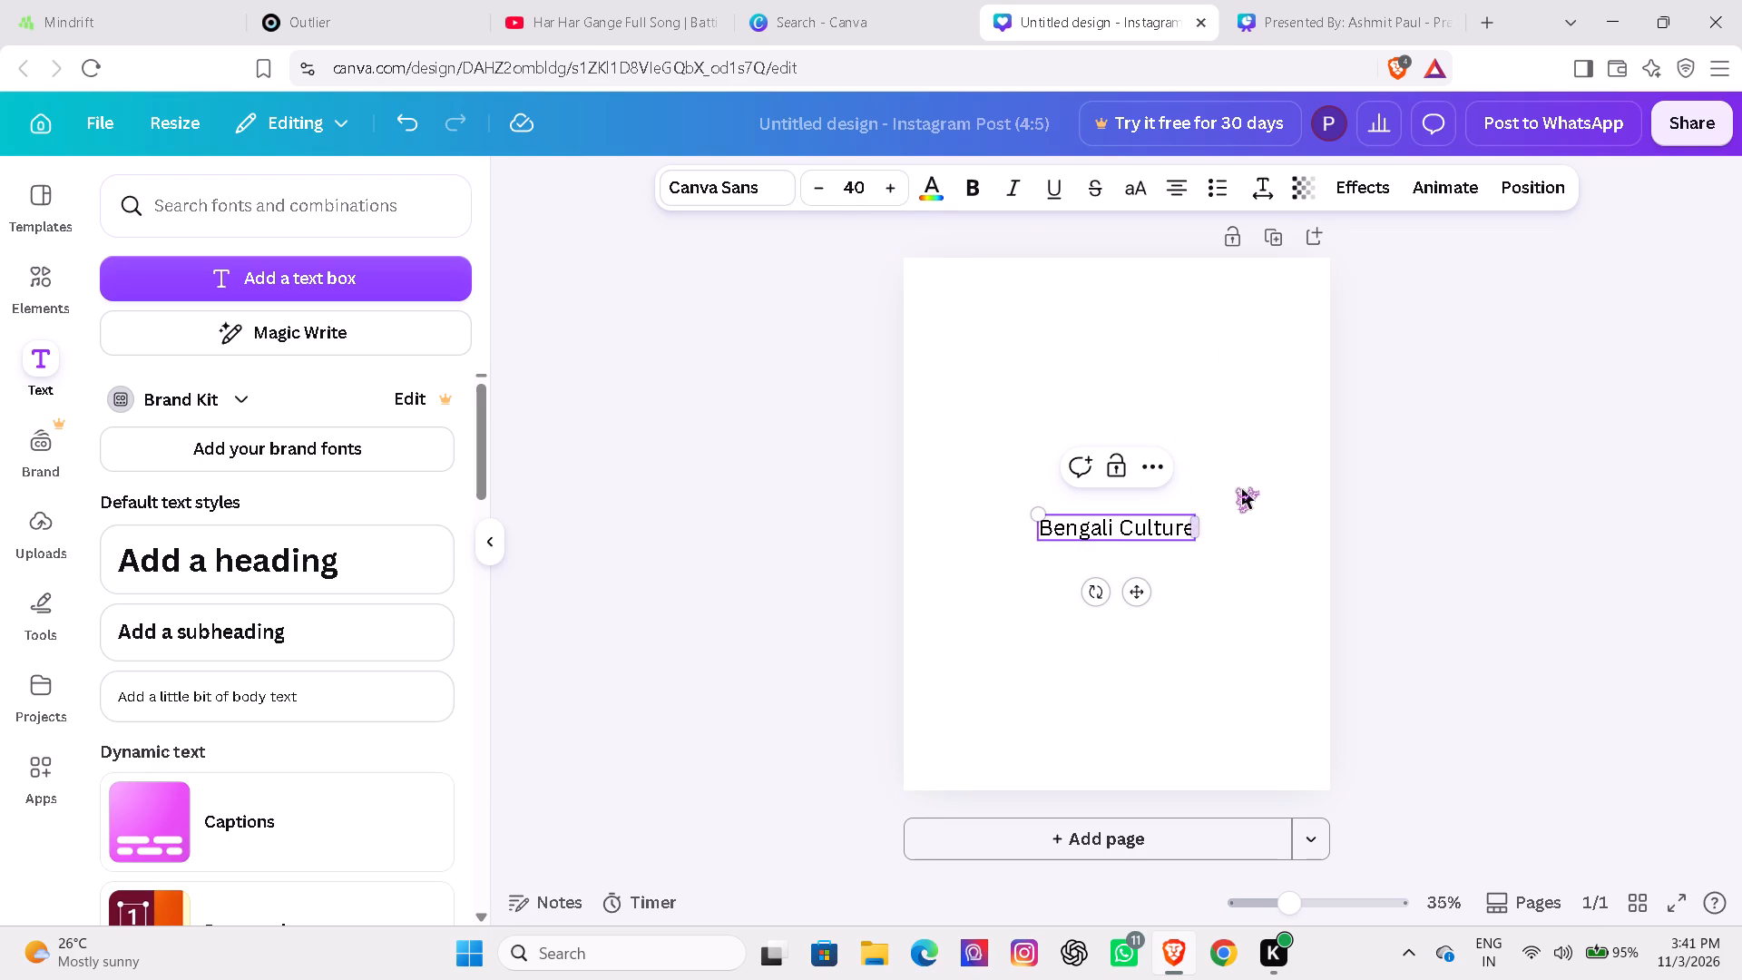
Change the "Bengali Culture" heading's font to Leckerli One from the Handwriting fonts.
left_click(758, 187)
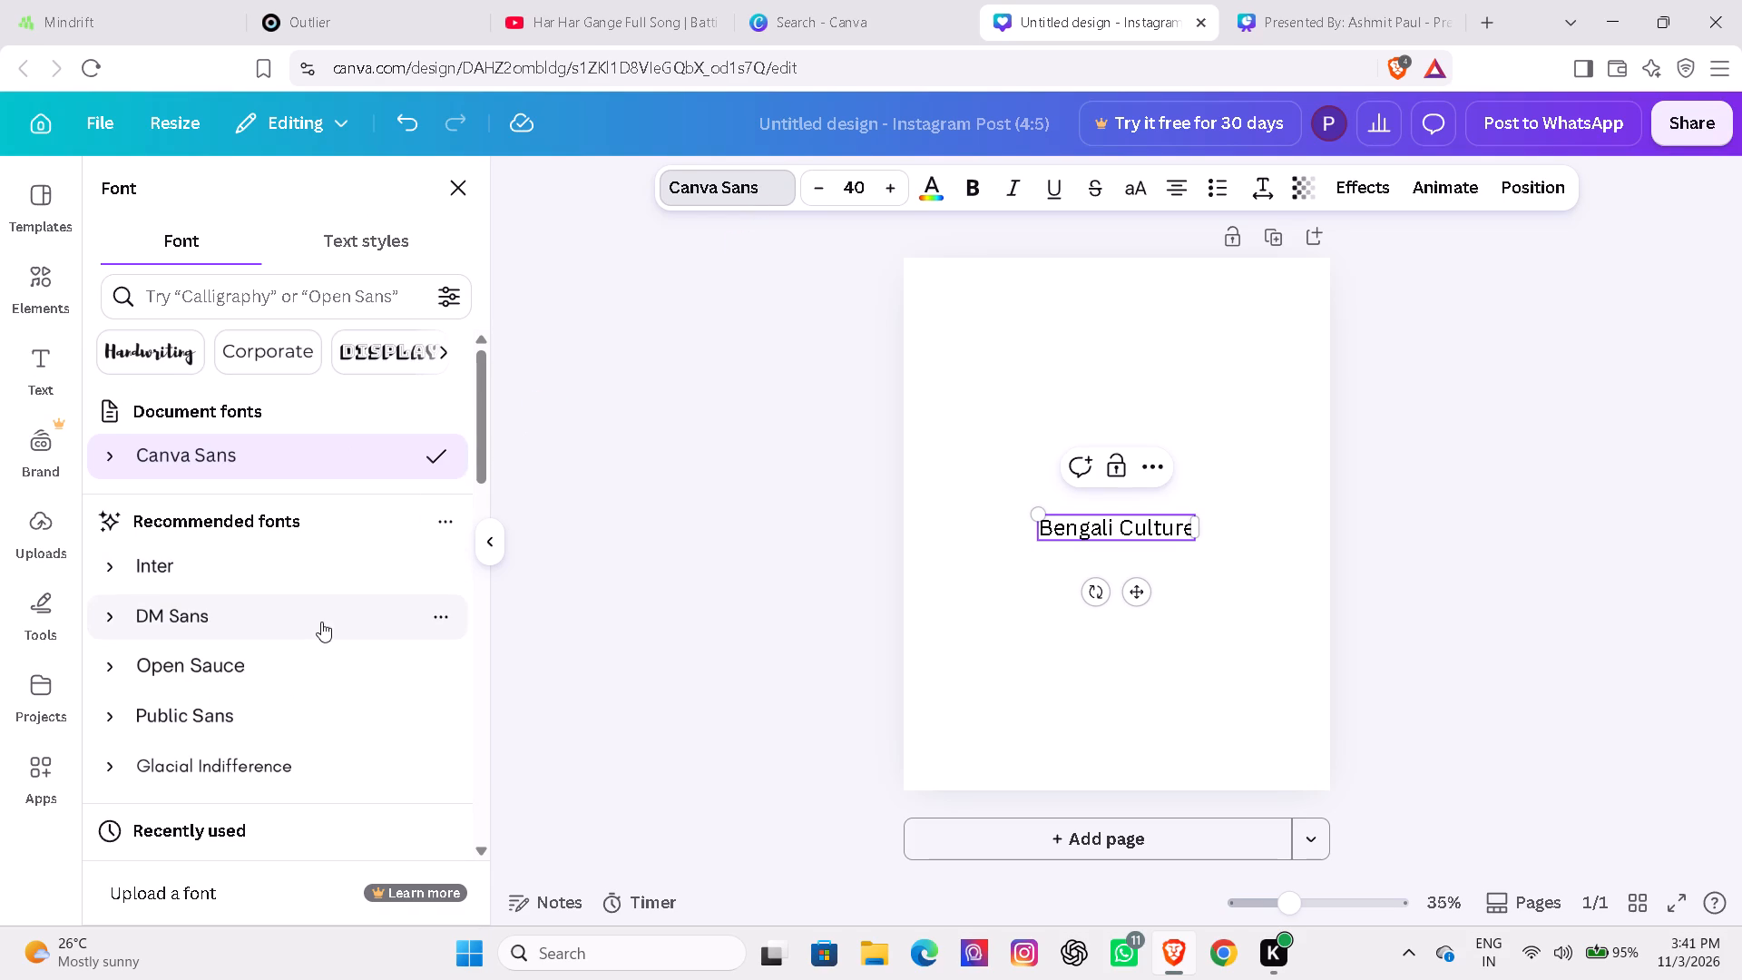
left_click(255, 671)
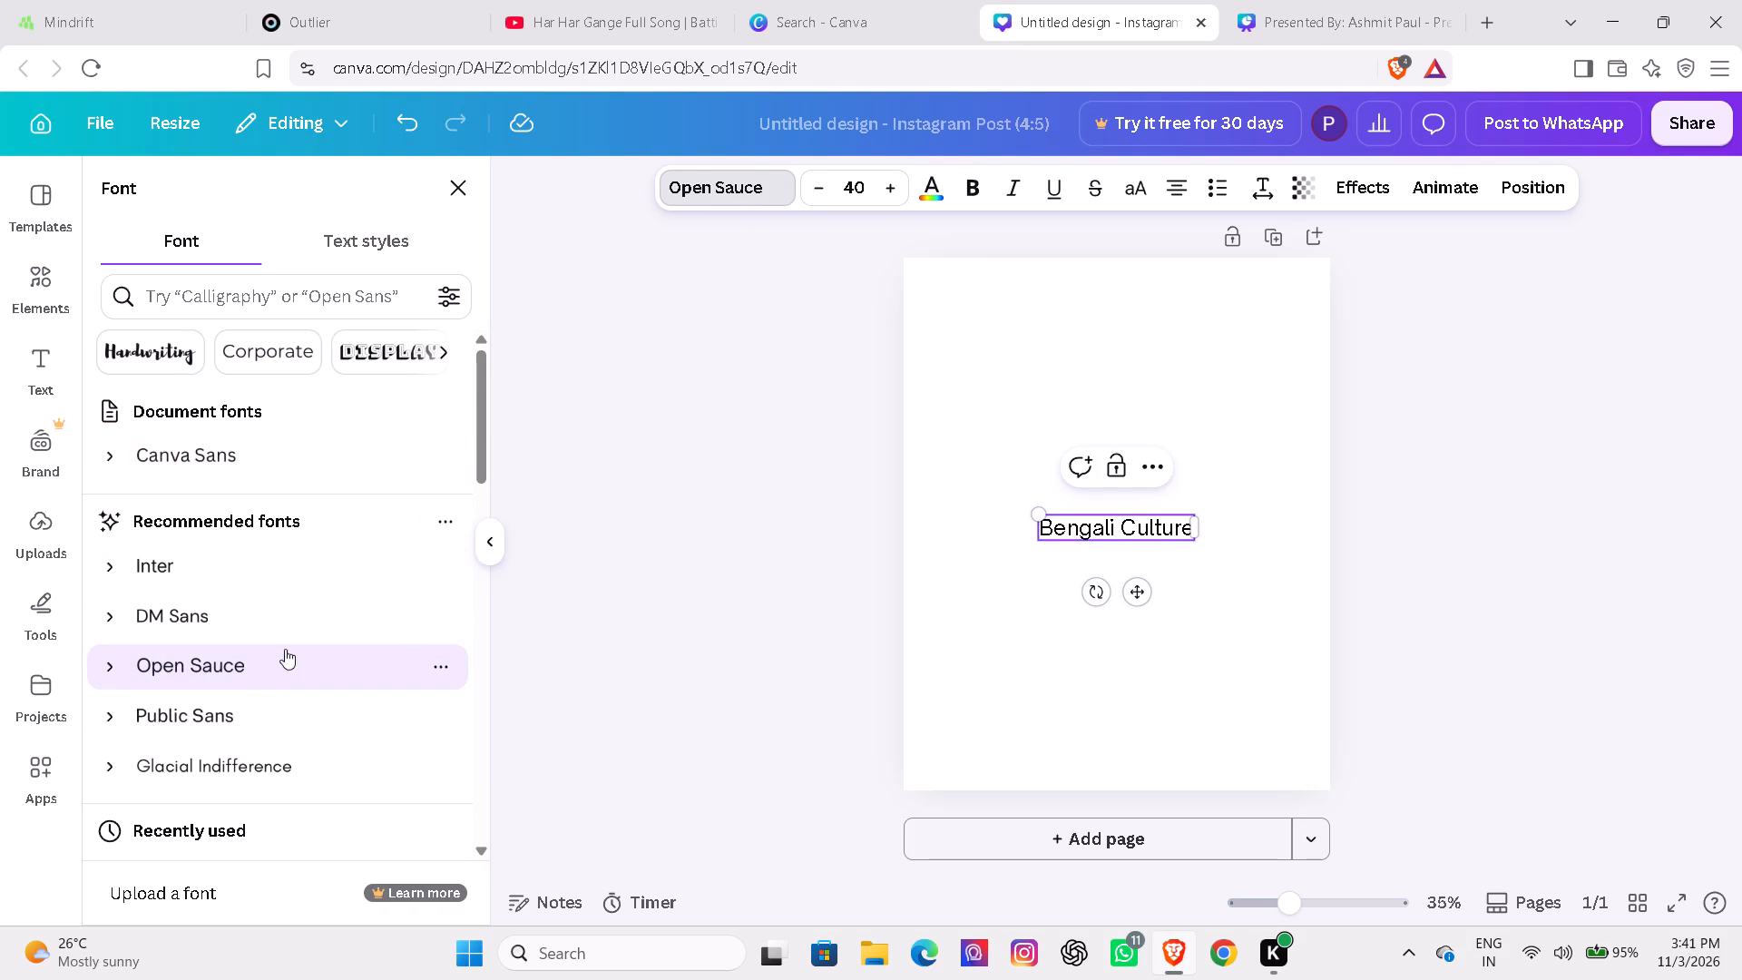
left_click(170, 352)
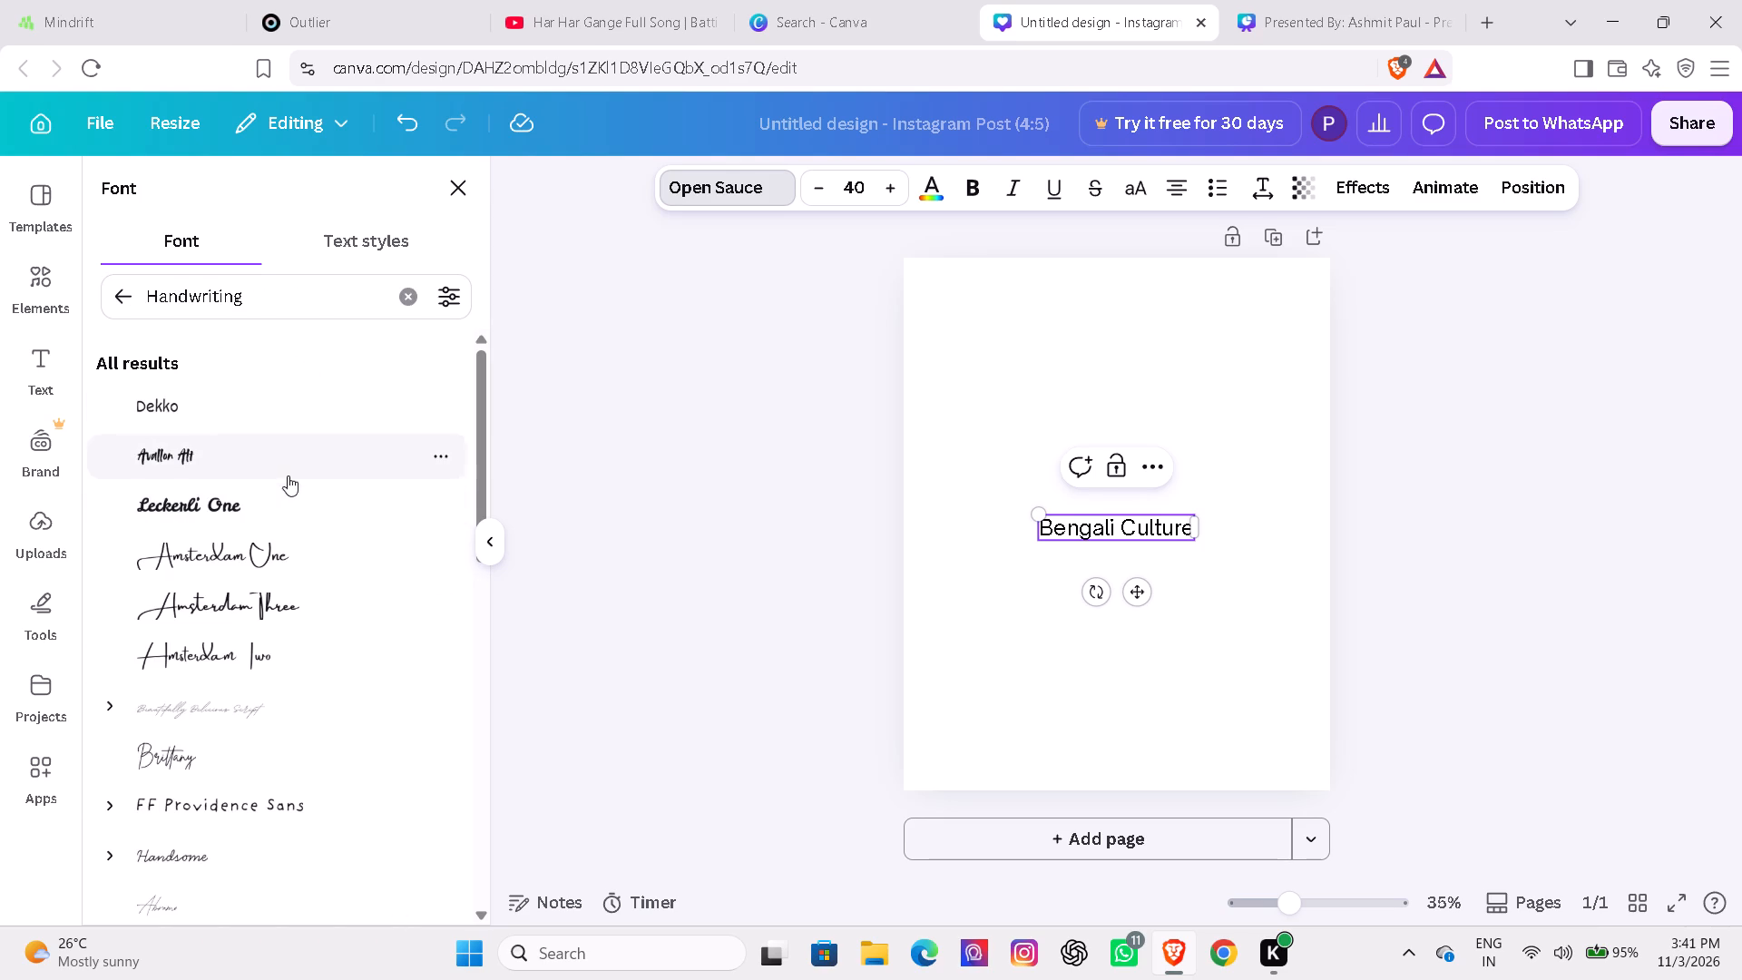
left_click(234, 516)
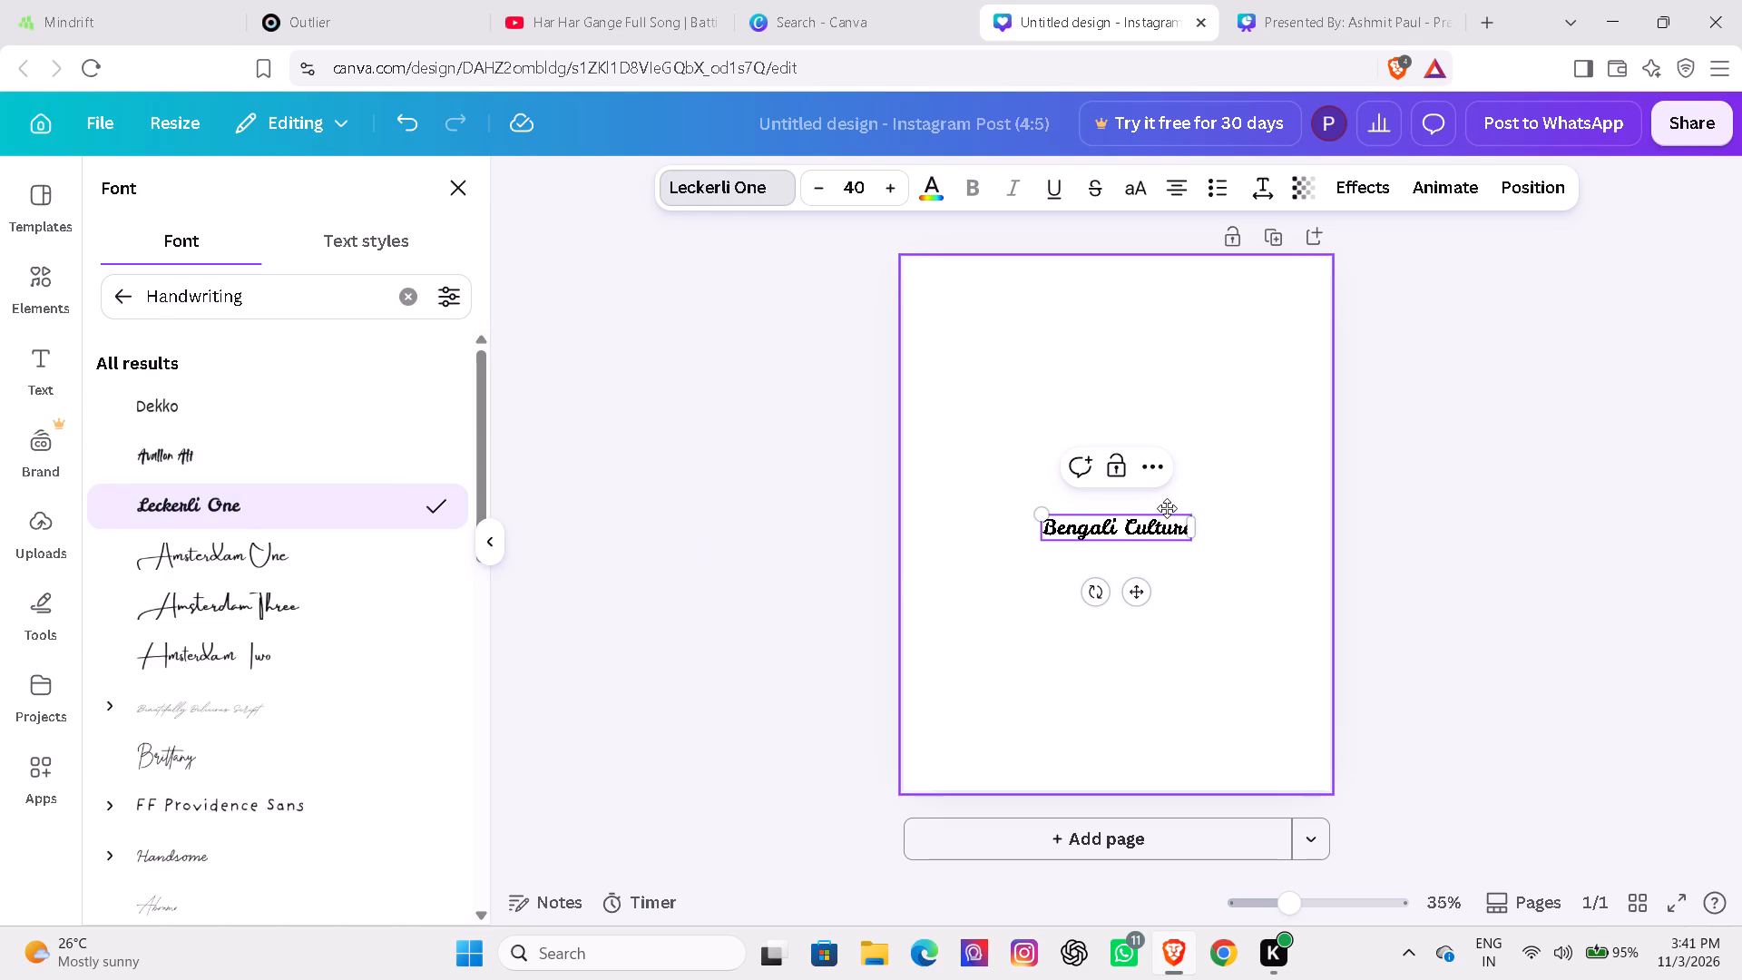
Move the "Bengali Culture" heading from the middle of the page to near its top edge.
left_click_drag(1141, 527, 1130, 453)
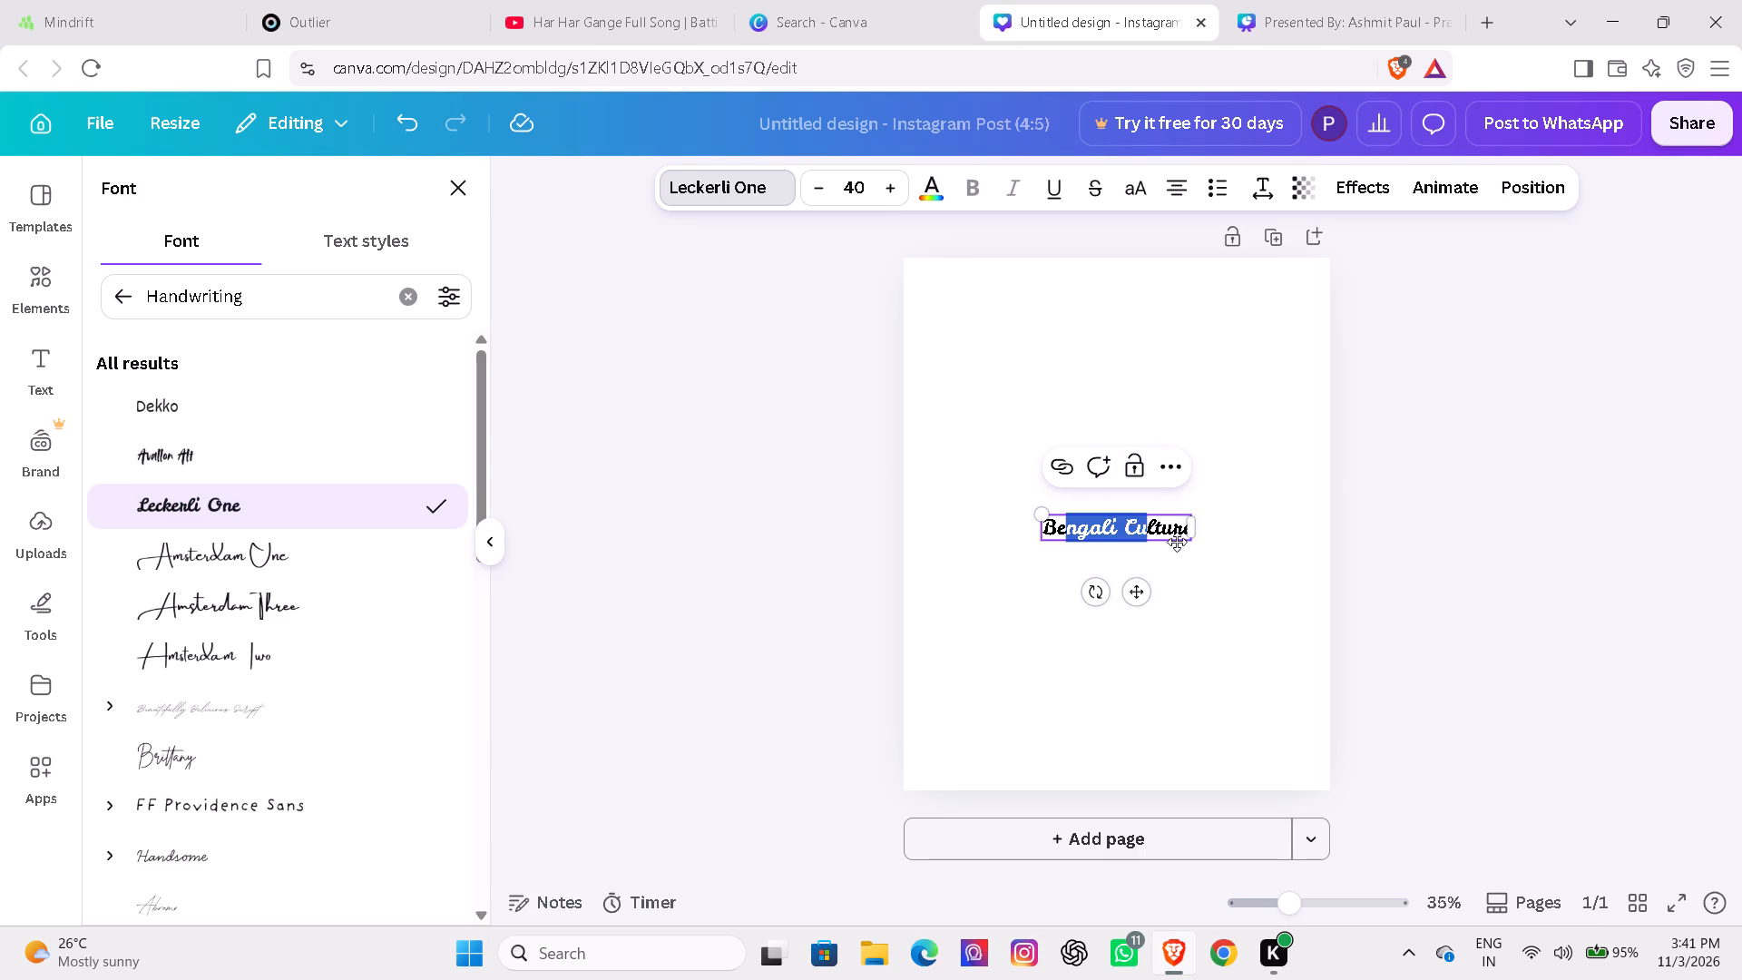
left_click(1142, 586)
left_click_drag(1142, 586, 1126, 383)
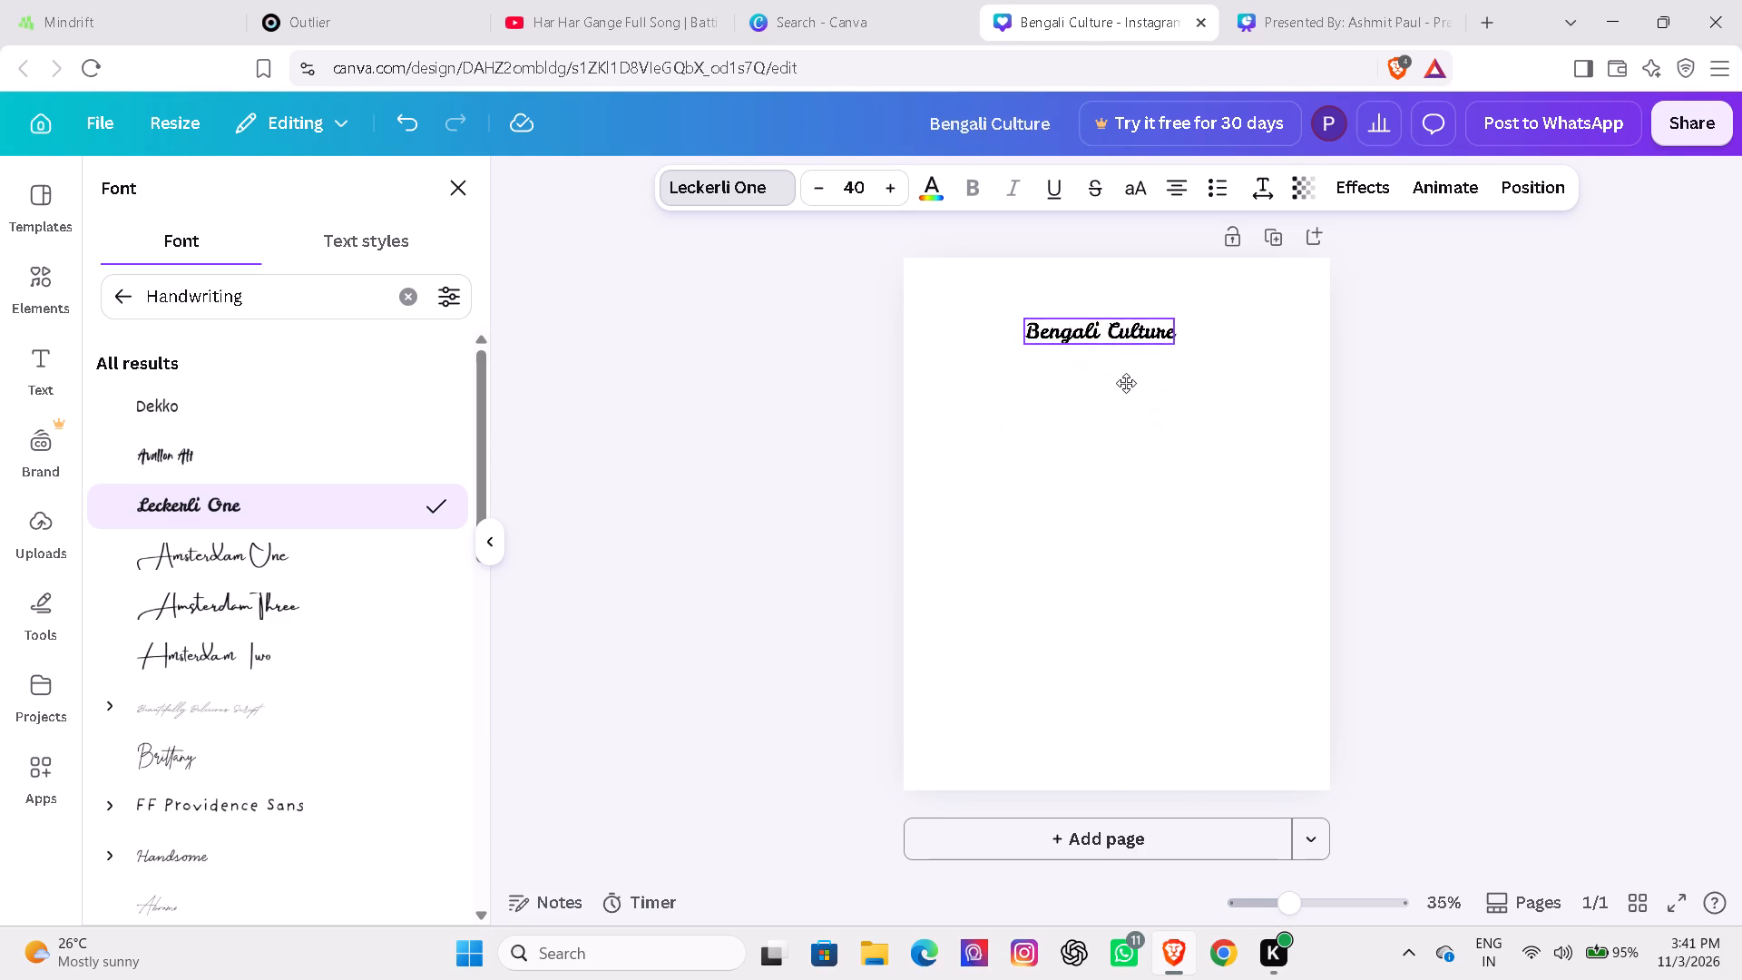
left_click_drag(1126, 383, 1122, 353)
left_click(1111, 300)
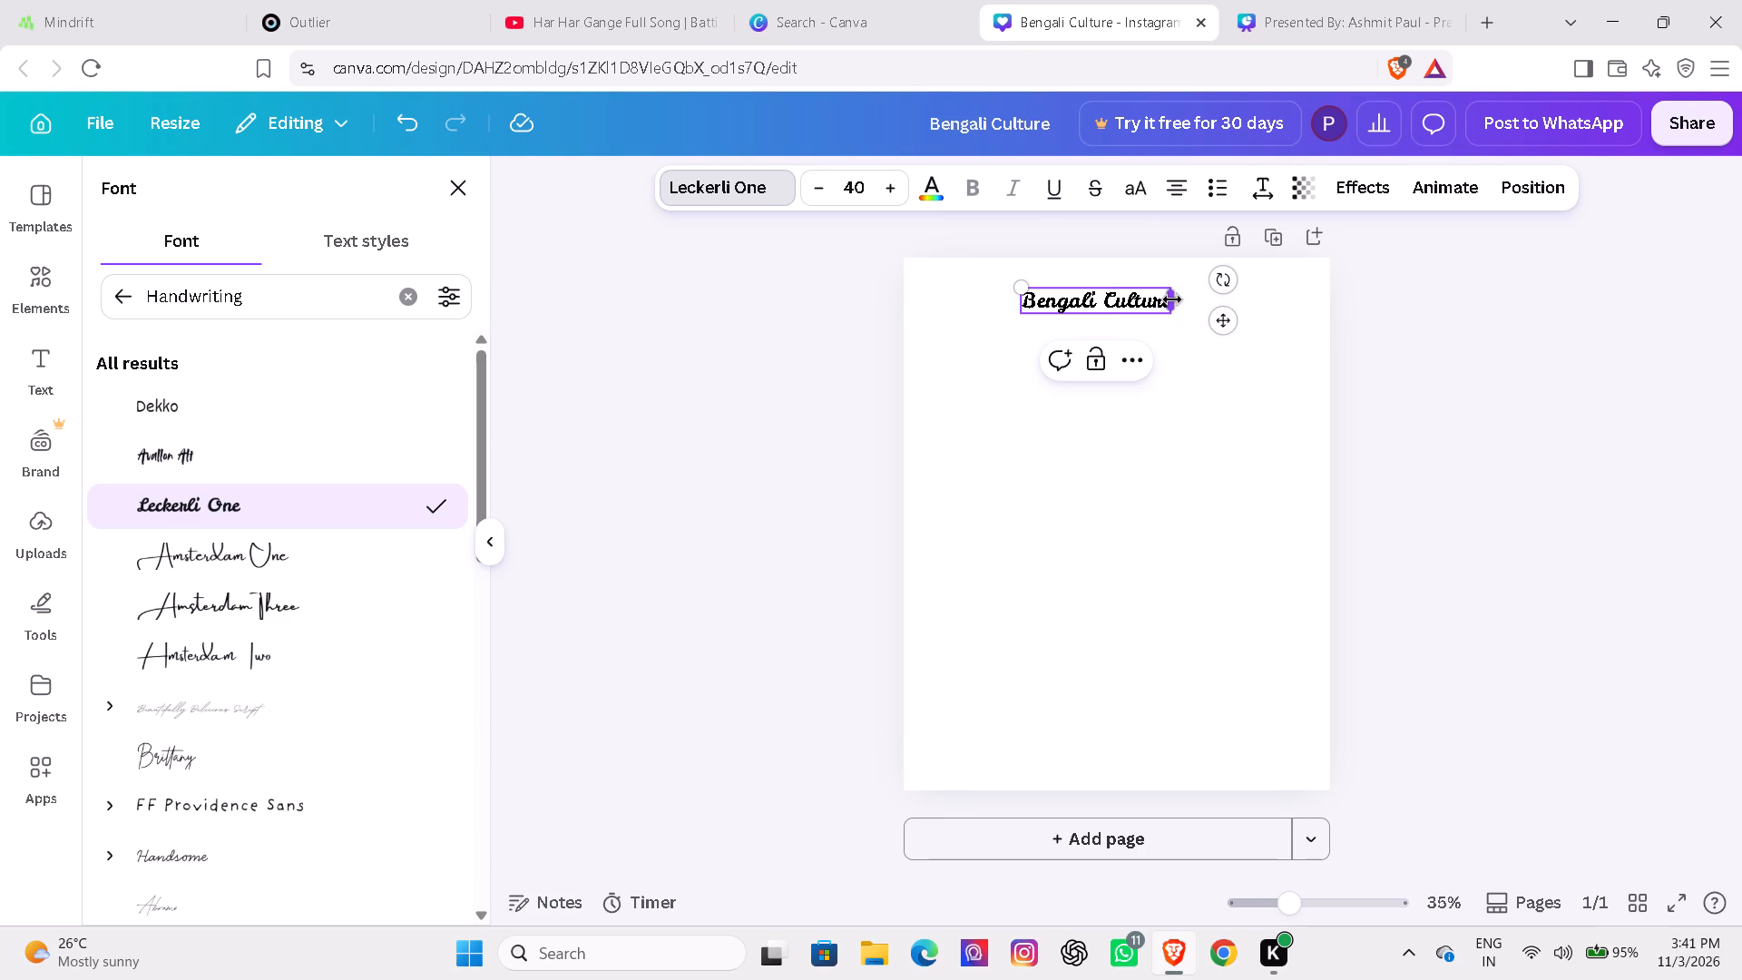
Widen the heading's text box and scale the heading up to a font size of about 45.2, keeping it near the top centre.
left_click_drag(1172, 299, 1216, 302)
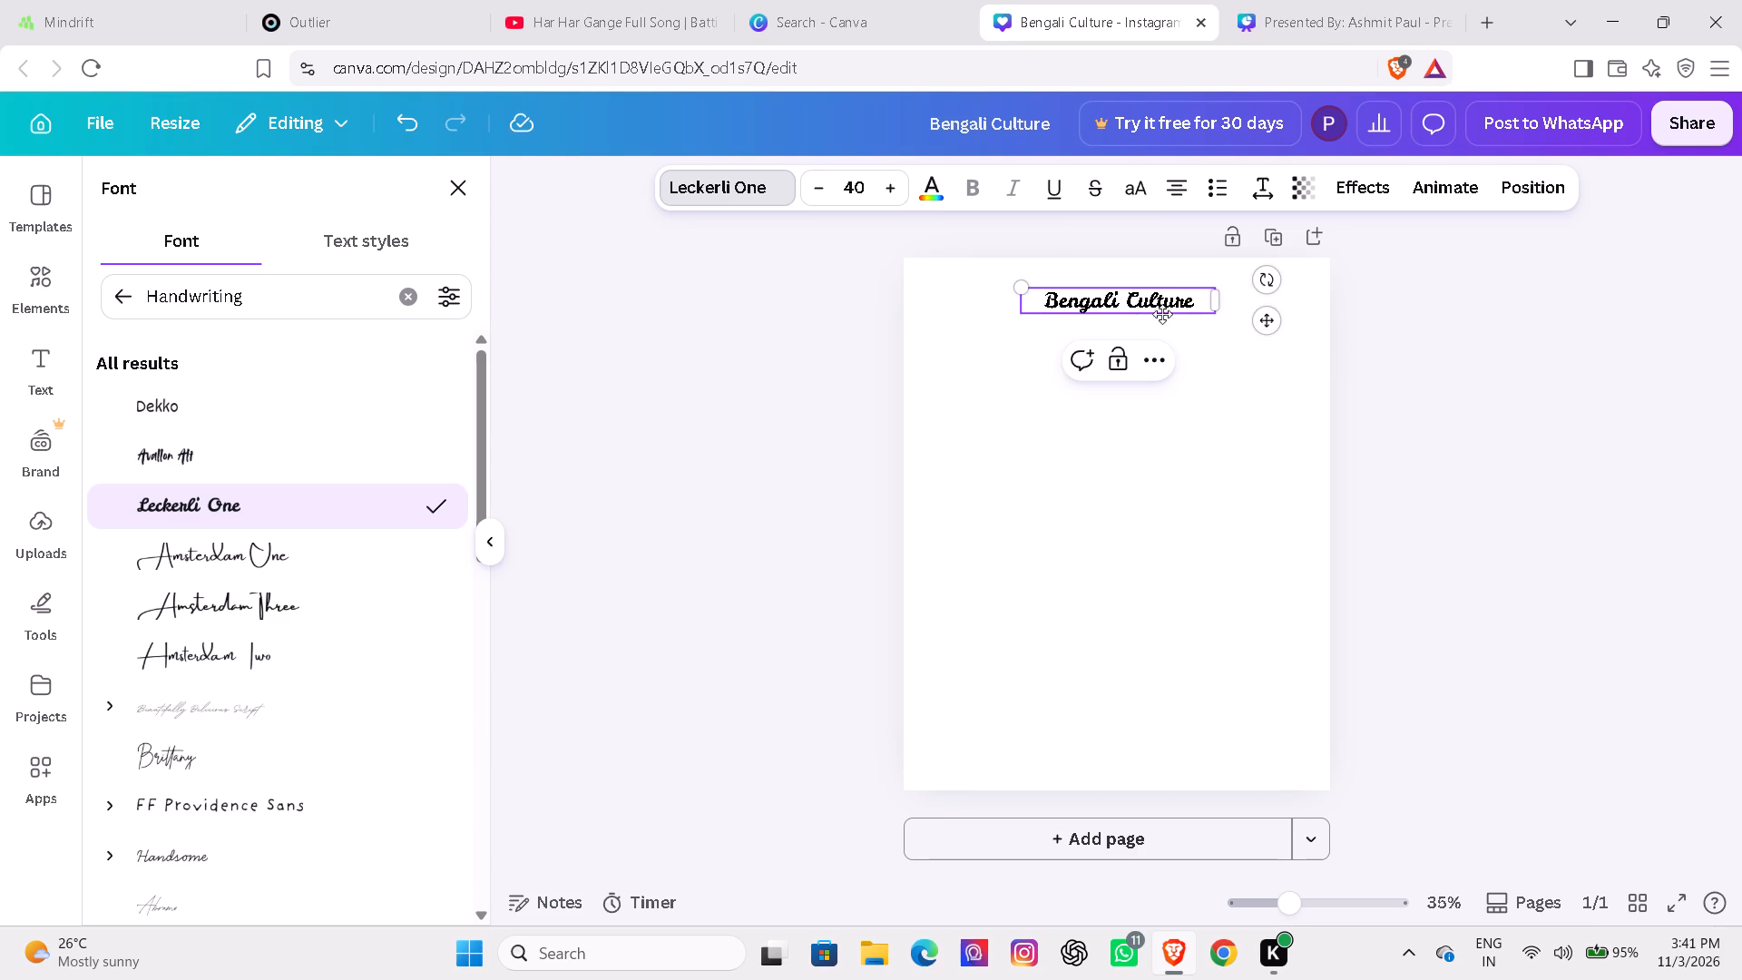
left_click_drag(1138, 310, 1134, 320)
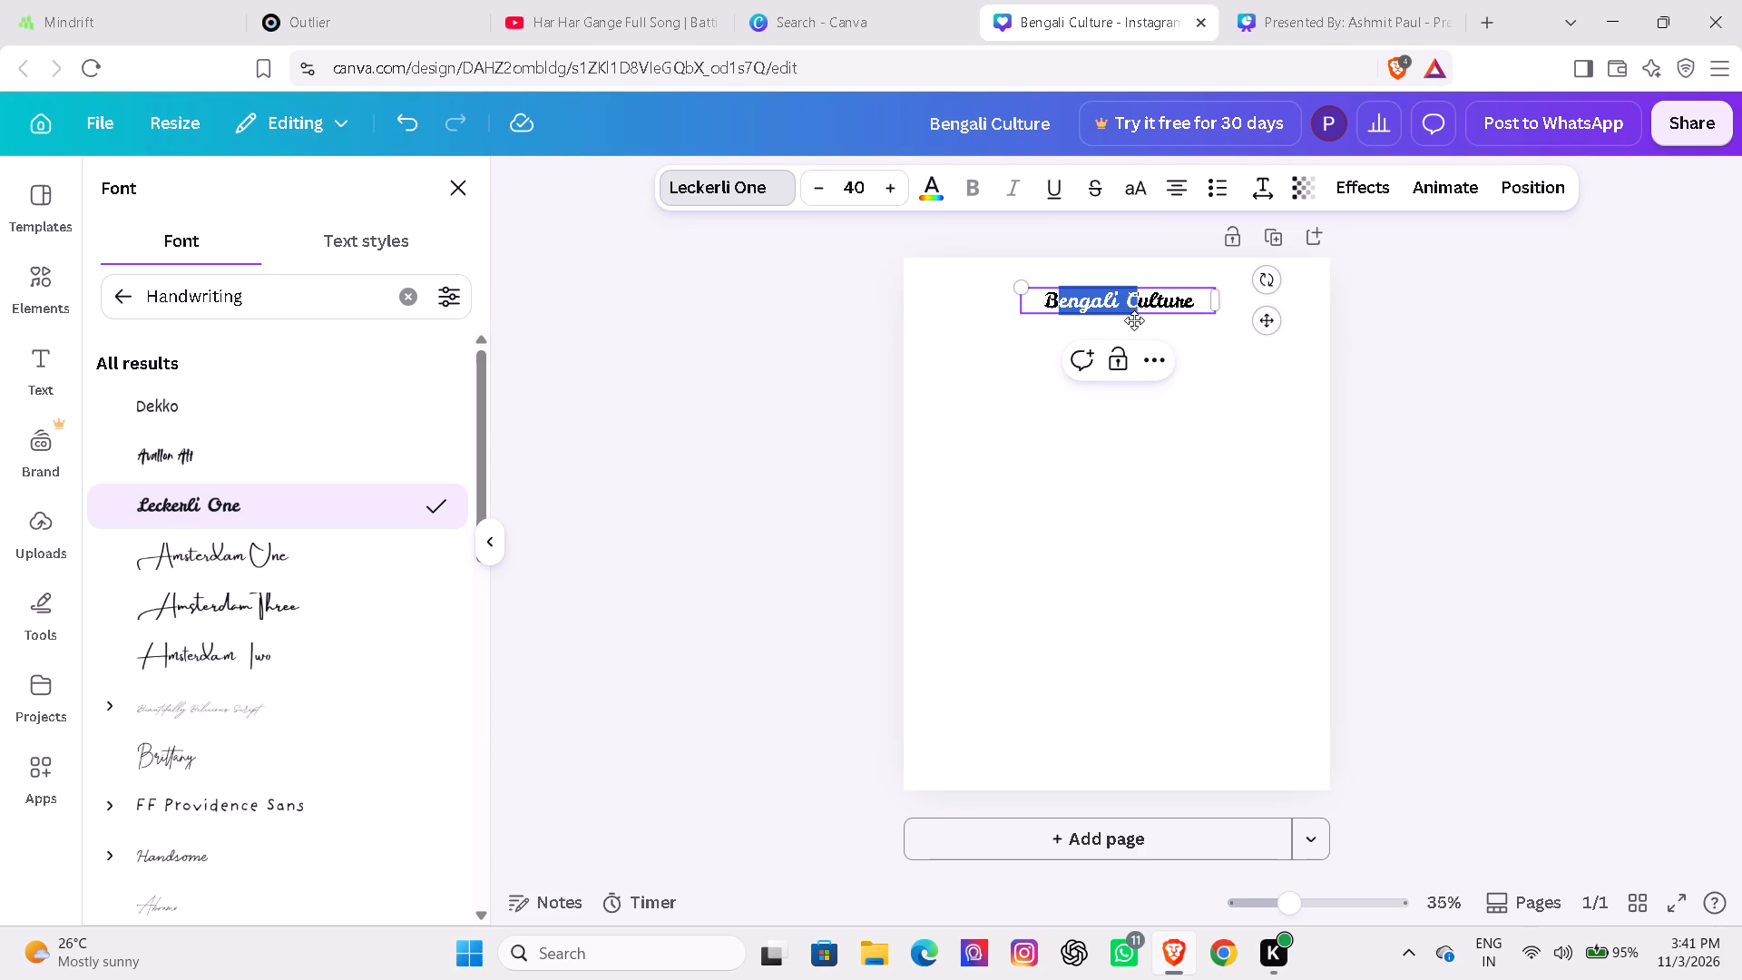
left_click_drag(1020, 288, 1002, 273)
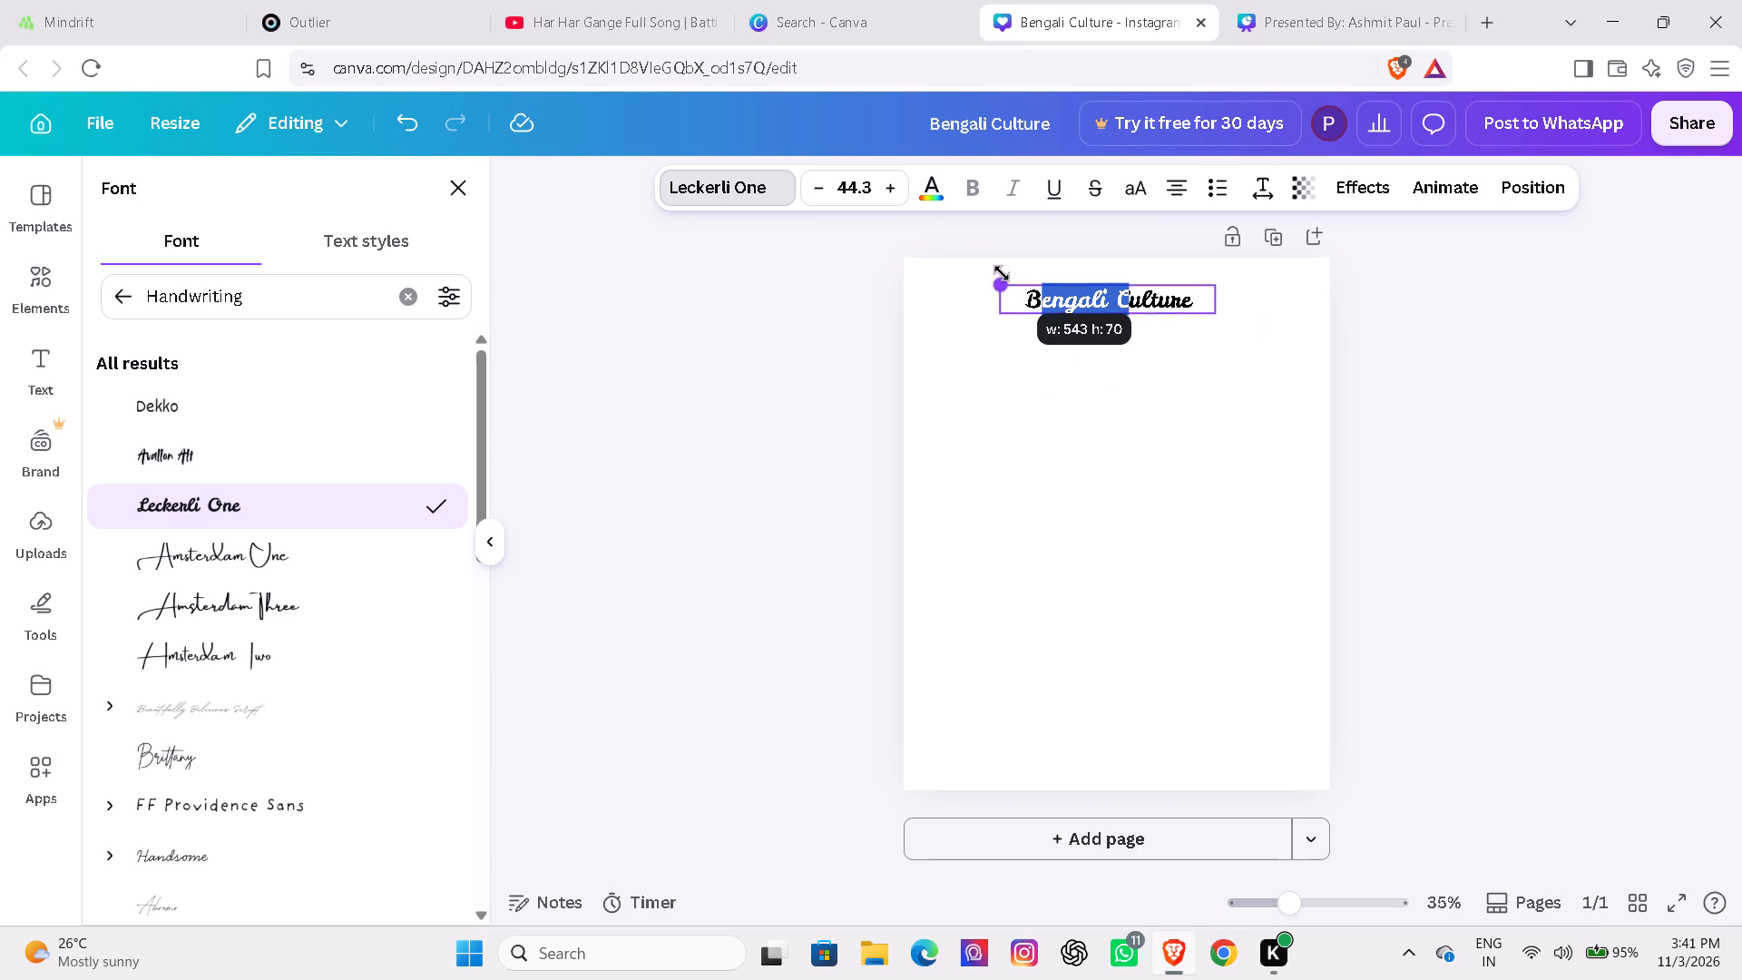
left_click_drag(1002, 273, 1002, 271)
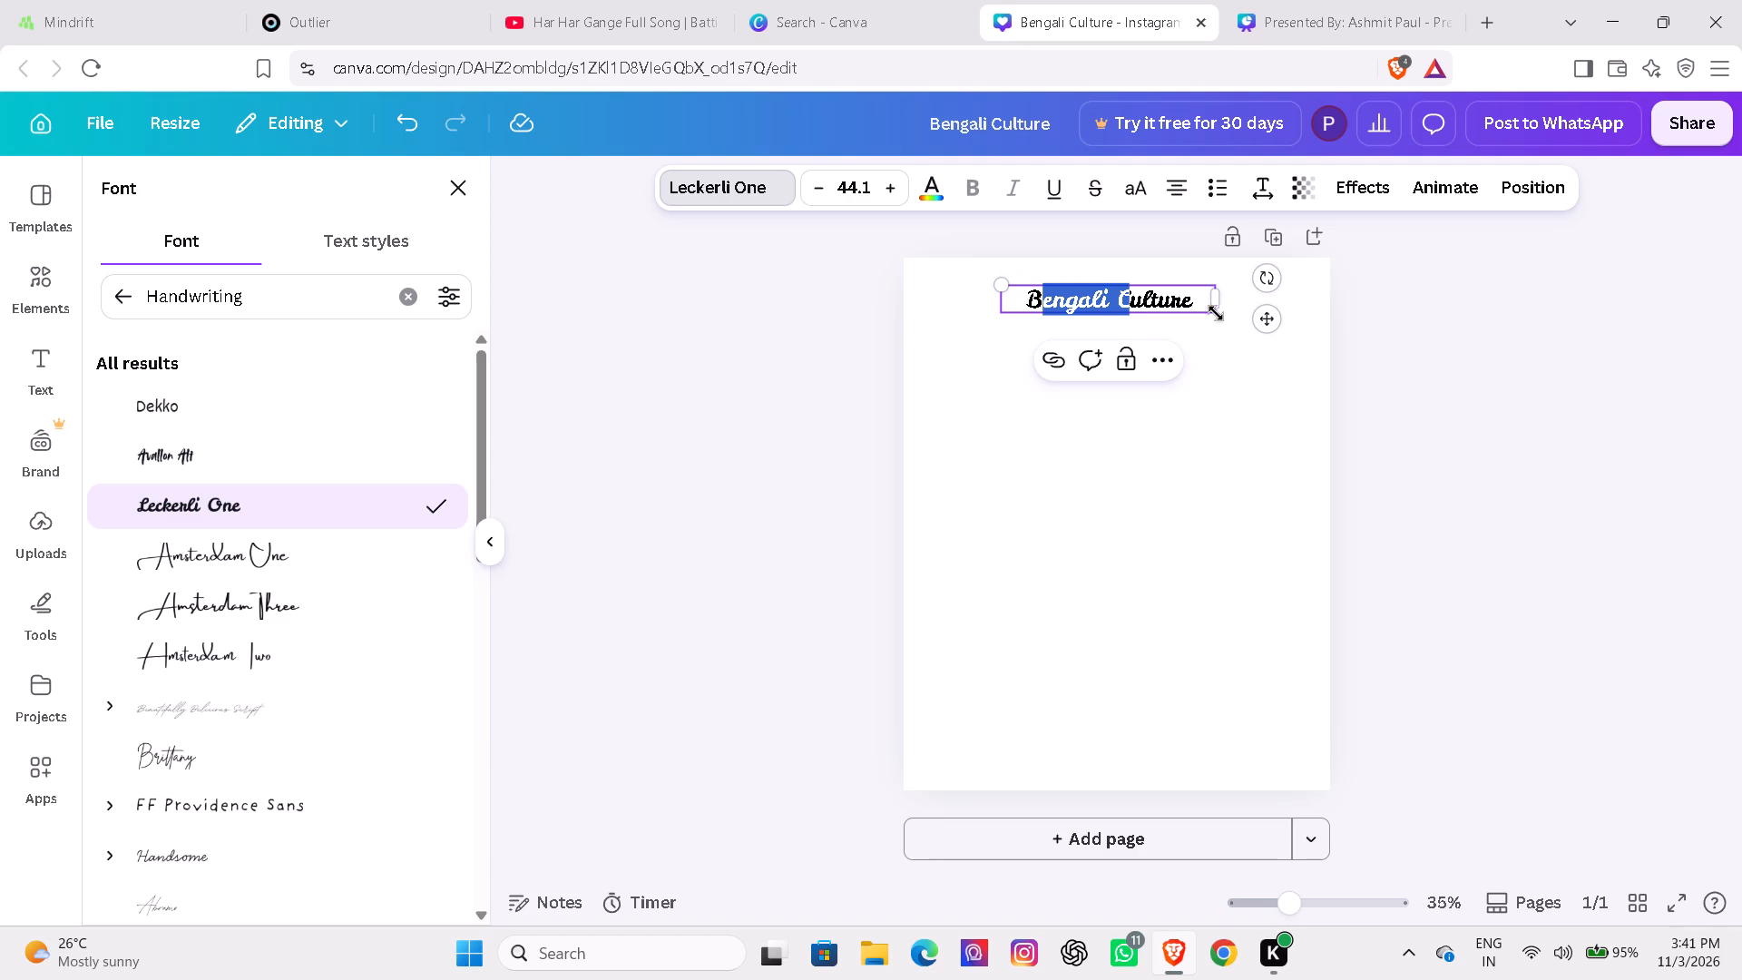
left_click(1216, 310)
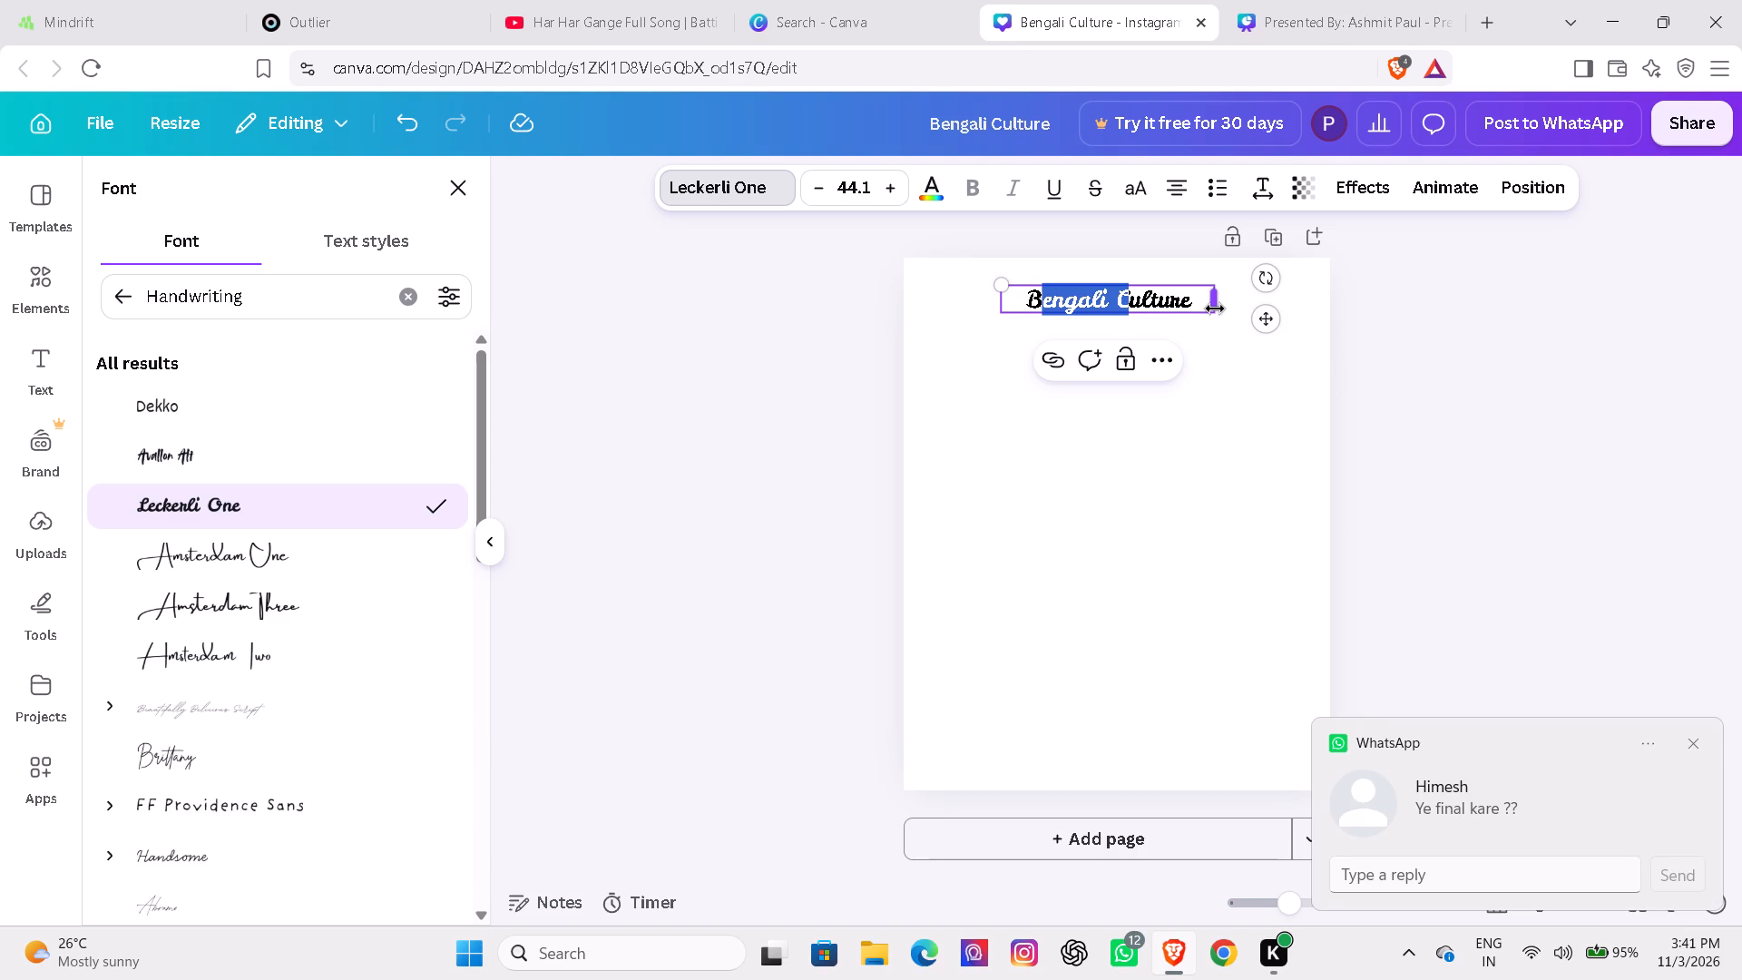
left_click_drag(1215, 299, 1231, 303)
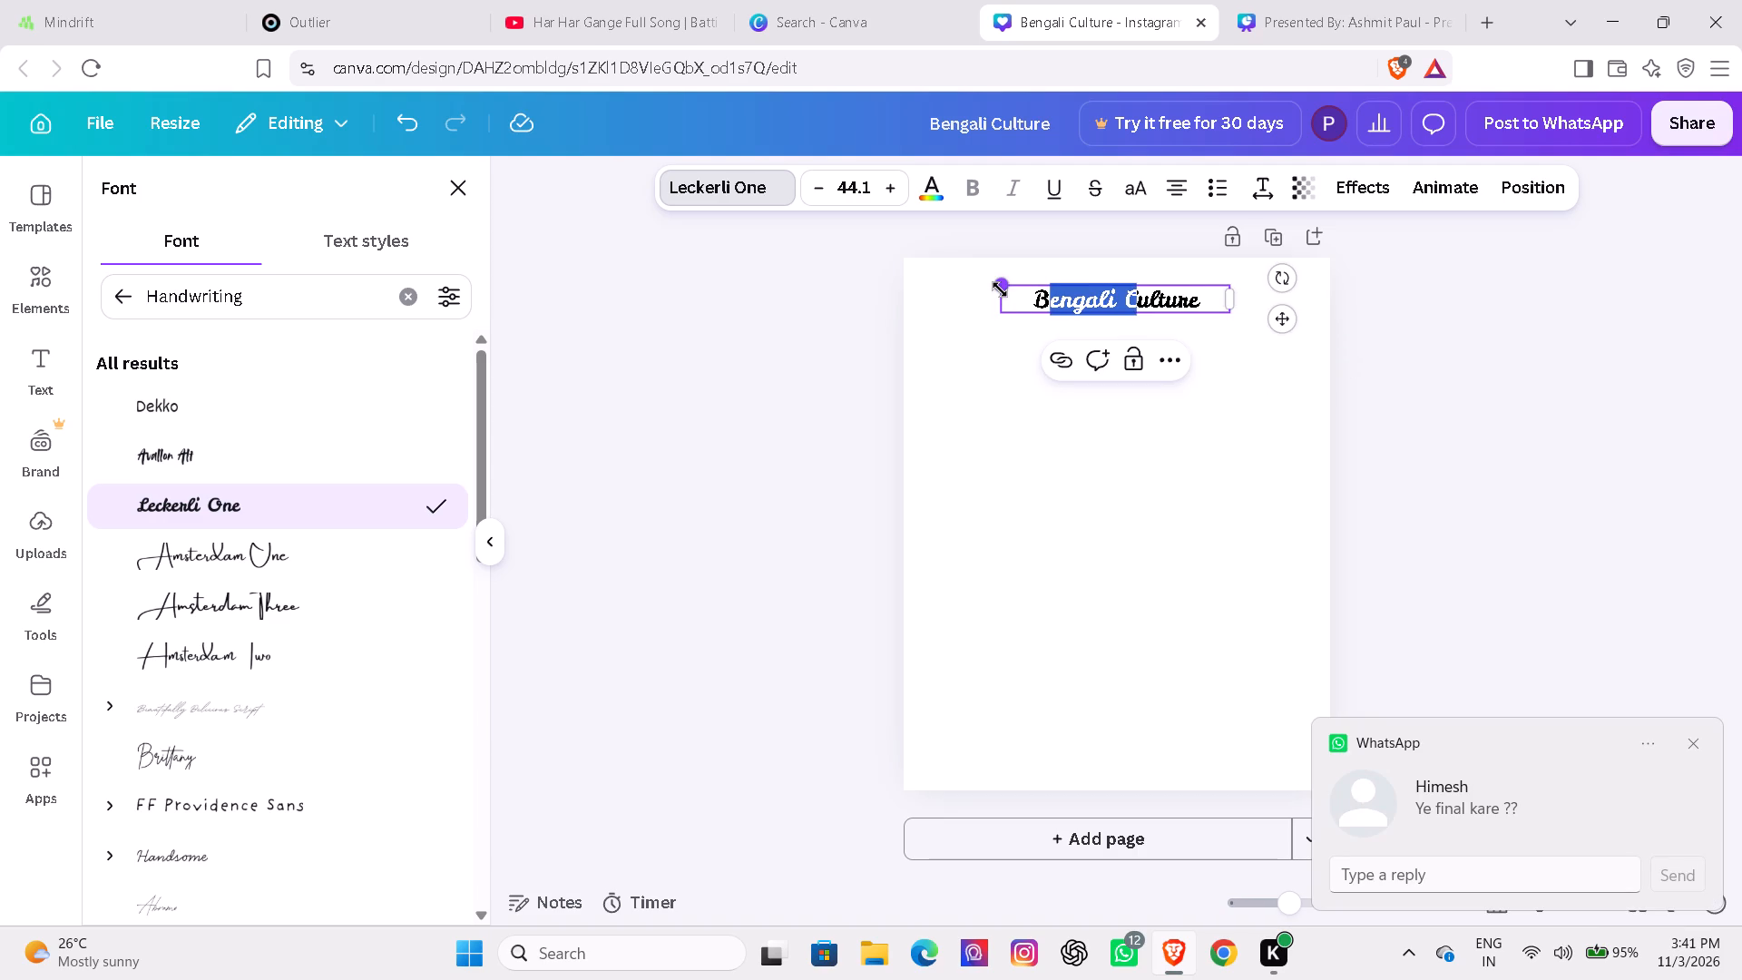
left_click_drag(1000, 289, 995, 279)
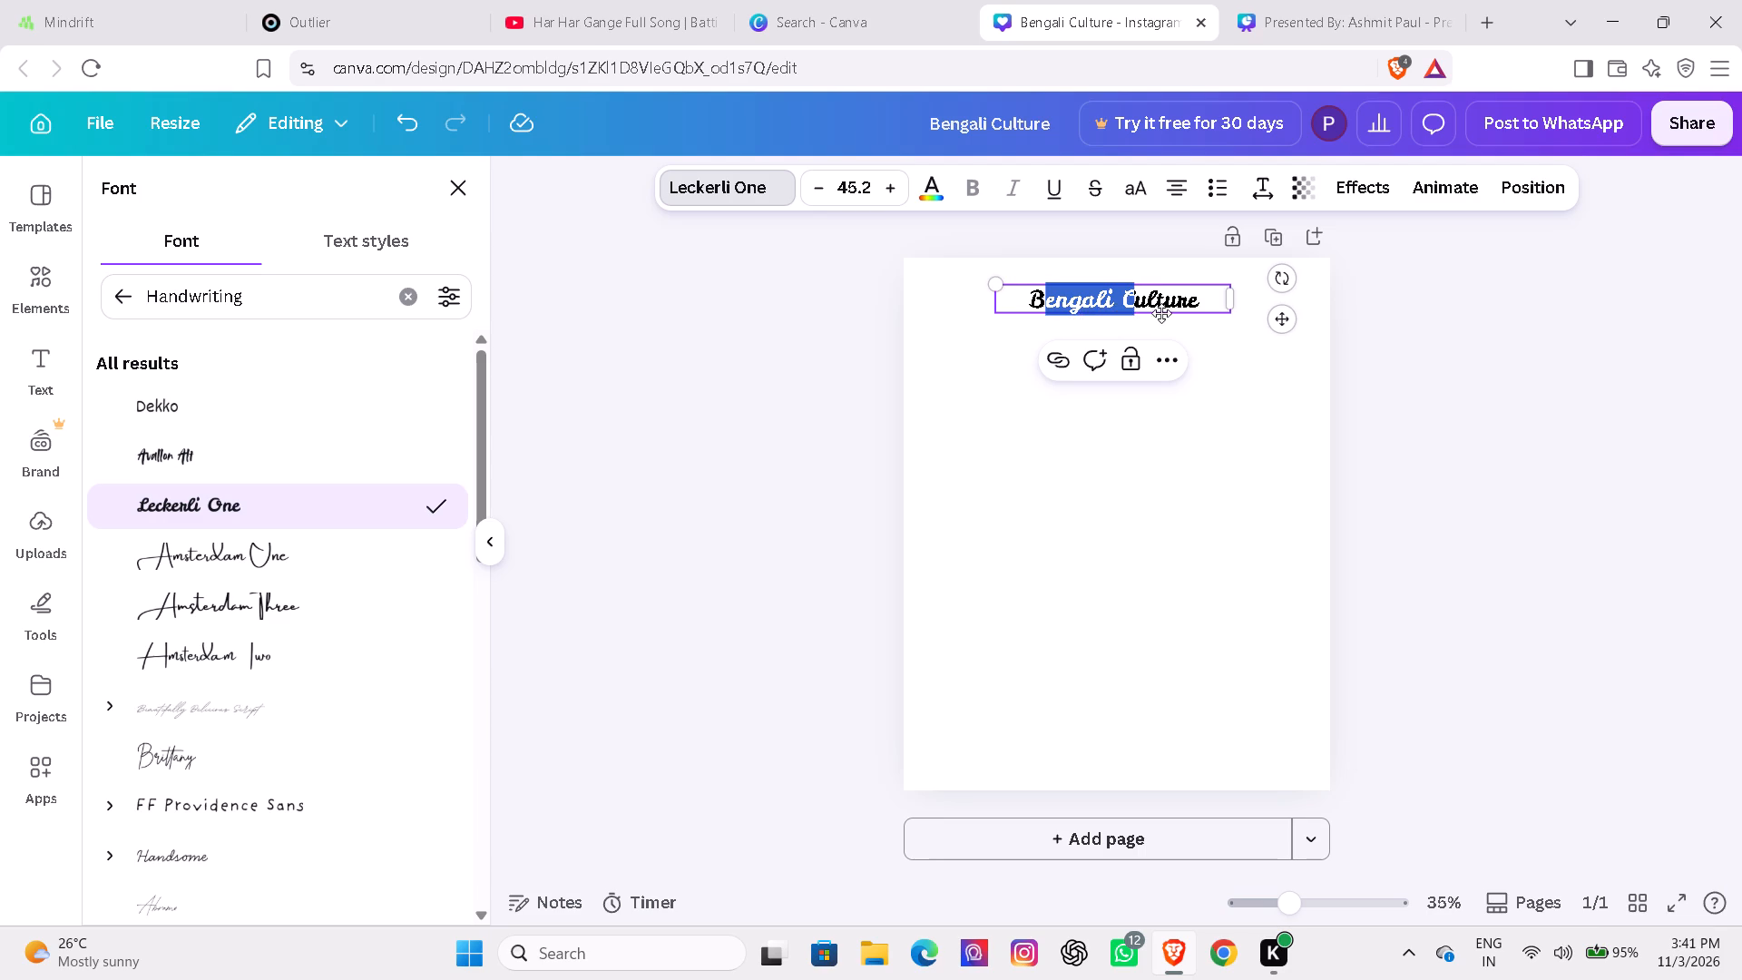
left_click_drag(1137, 309, 1136, 317)
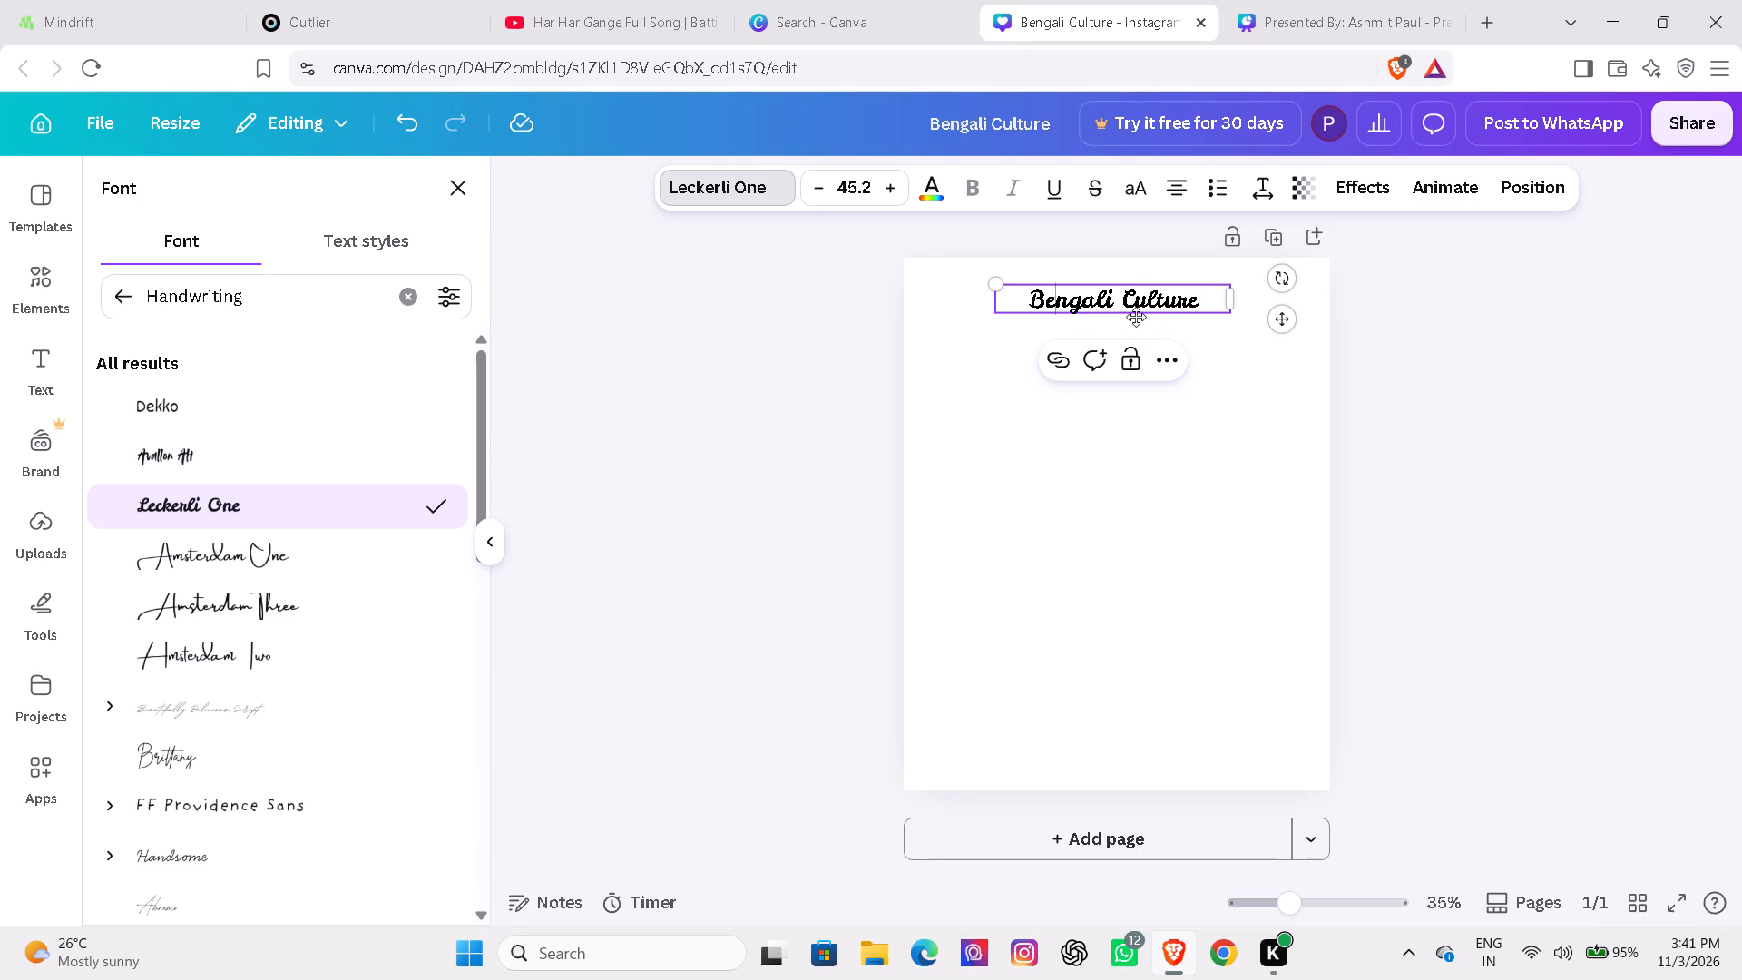
left_click(1055, 488)
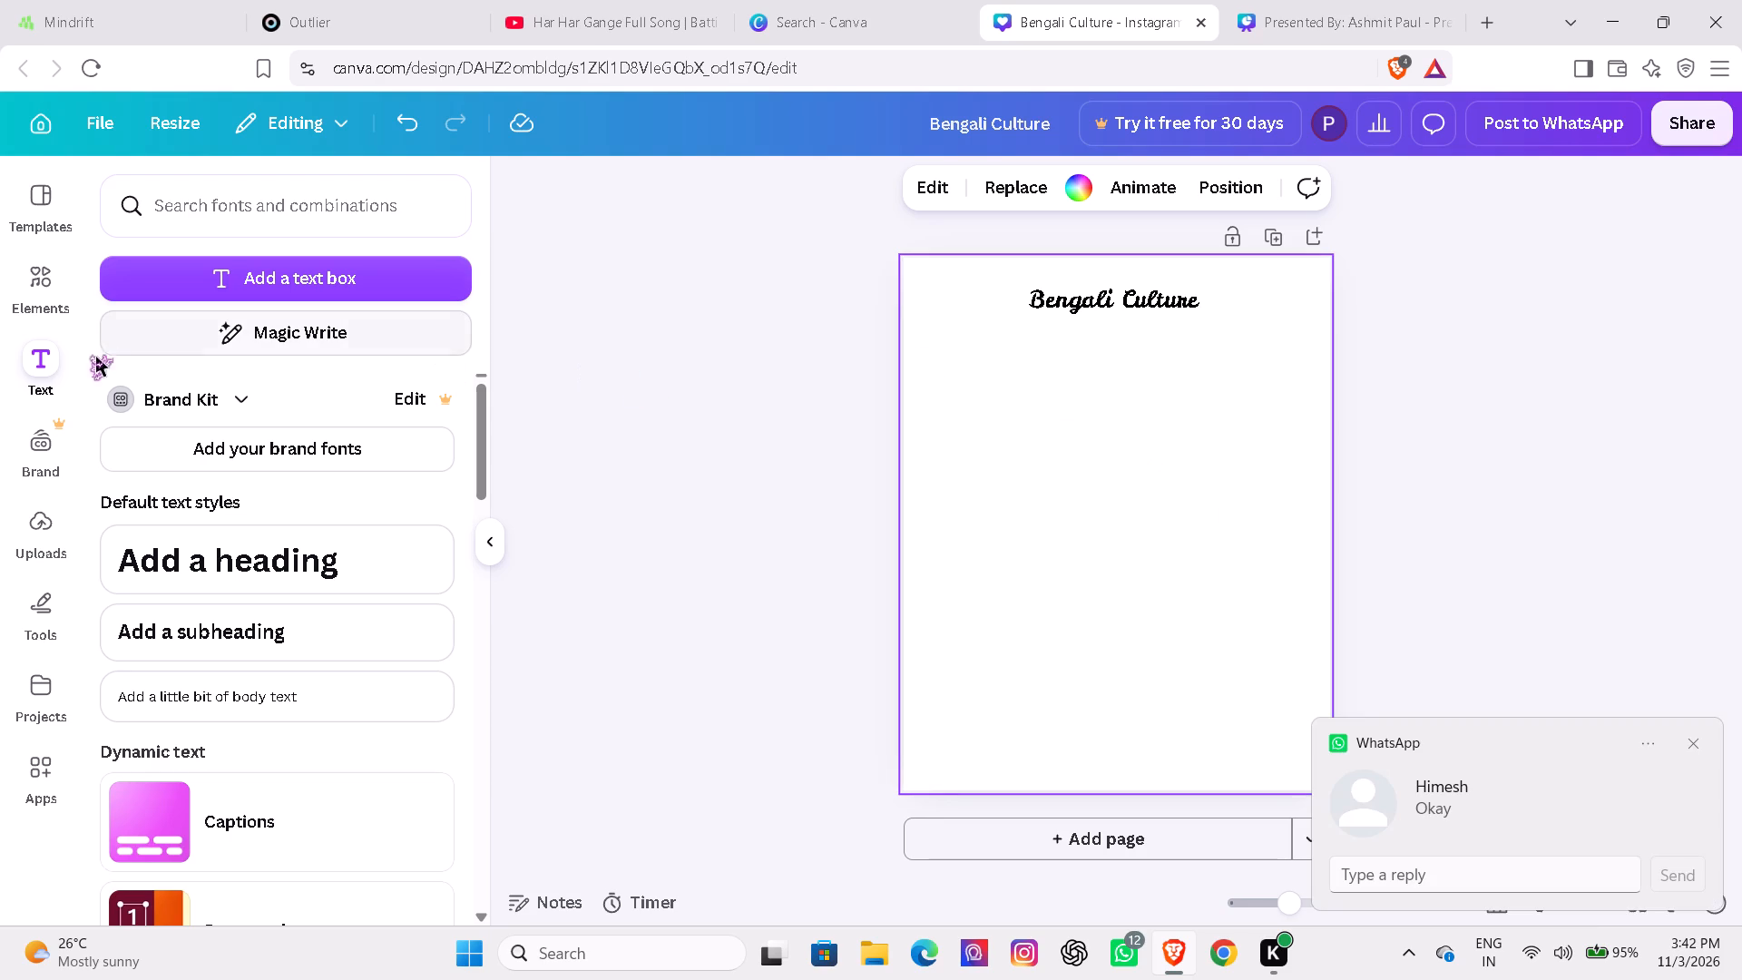
Search the elements library for graphics matching "bengal".
left_click(49, 290)
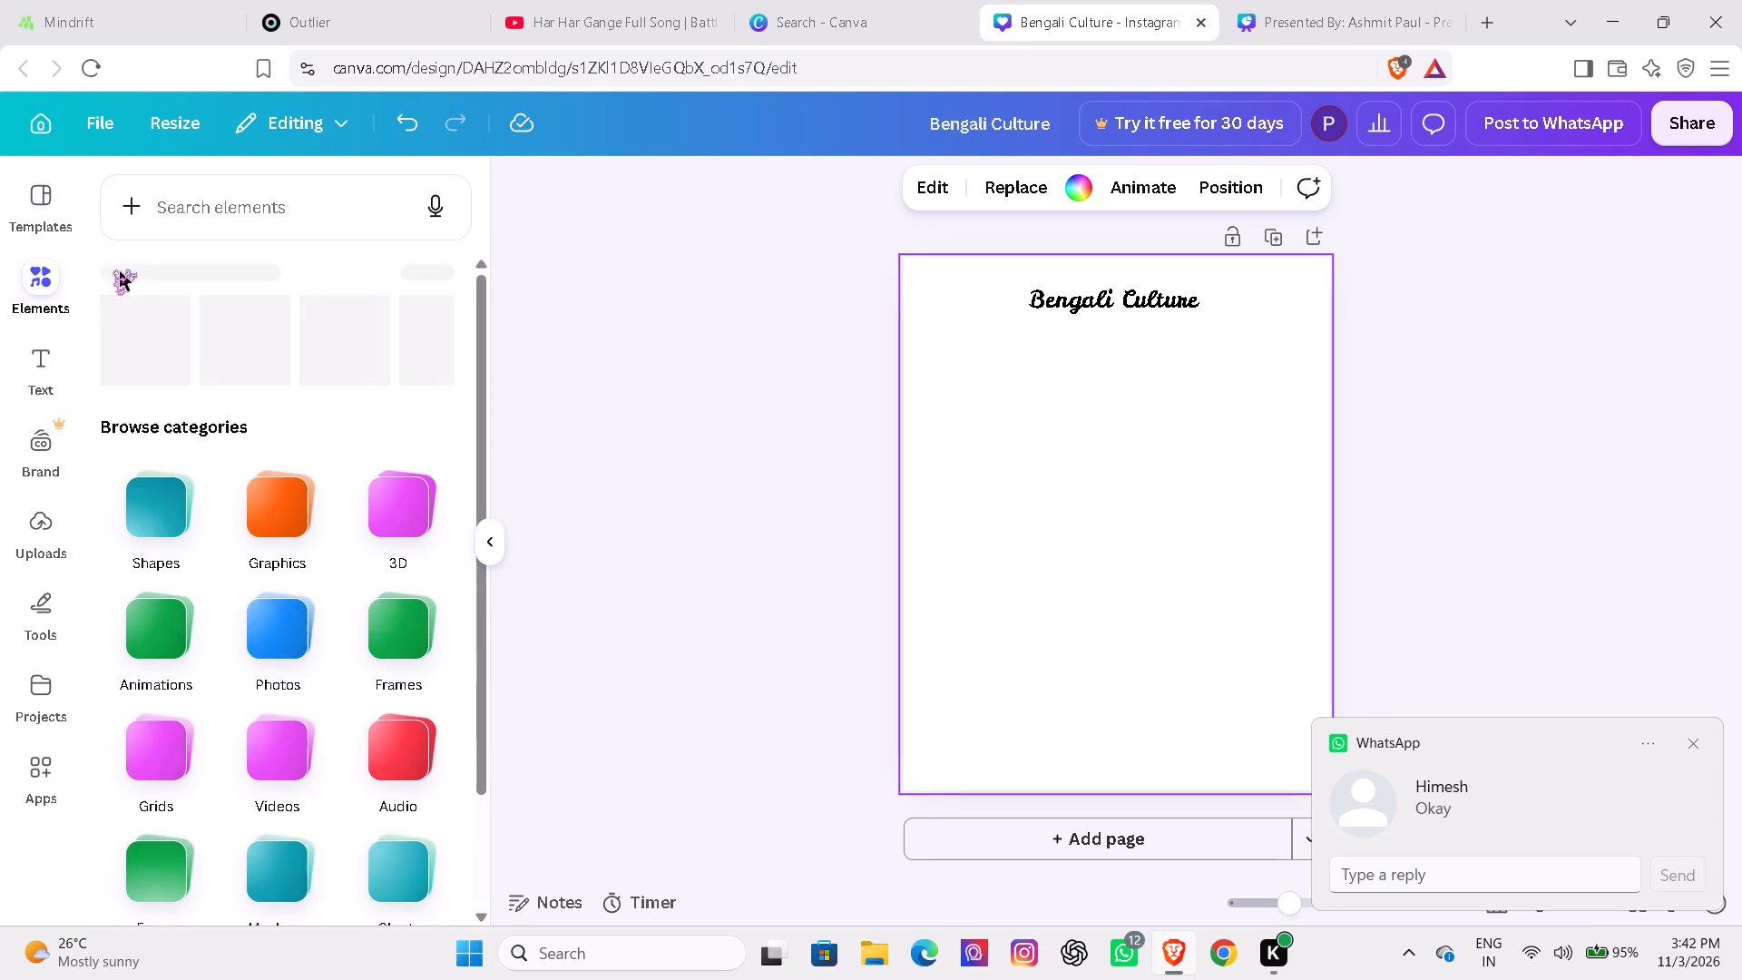
left_click(215, 231)
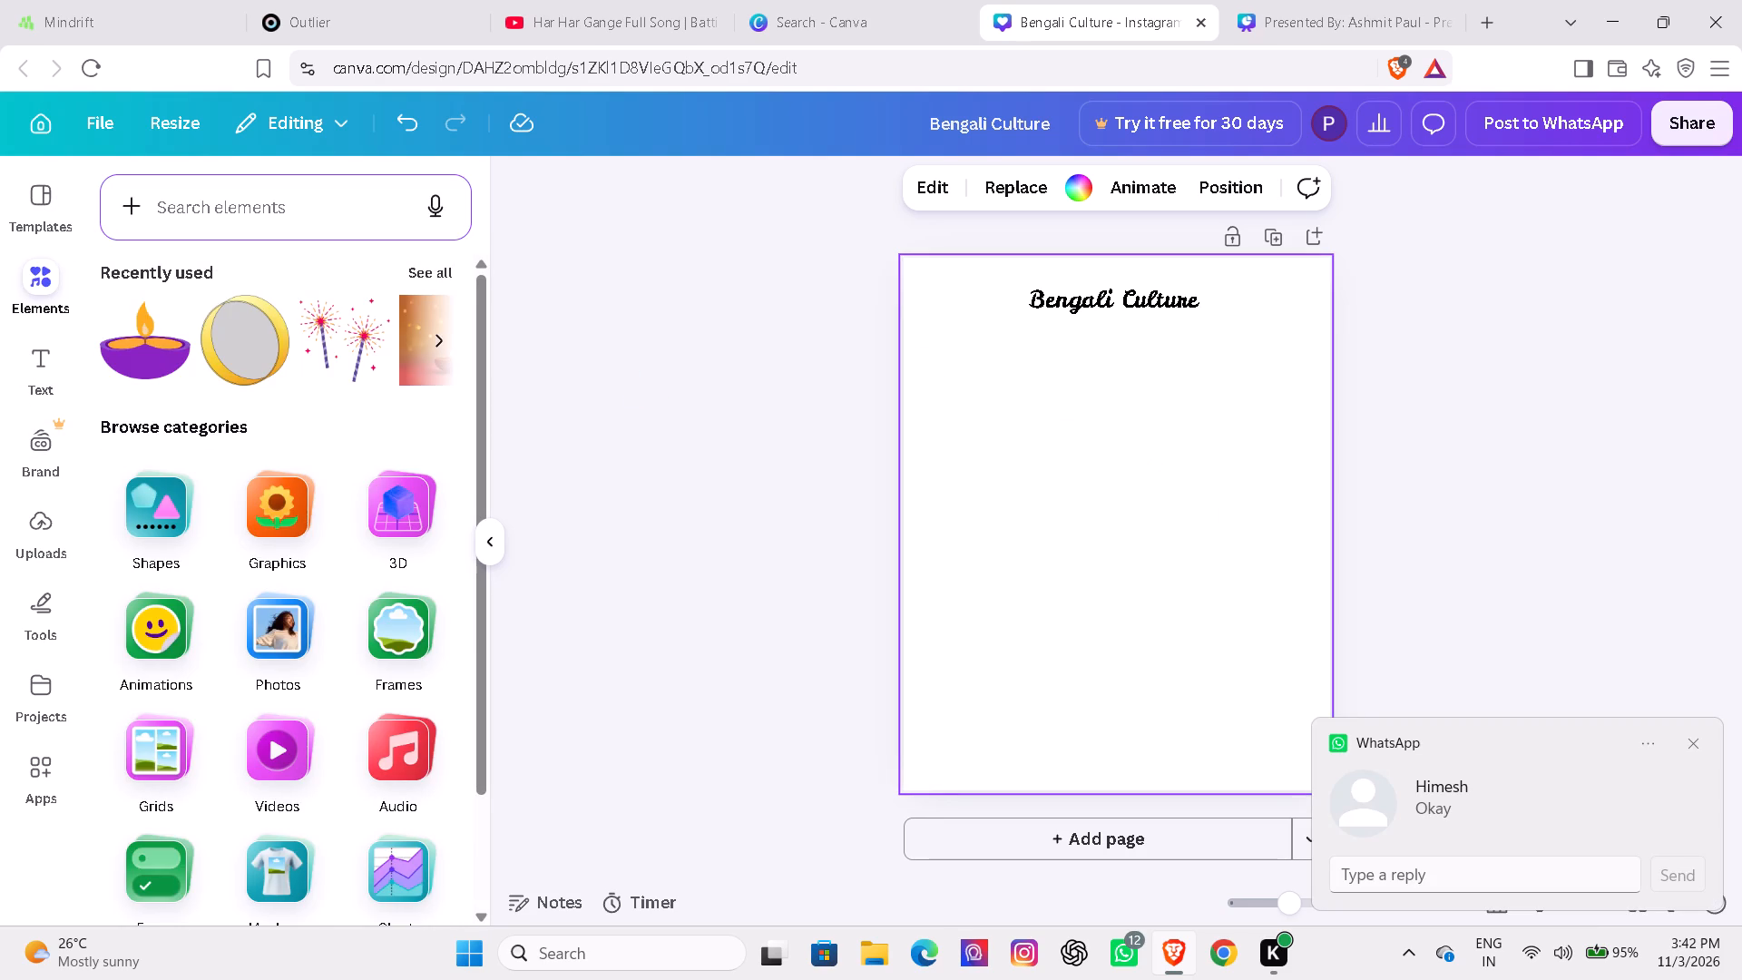
left_click(246, 216)
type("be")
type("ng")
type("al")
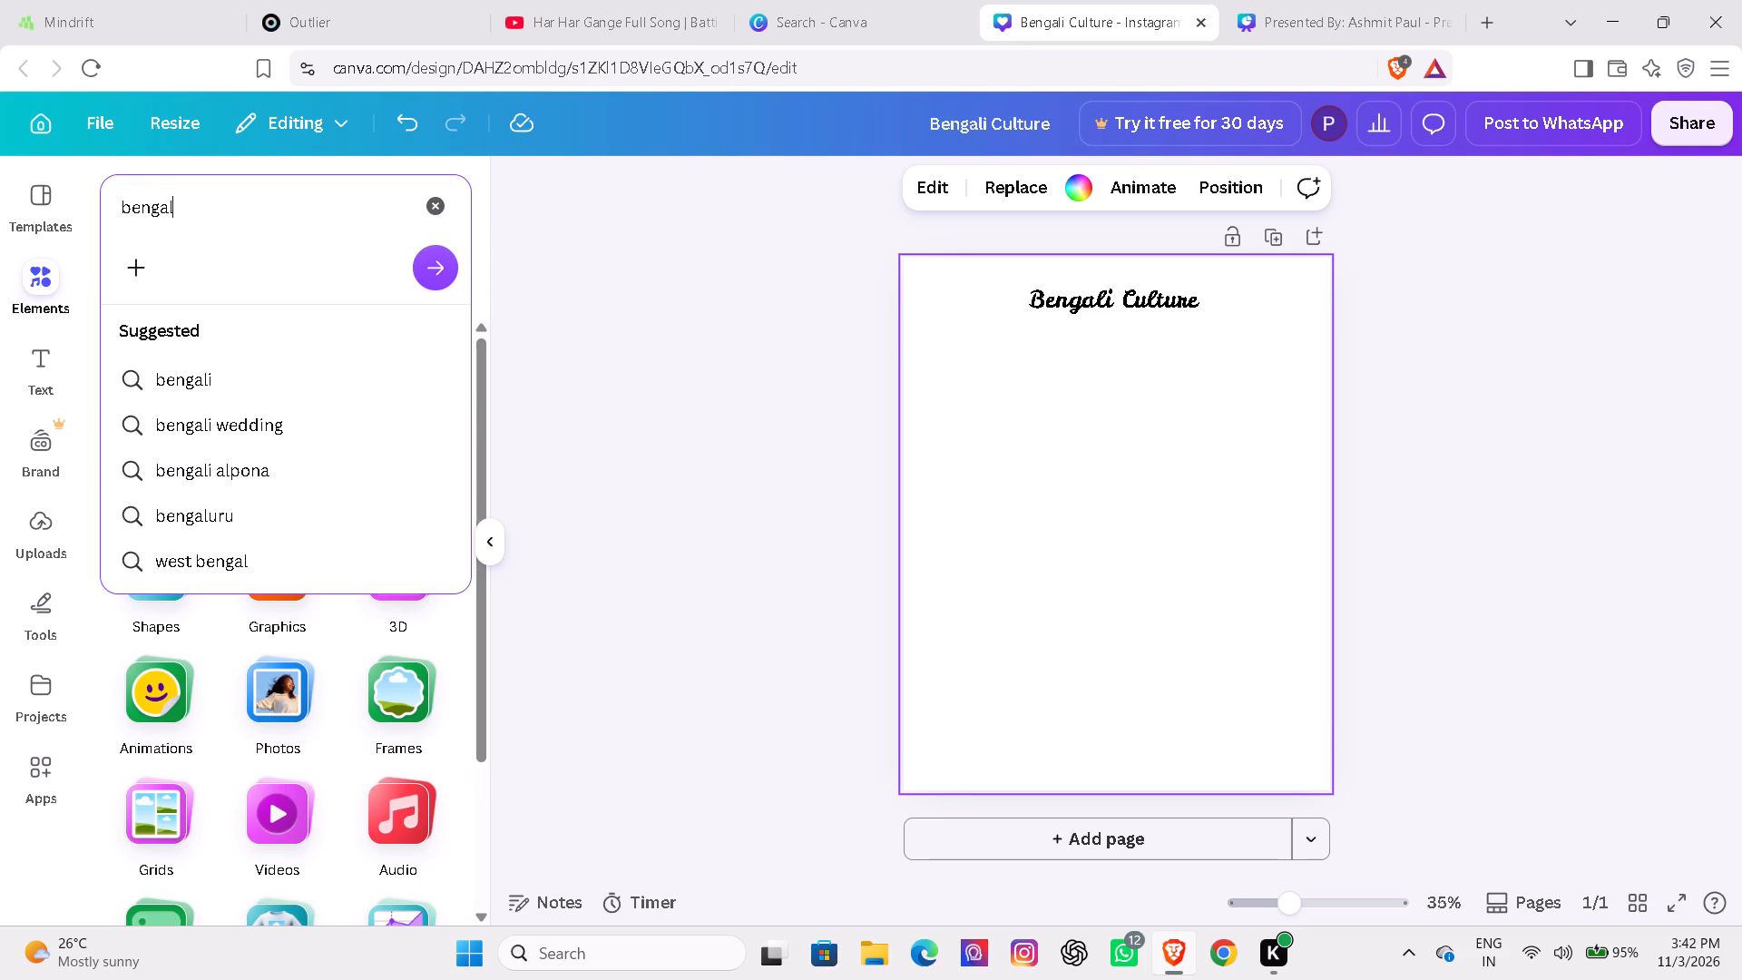
Search the elements library for "bengal" and show all graphics results.
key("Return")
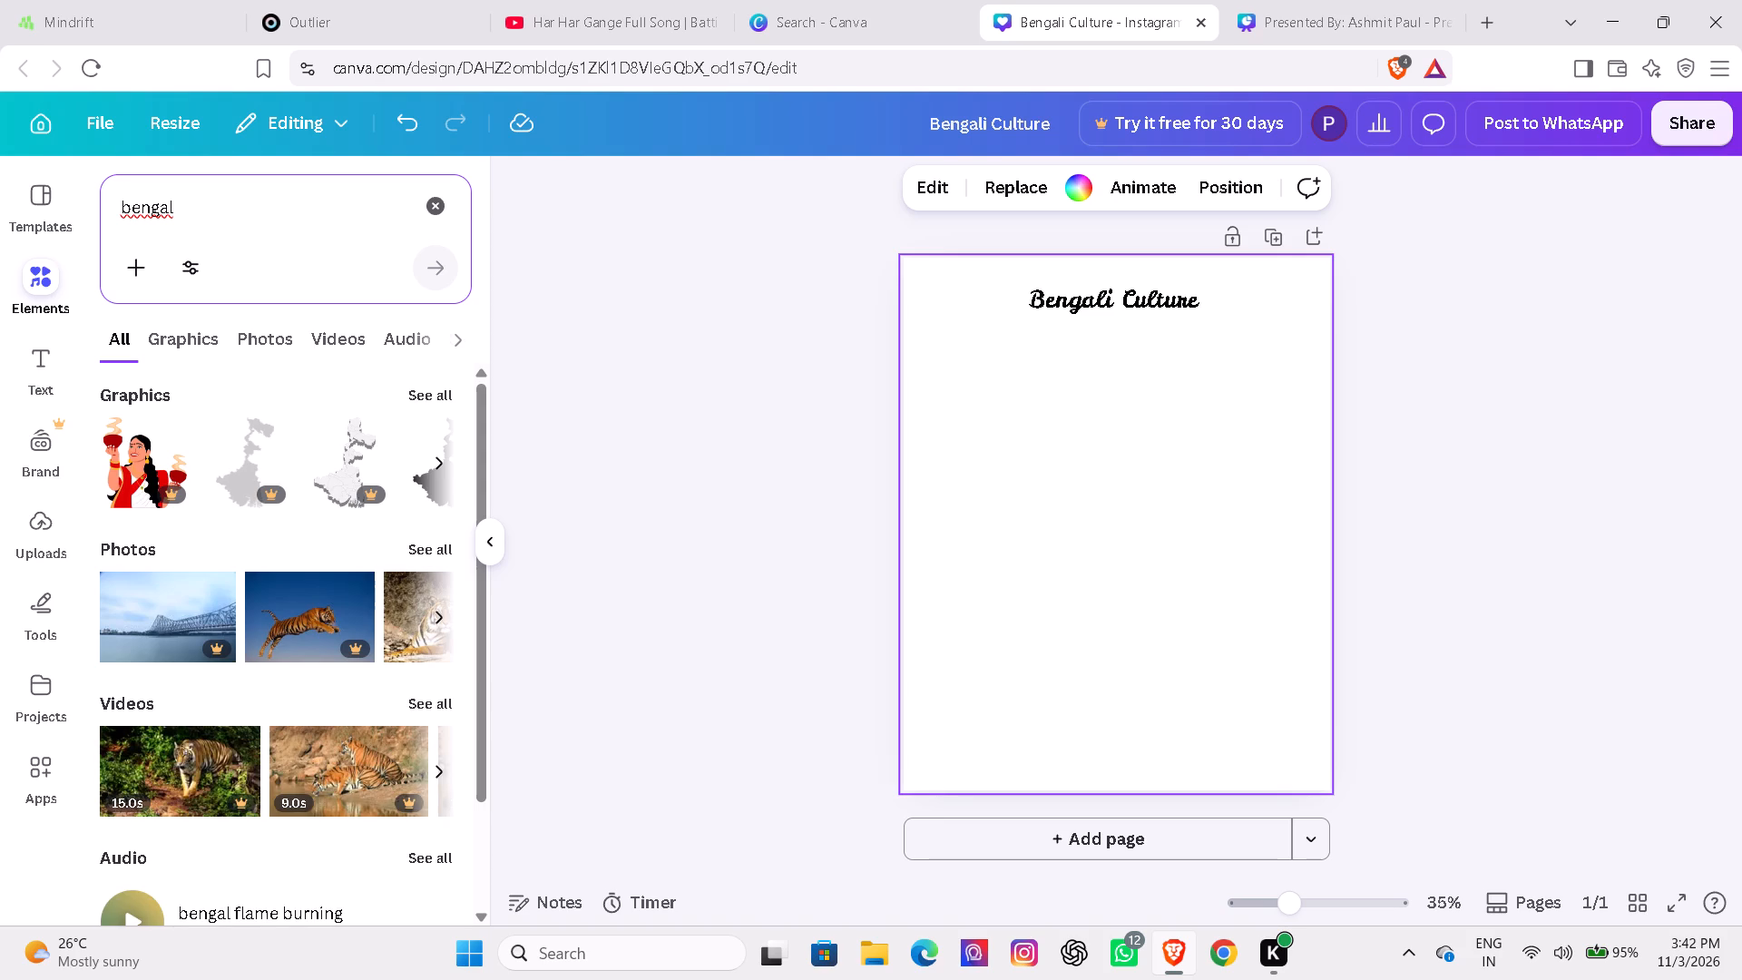
left_click(415, 389)
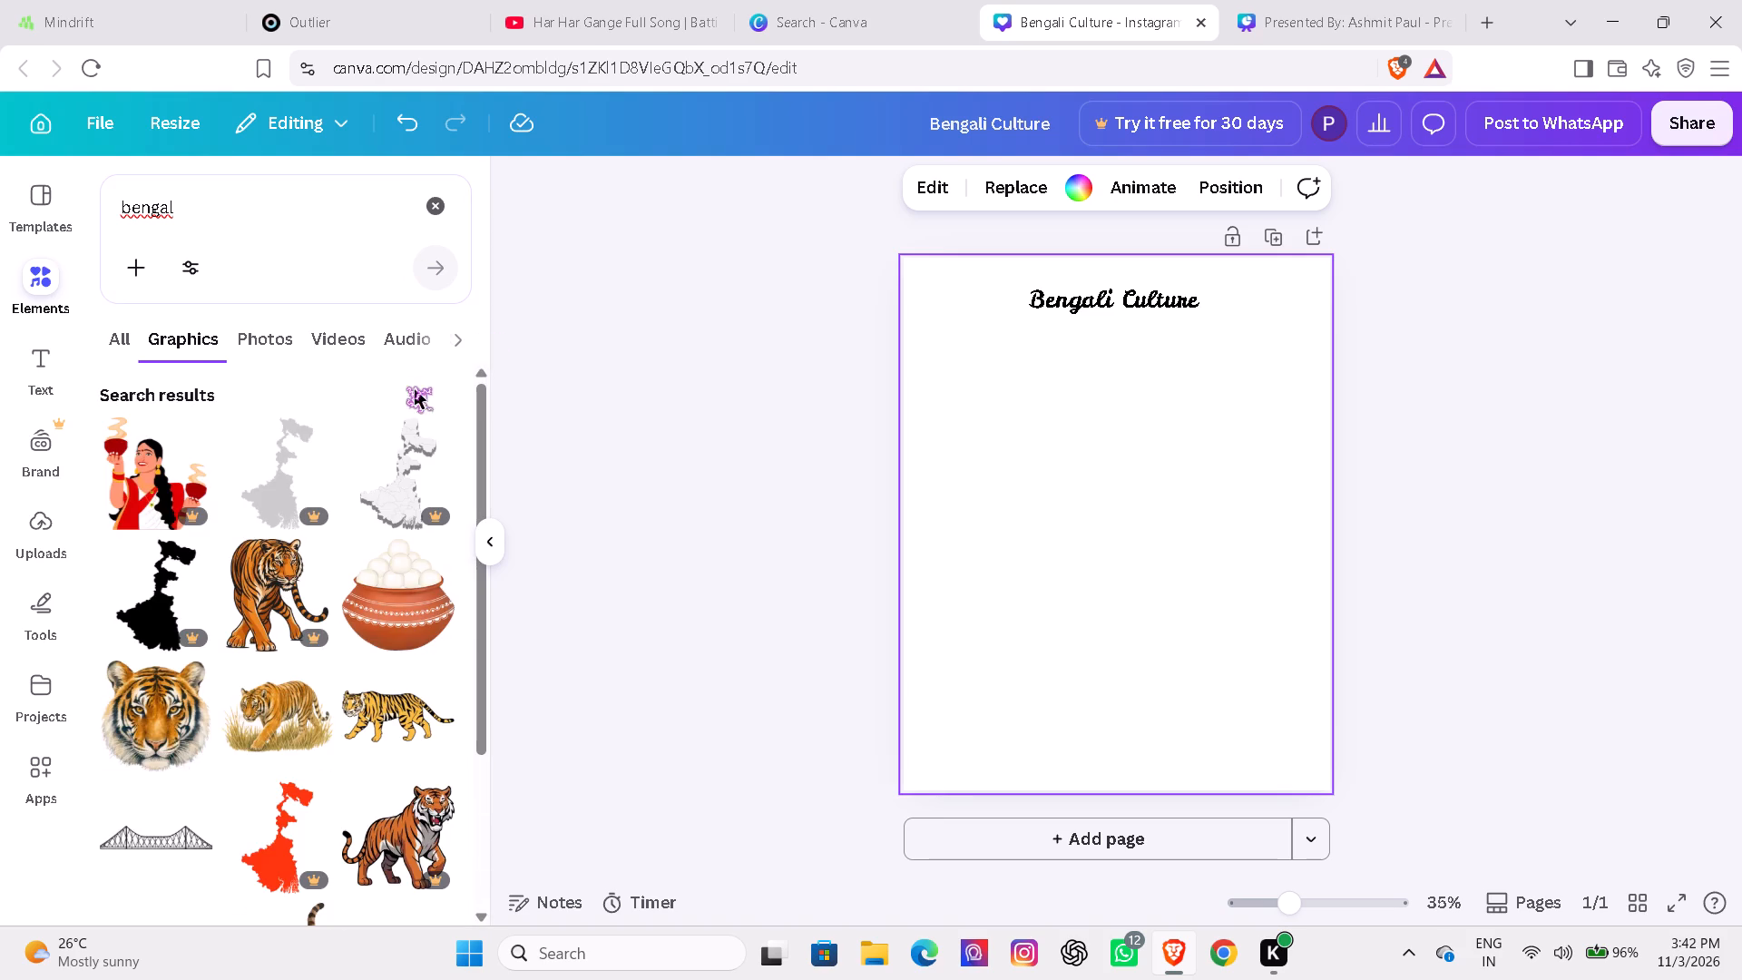
Search the graphics for "united bengal" and browse the results for a suitable image.
left_click(253, 220)
key("BackSpace")
key("BackSpace")
key("BackSpace")
key("BackSpace")
key("BackSpace")
key("BackSpace")
key("BackSpace")
key("BackSpace")
key("BackSpace")
key("BackSpace")
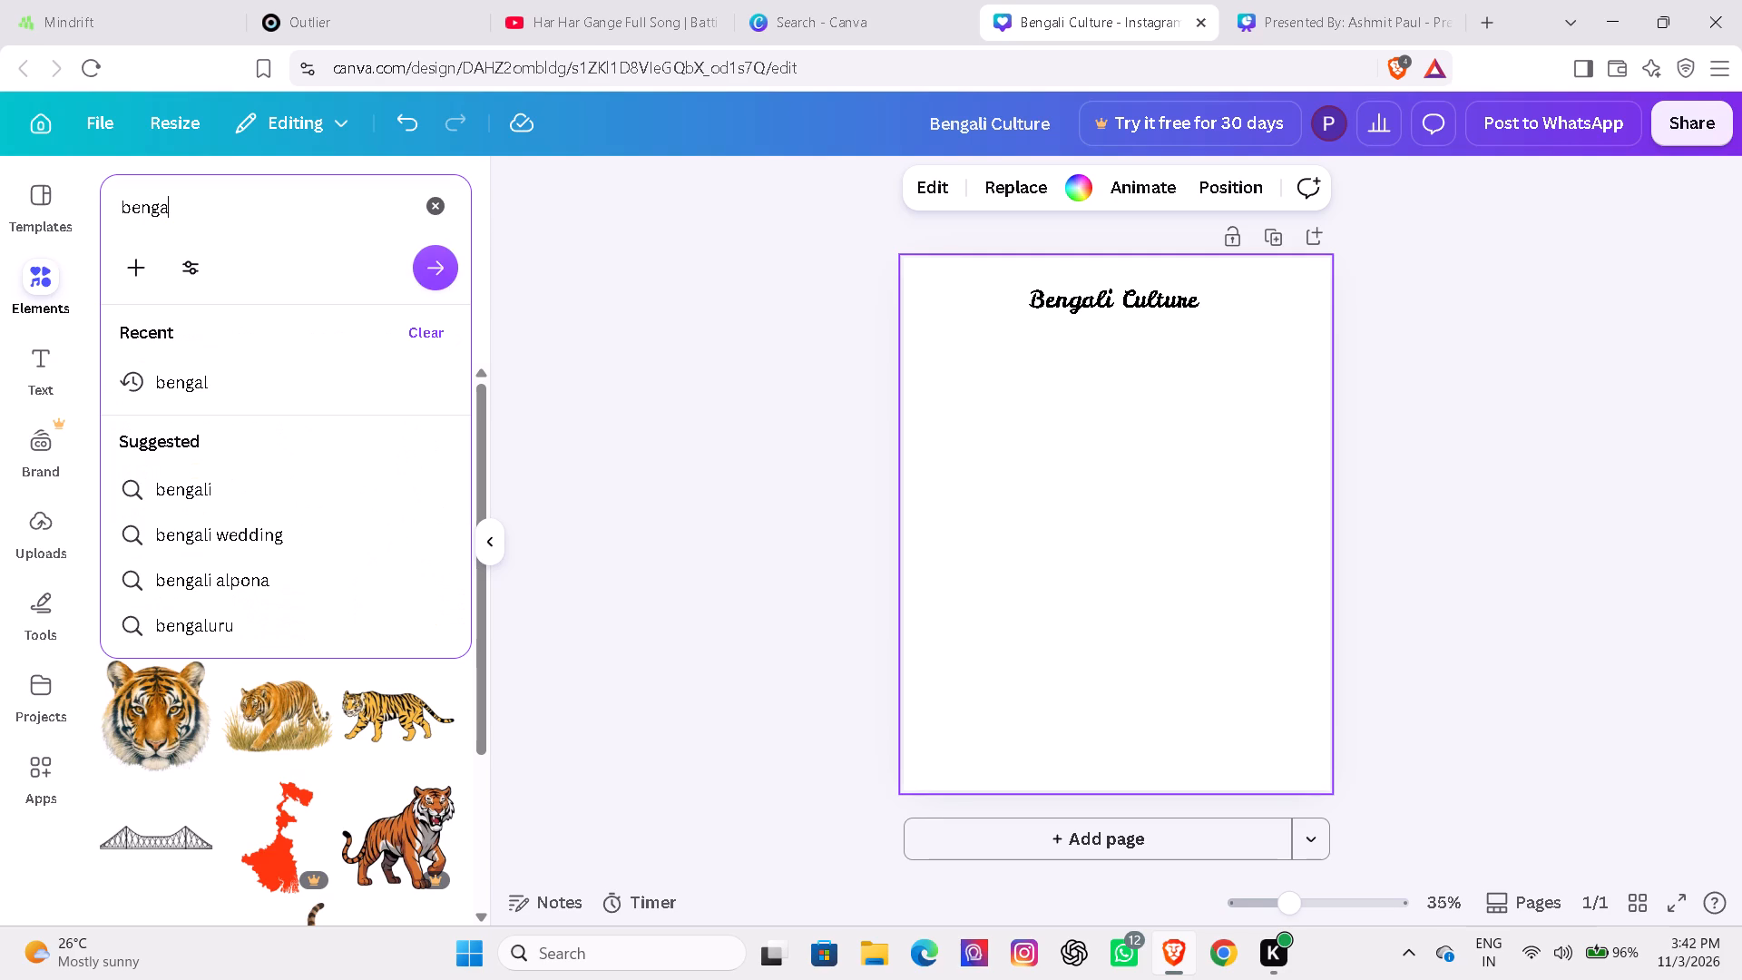
key("u")
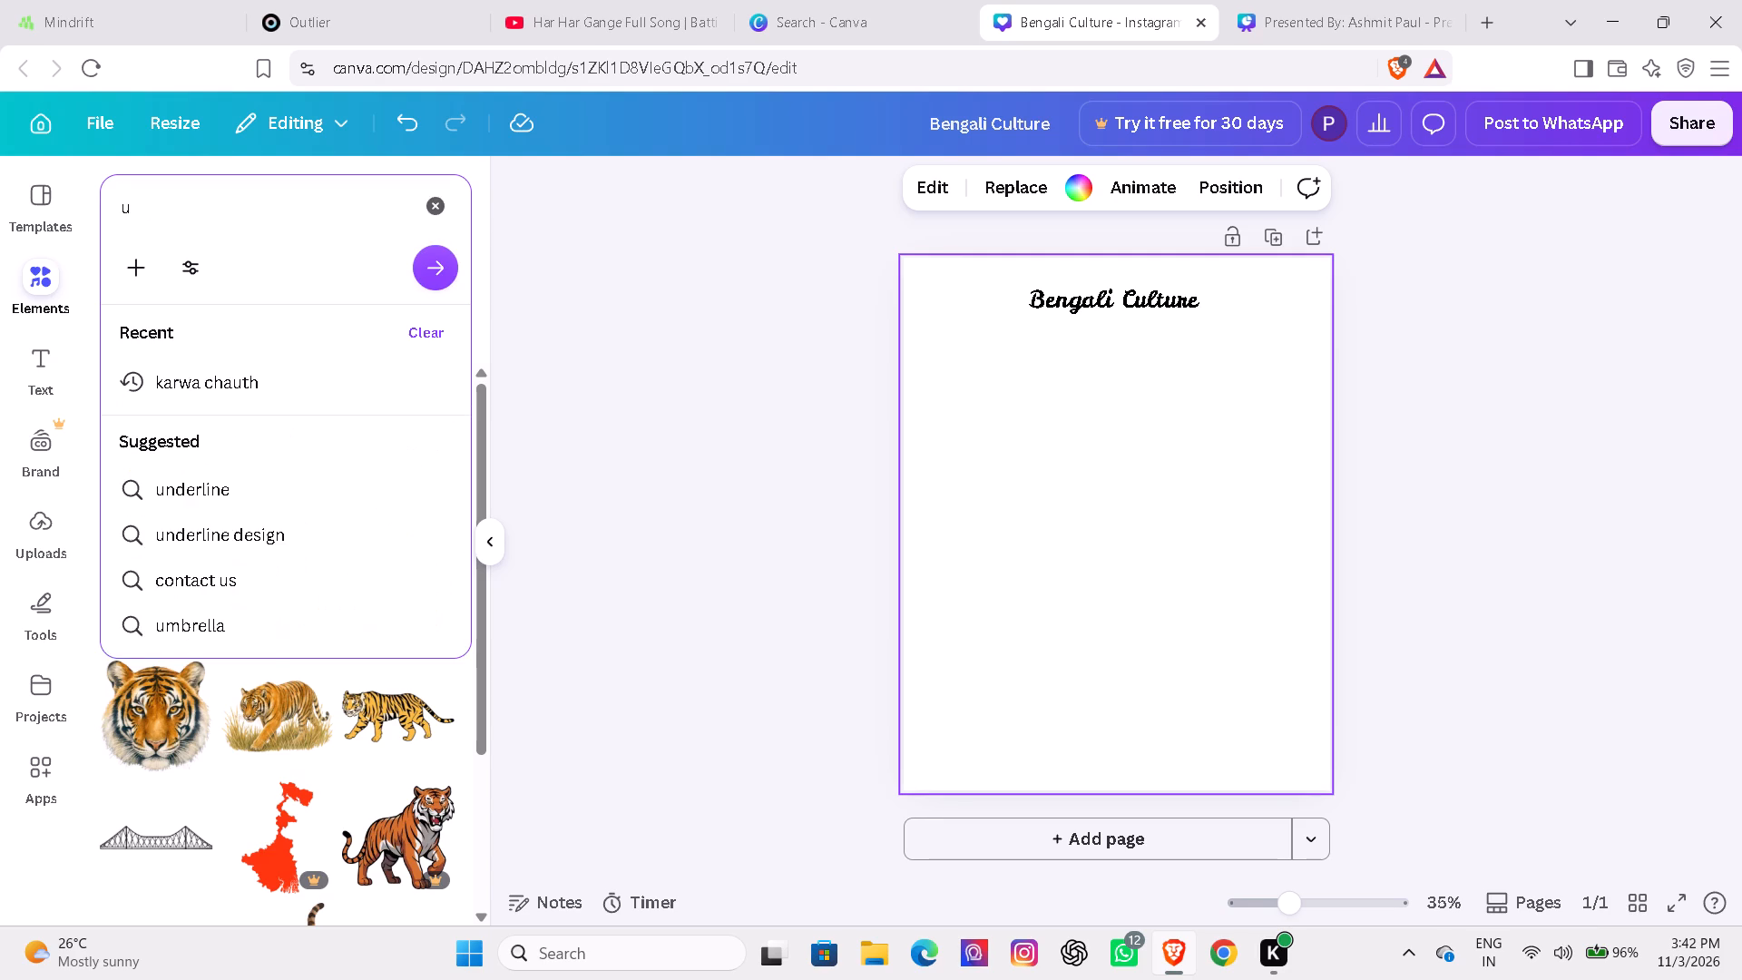
type("nited")
key("space")
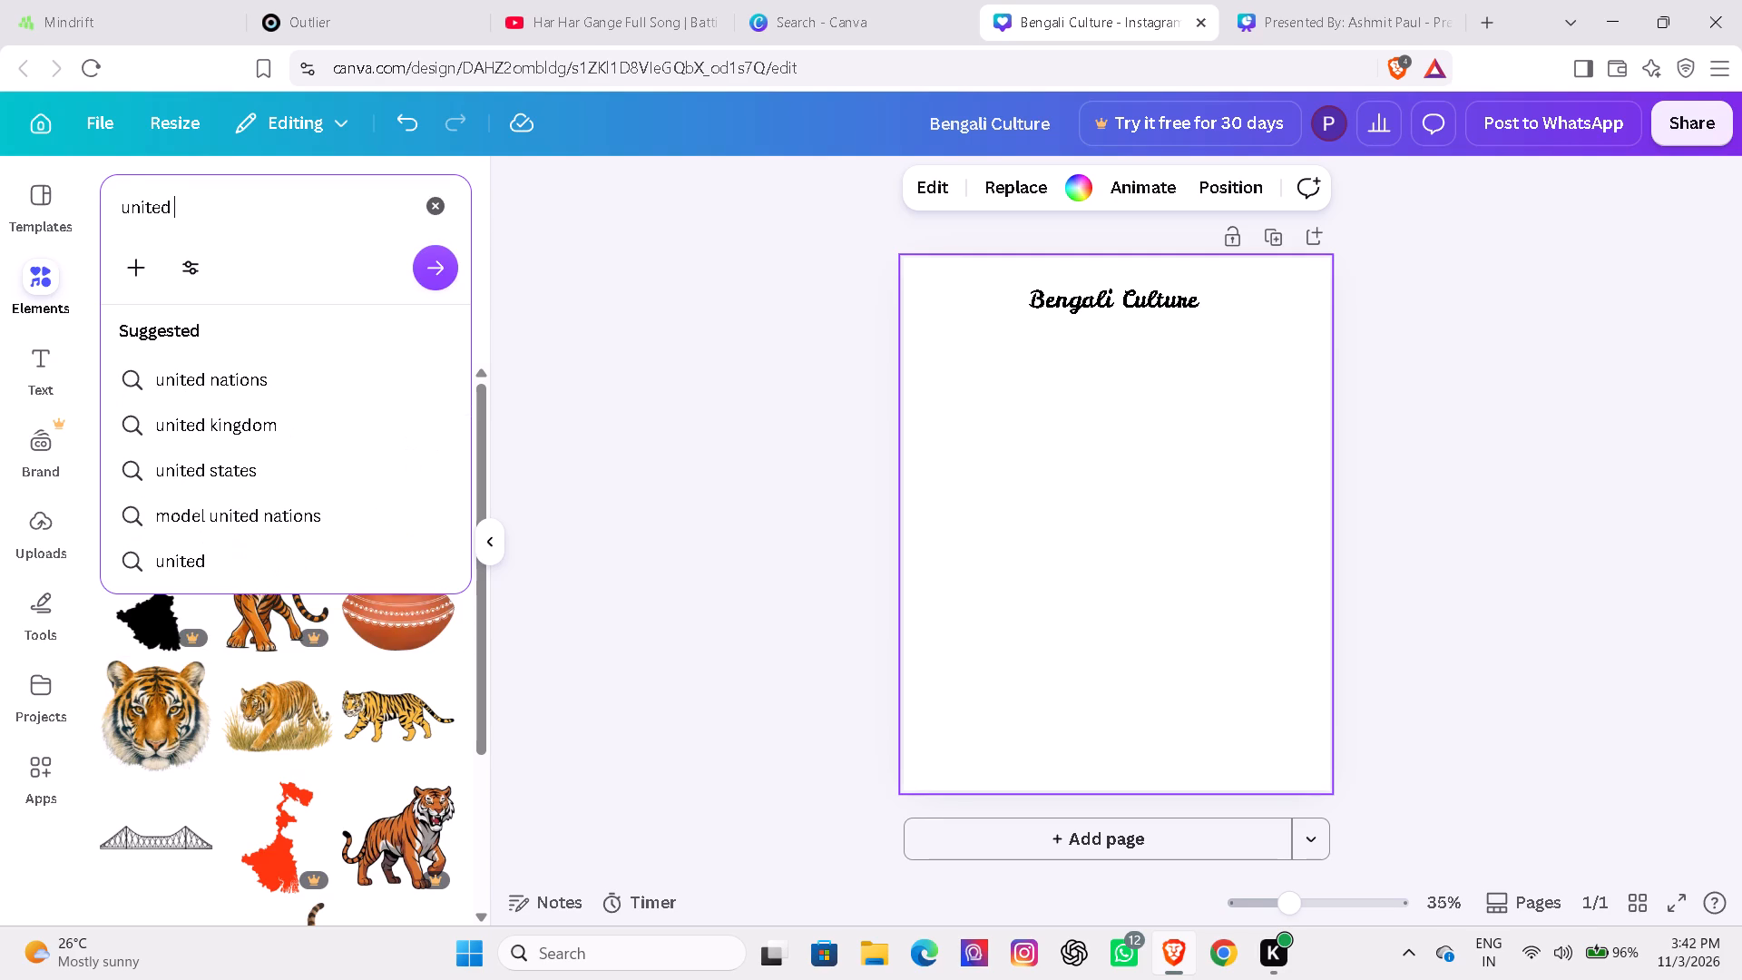
type("bengal")
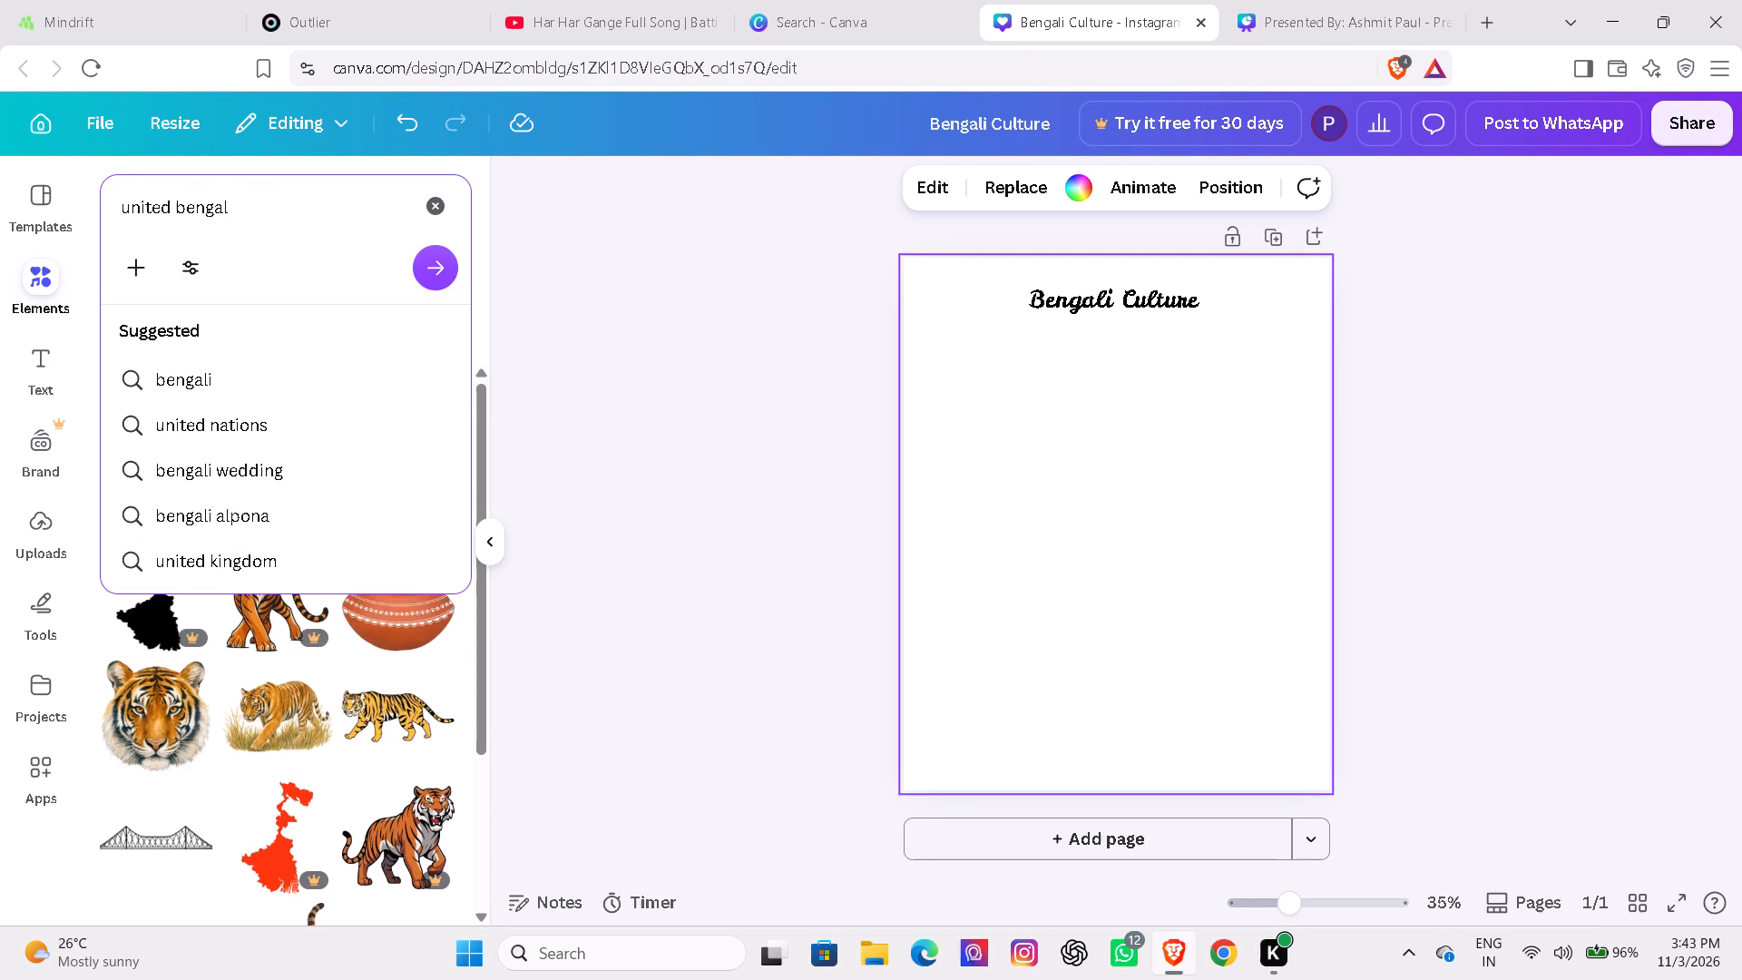
left_click(418, 282)
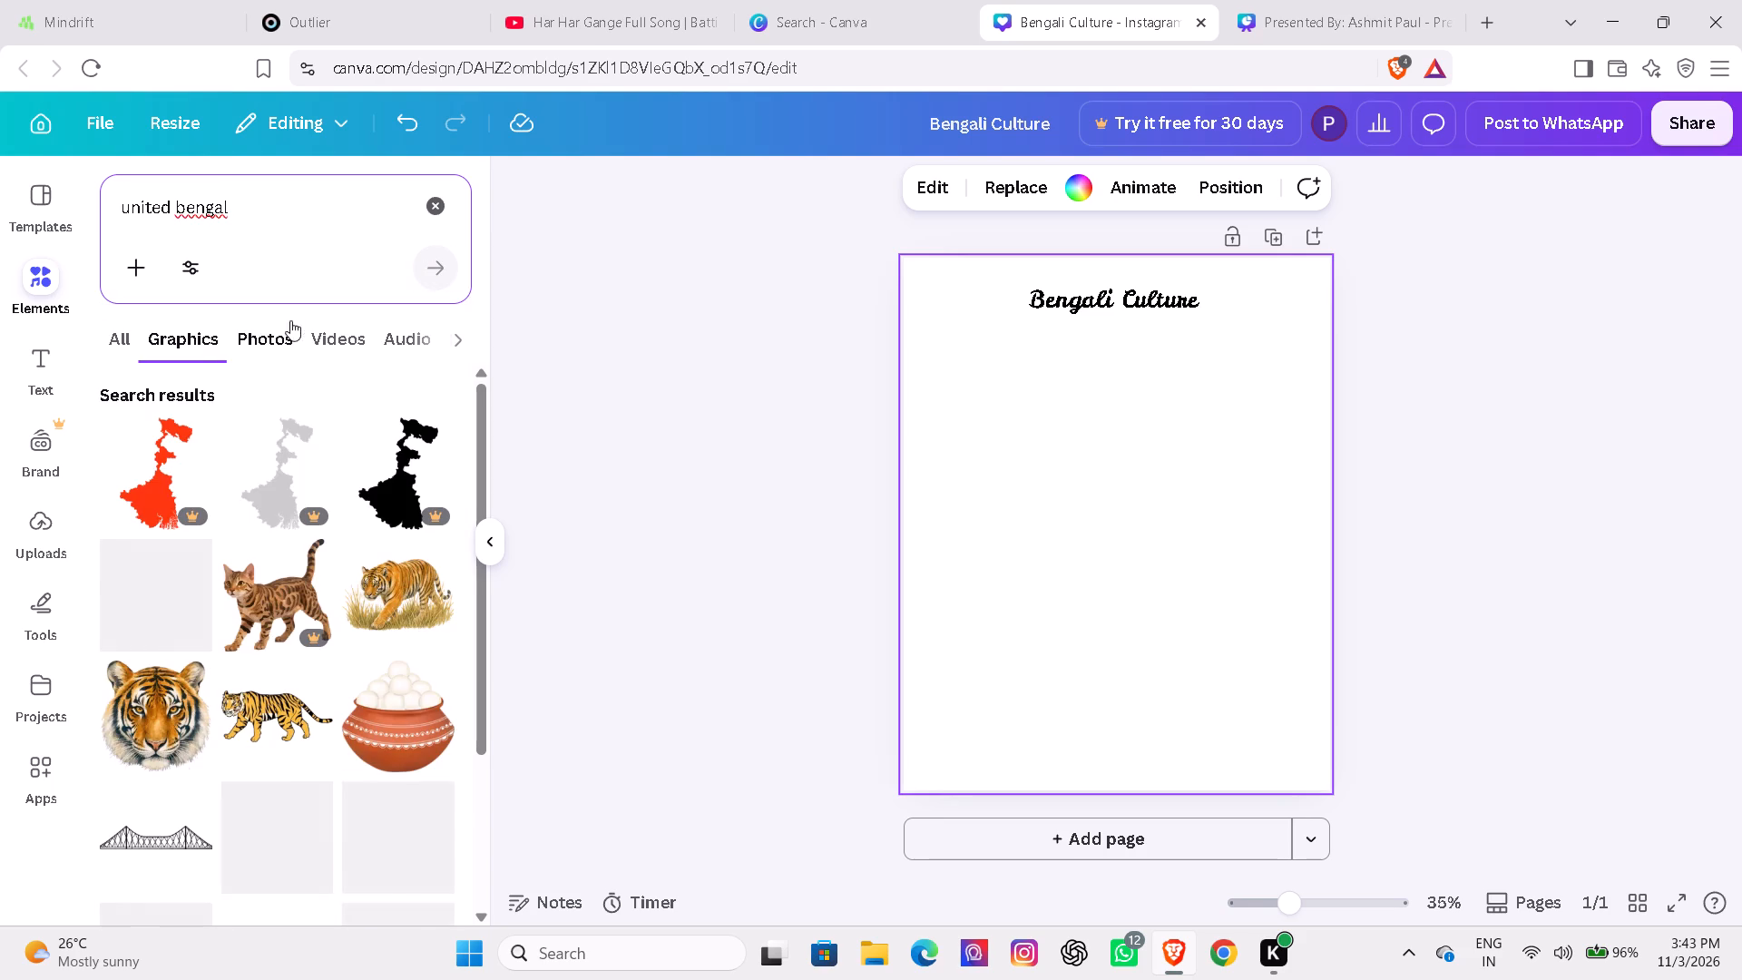
left_click_drag(481, 449, 484, 586)
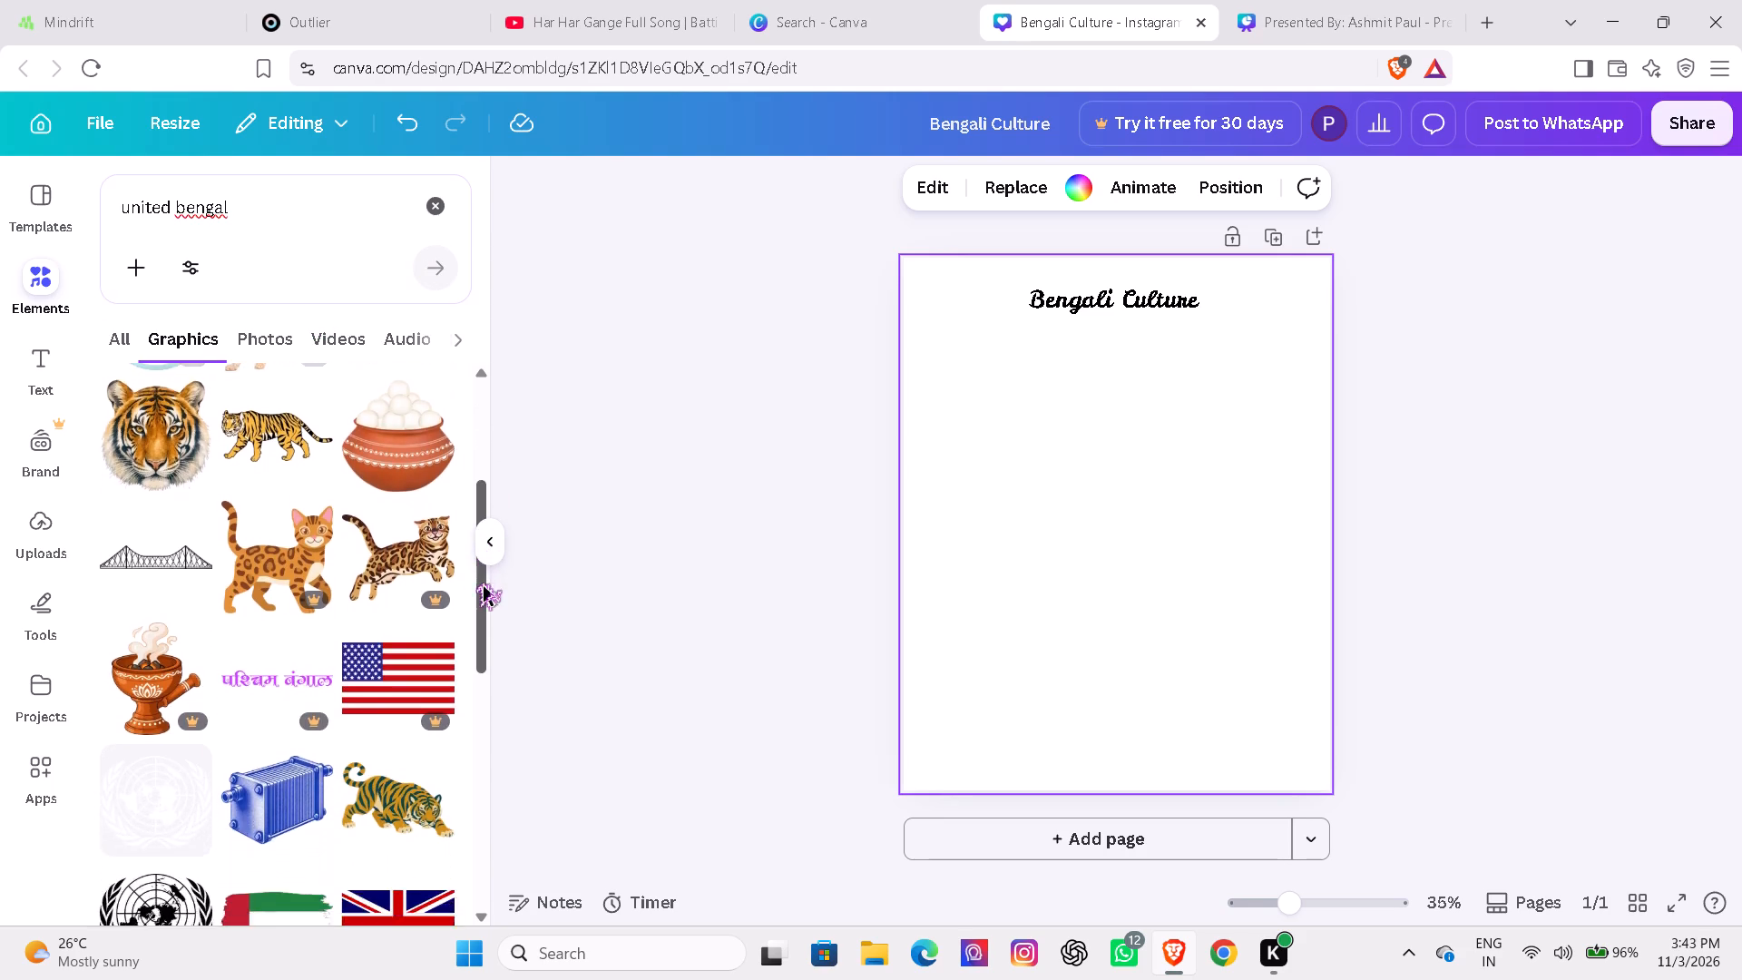
left_click_drag(484, 586, 425, 428)
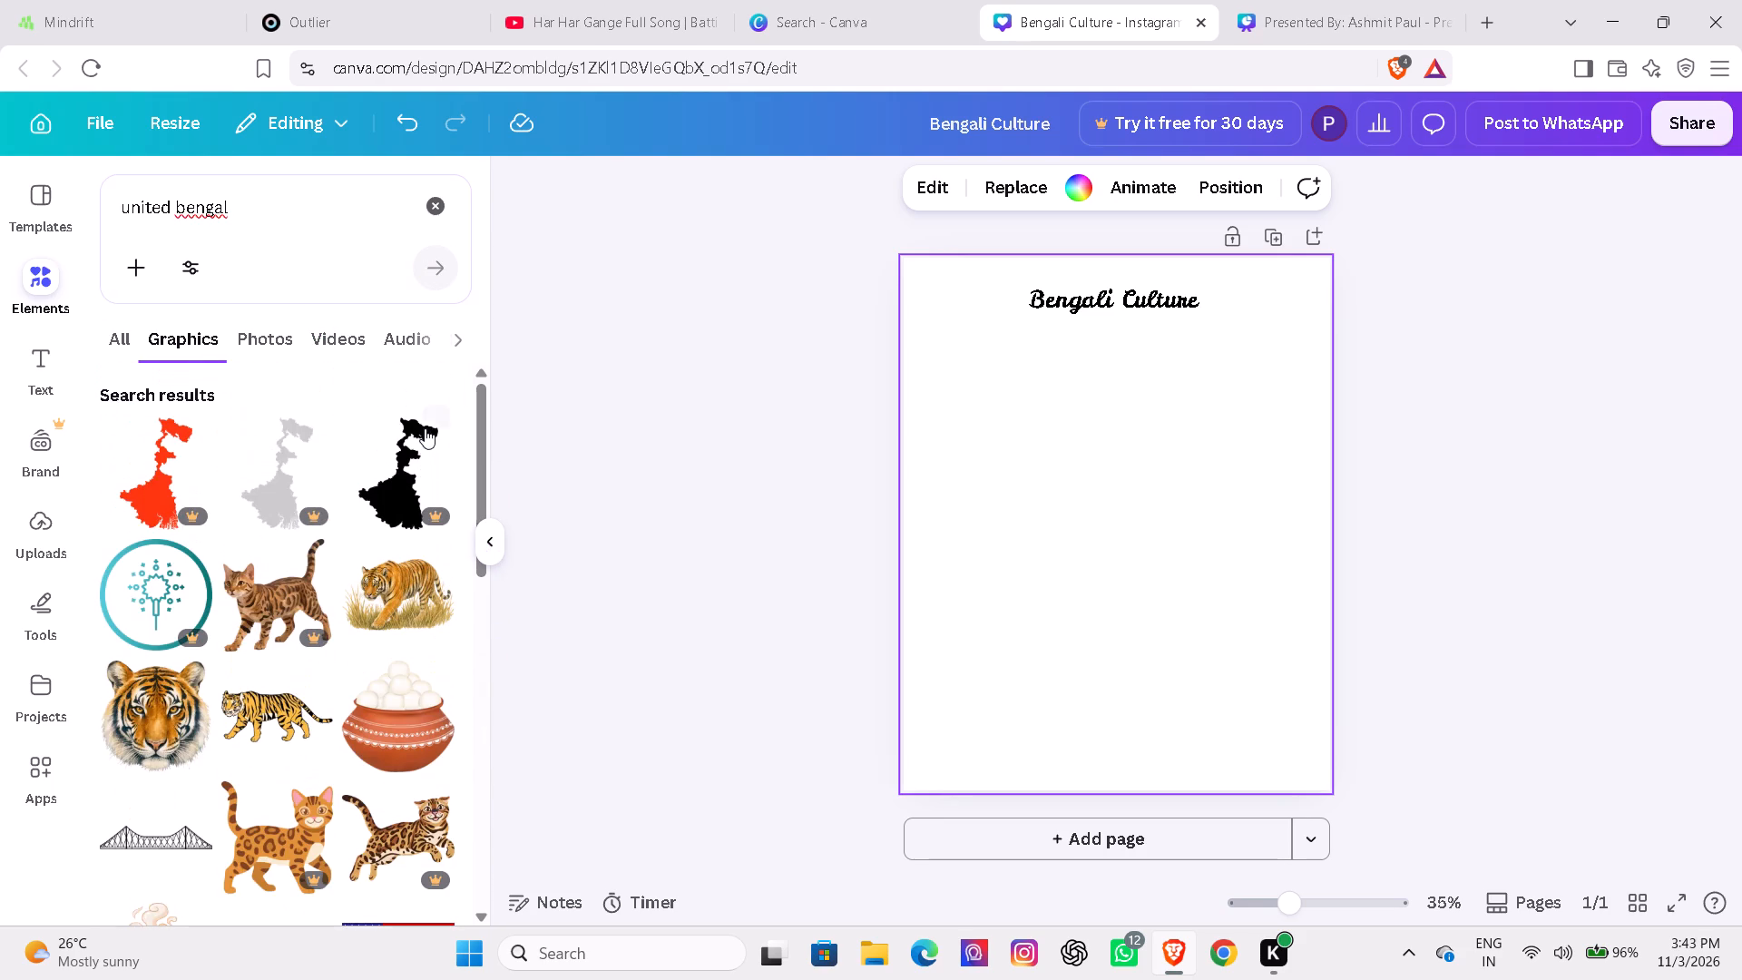
Search the graphics for "bengal" again and add the flat light-grey West Bengal map to the page.
left_click(173, 207)
key("BackSpace")
key("BackSpace")
key("BackSpace")
key("BackSpace")
key("BackSpace")
key("BackSpace")
key("BackSpace")
key("BackSpace")
key("BackSpace")
key("BackSpace")
key("BackSpace")
key("BackSpace")
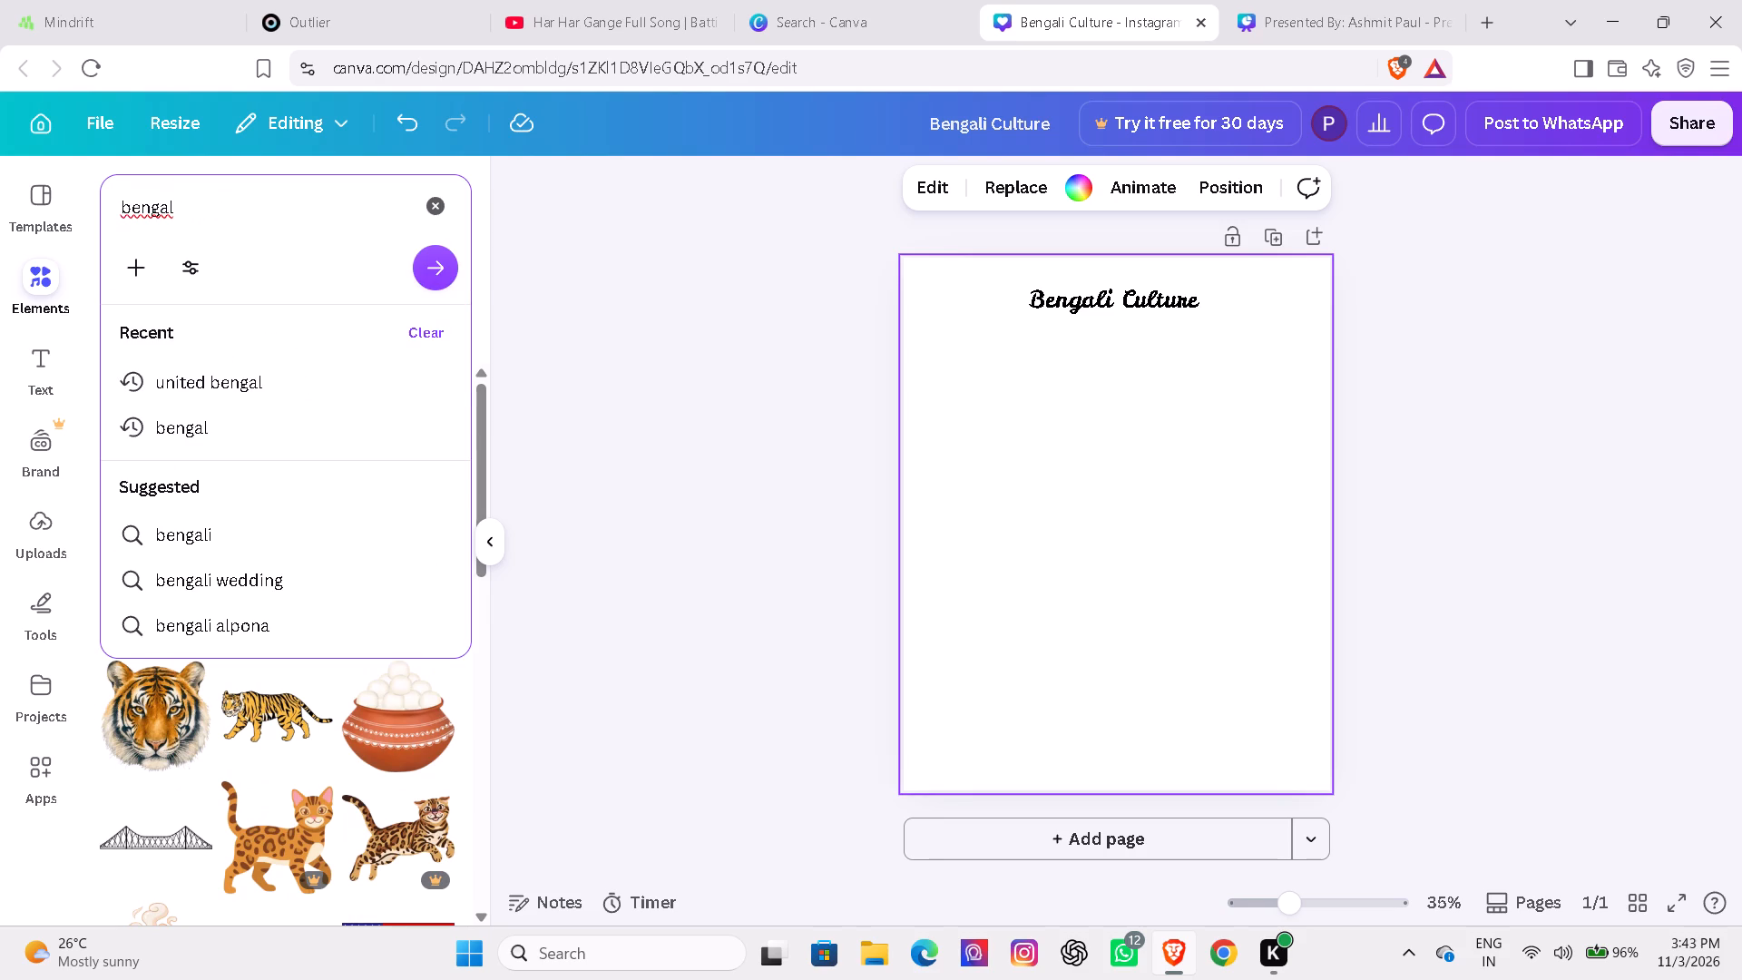
left_click(428, 269)
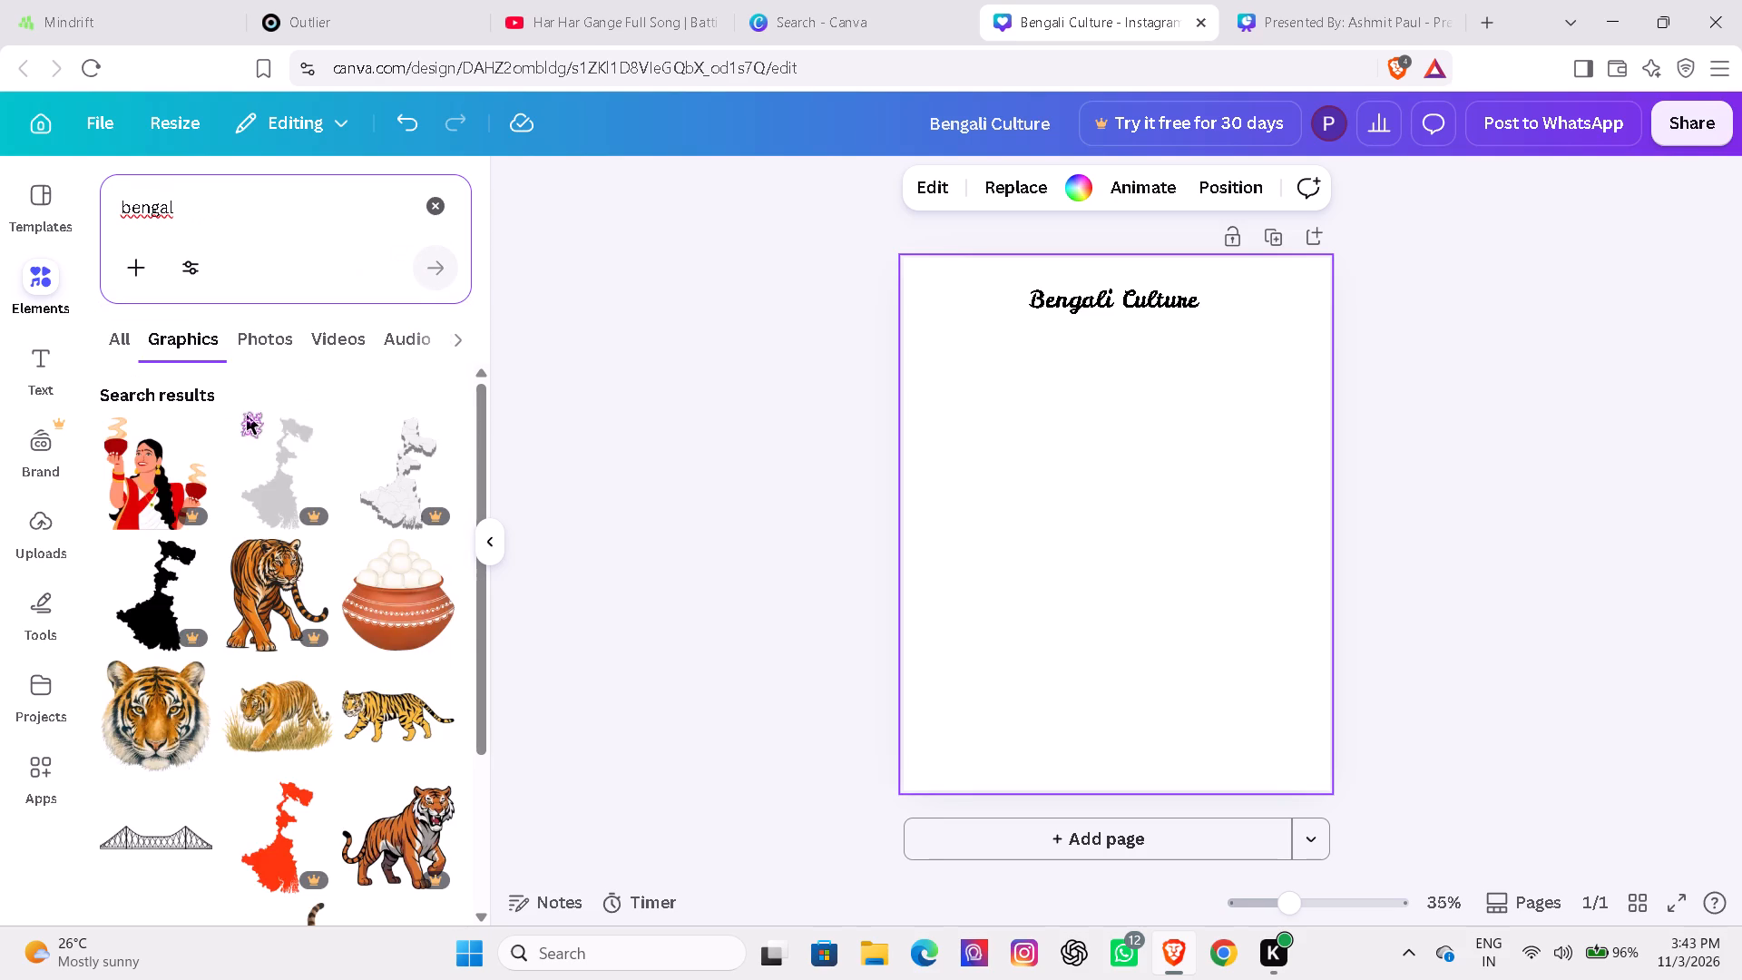
left_click(286, 463)
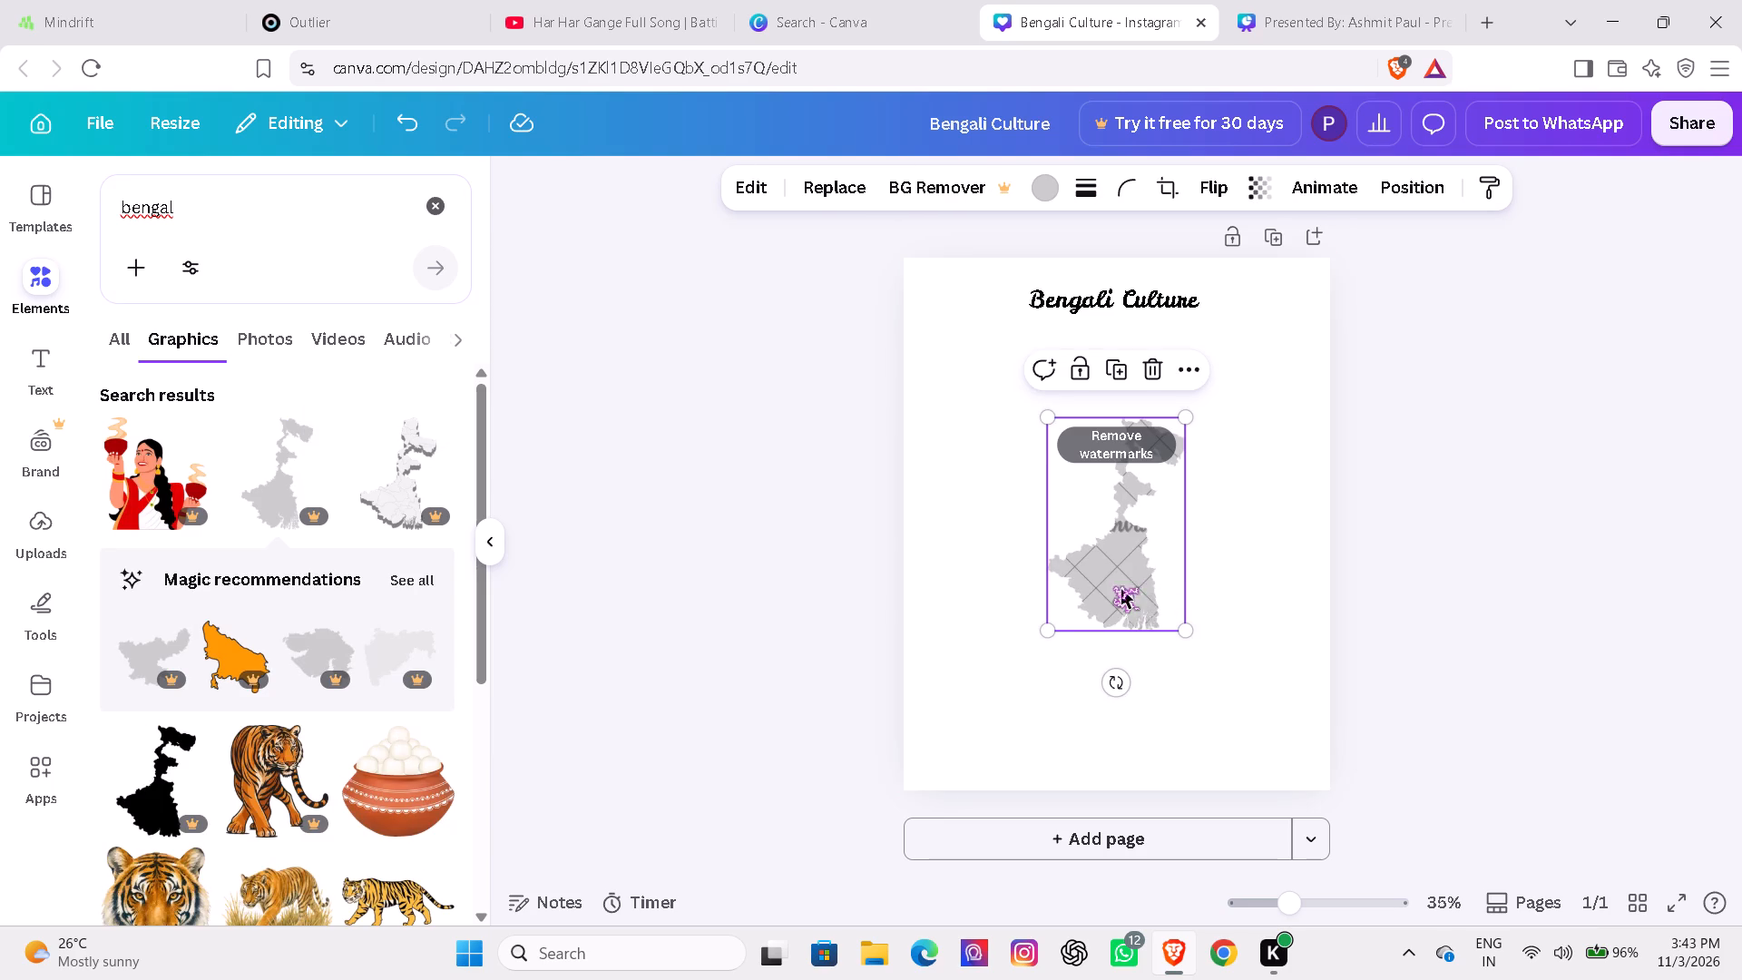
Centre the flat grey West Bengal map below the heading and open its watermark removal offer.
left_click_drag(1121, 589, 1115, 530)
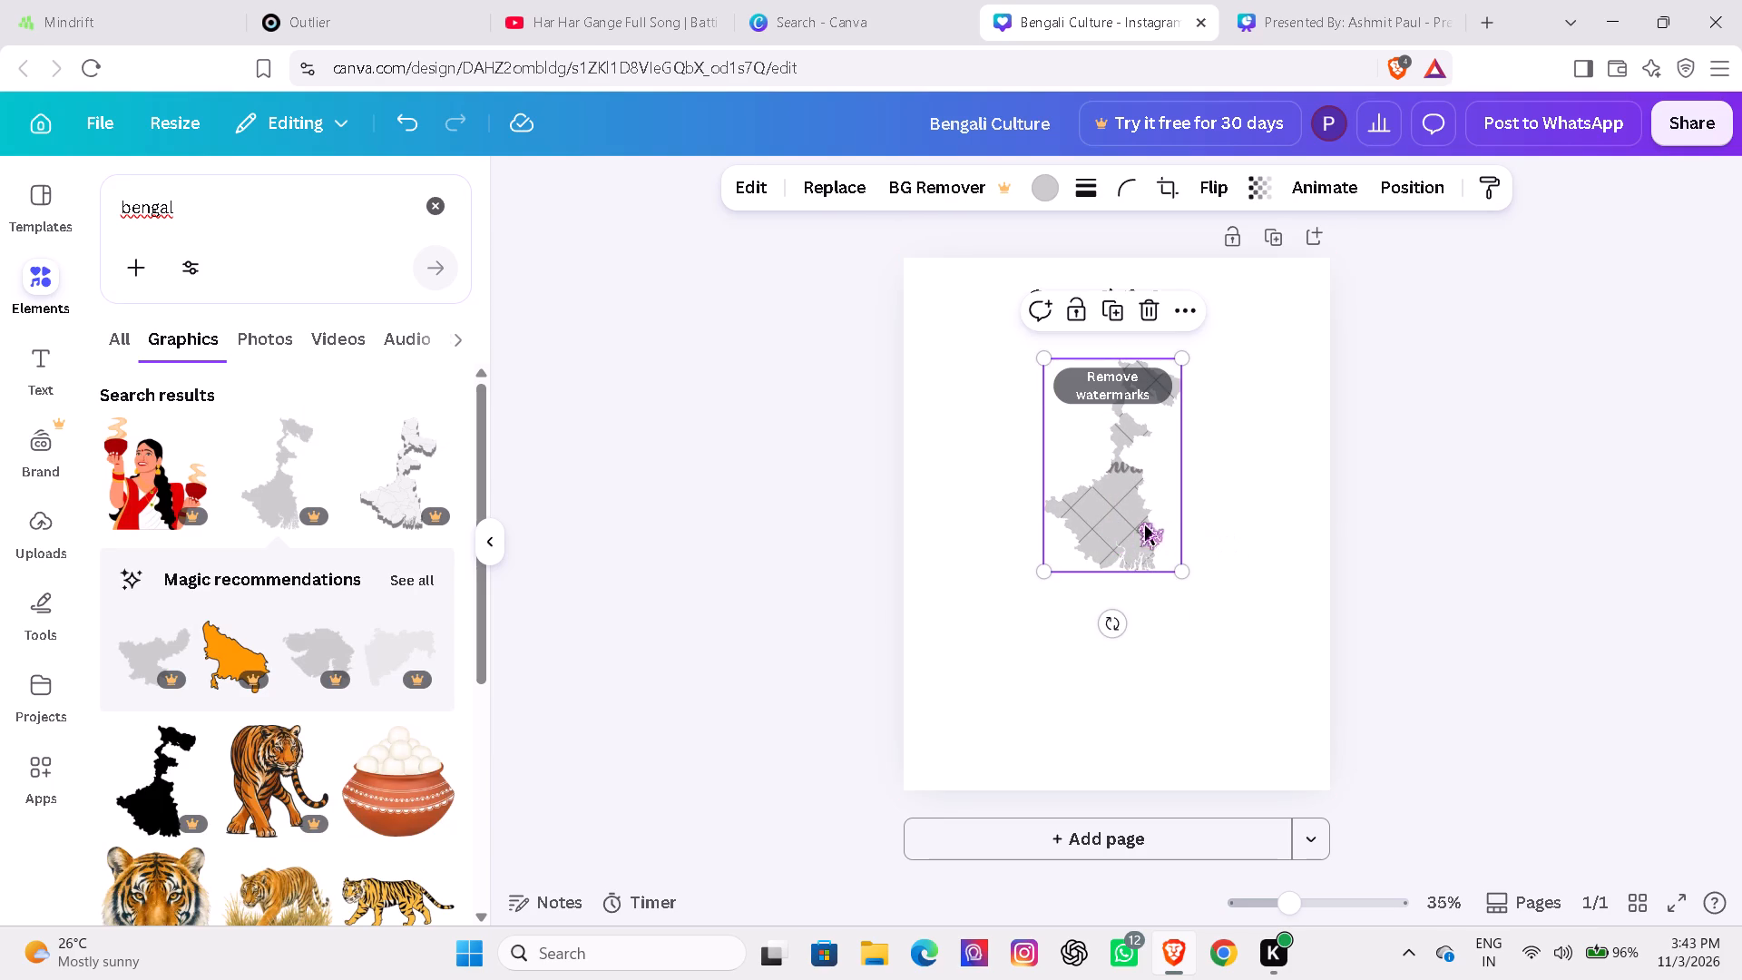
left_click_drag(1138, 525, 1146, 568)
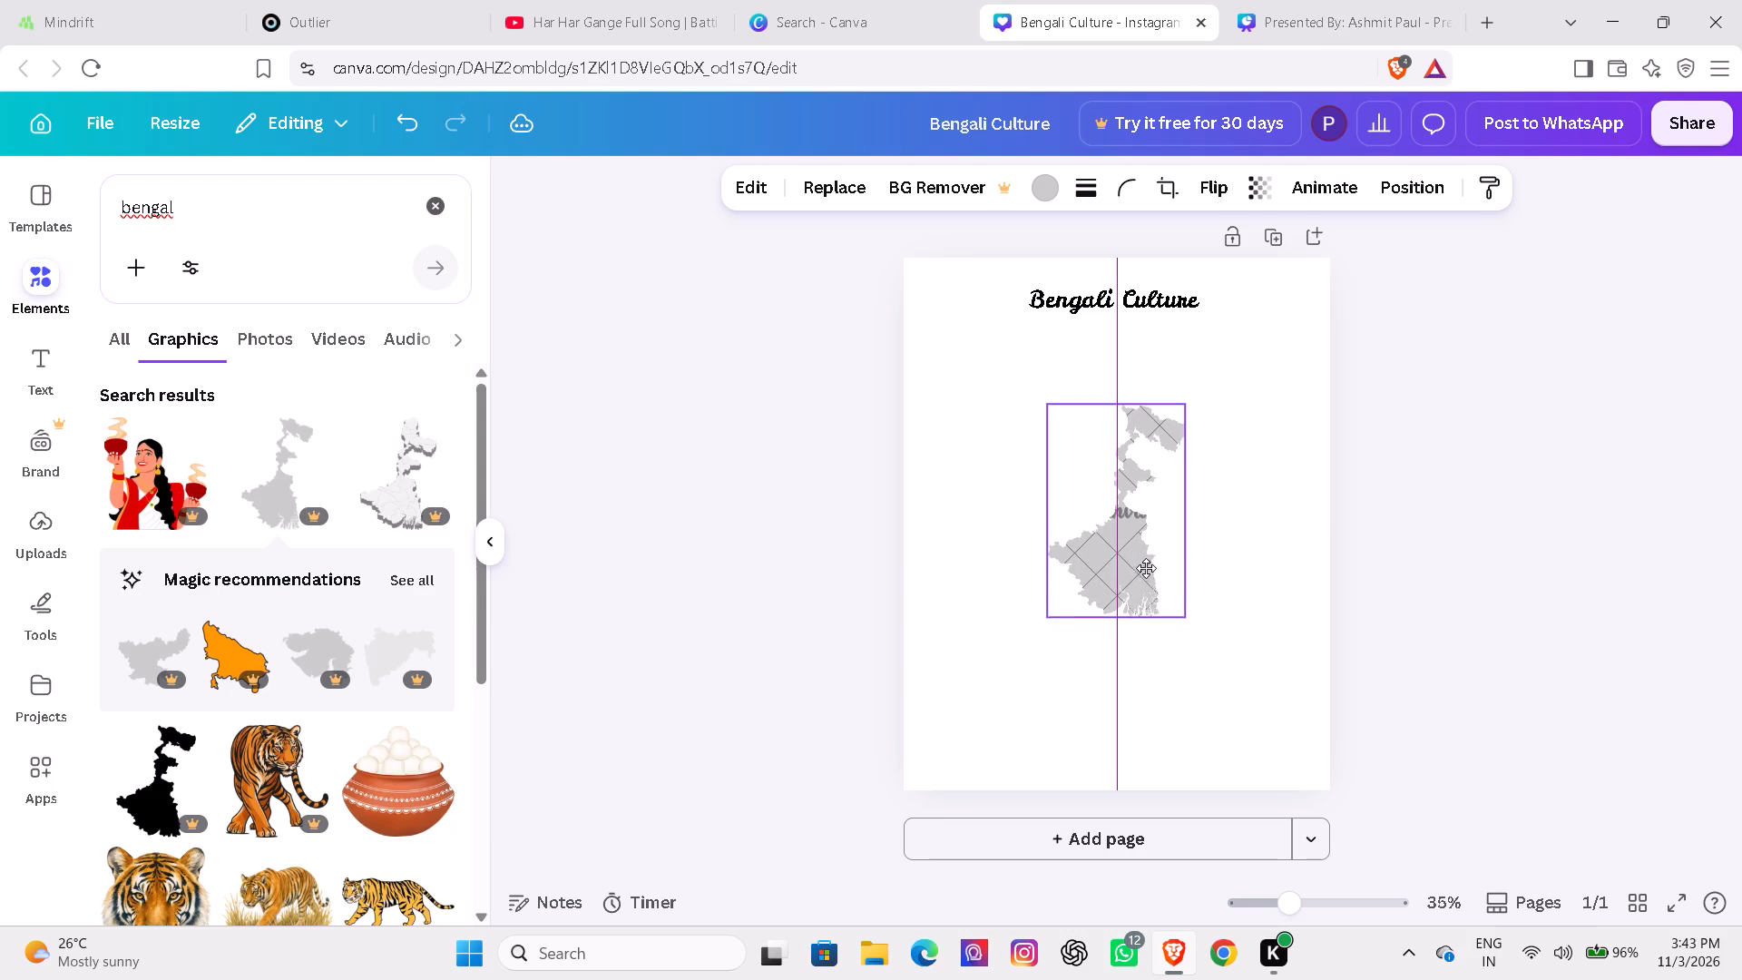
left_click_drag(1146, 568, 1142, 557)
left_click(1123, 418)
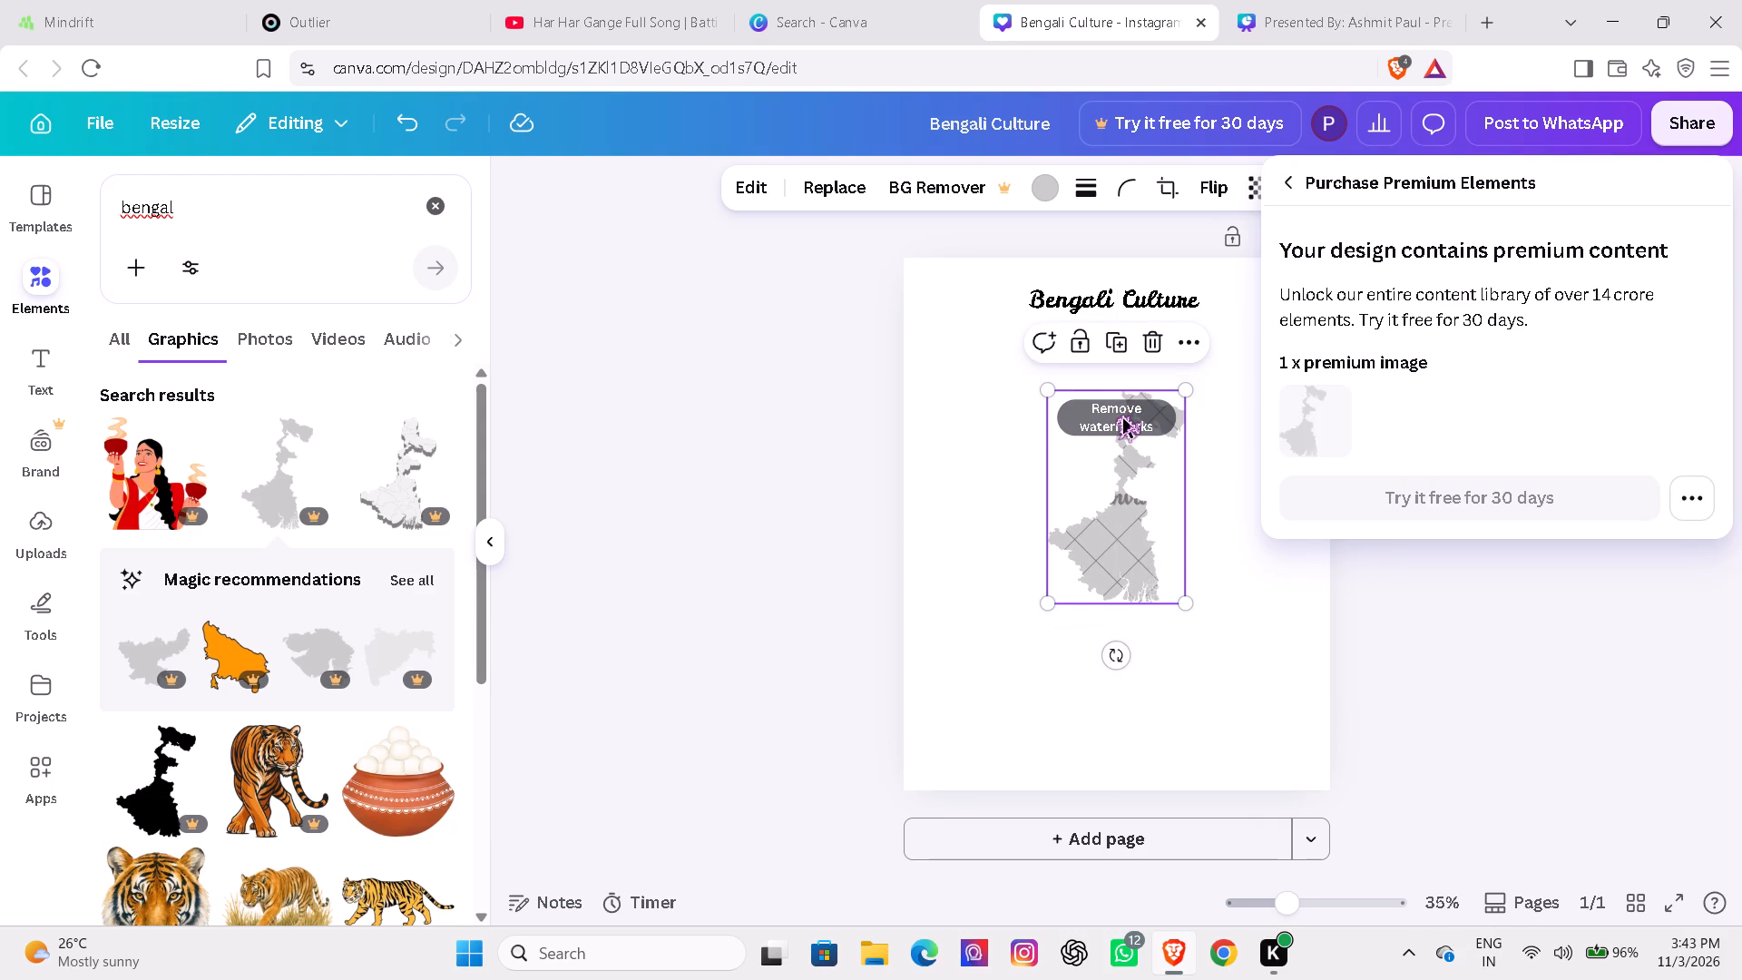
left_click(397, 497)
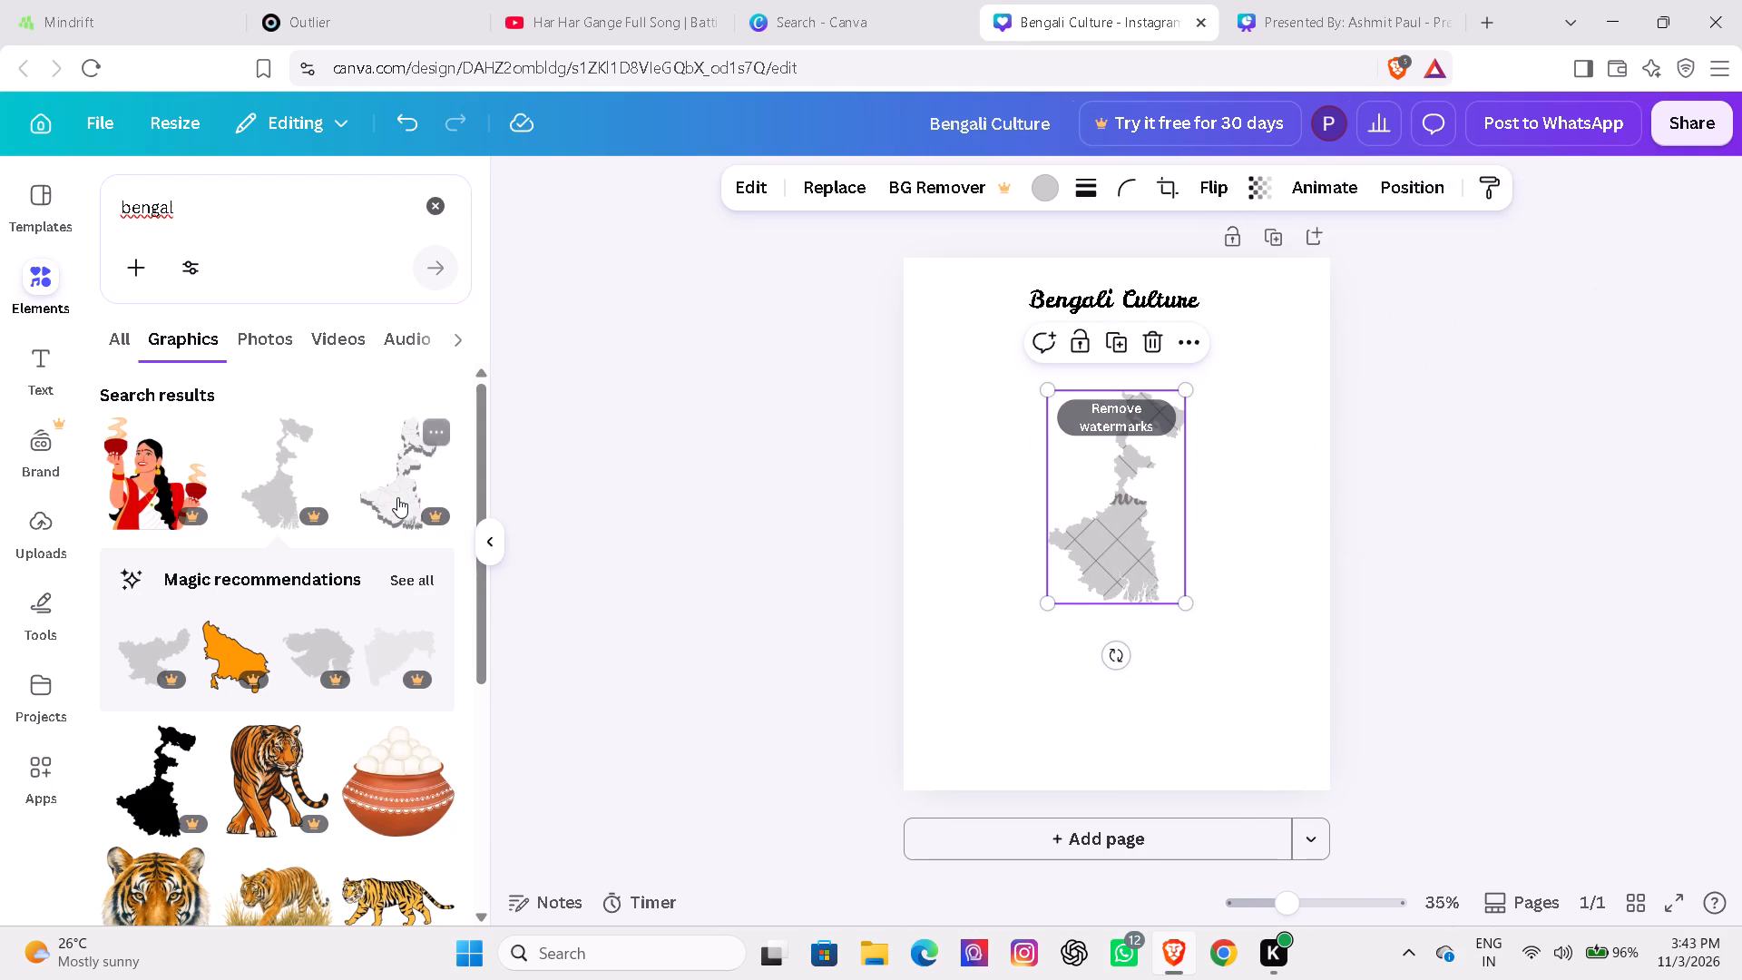
Add the 3D white West Bengal map with district lines and move it toward the page's lower right, clear of the flat map.
left_click(401, 488)
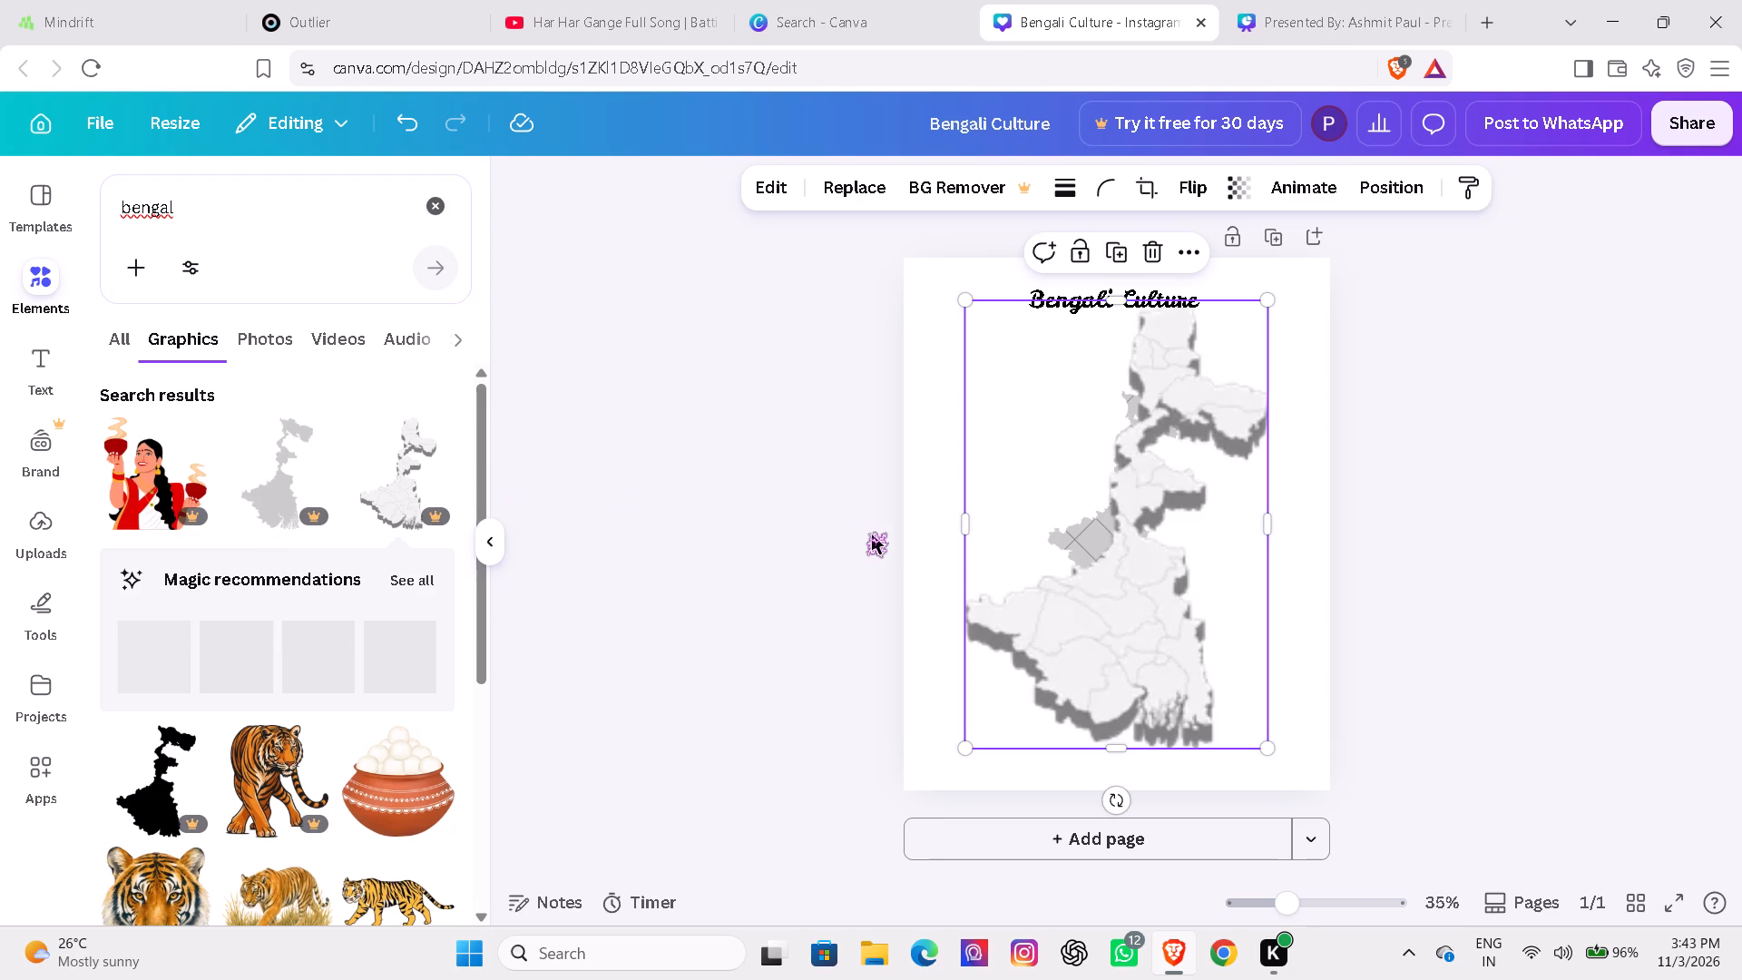
left_click_drag(1129, 609, 1046, 587)
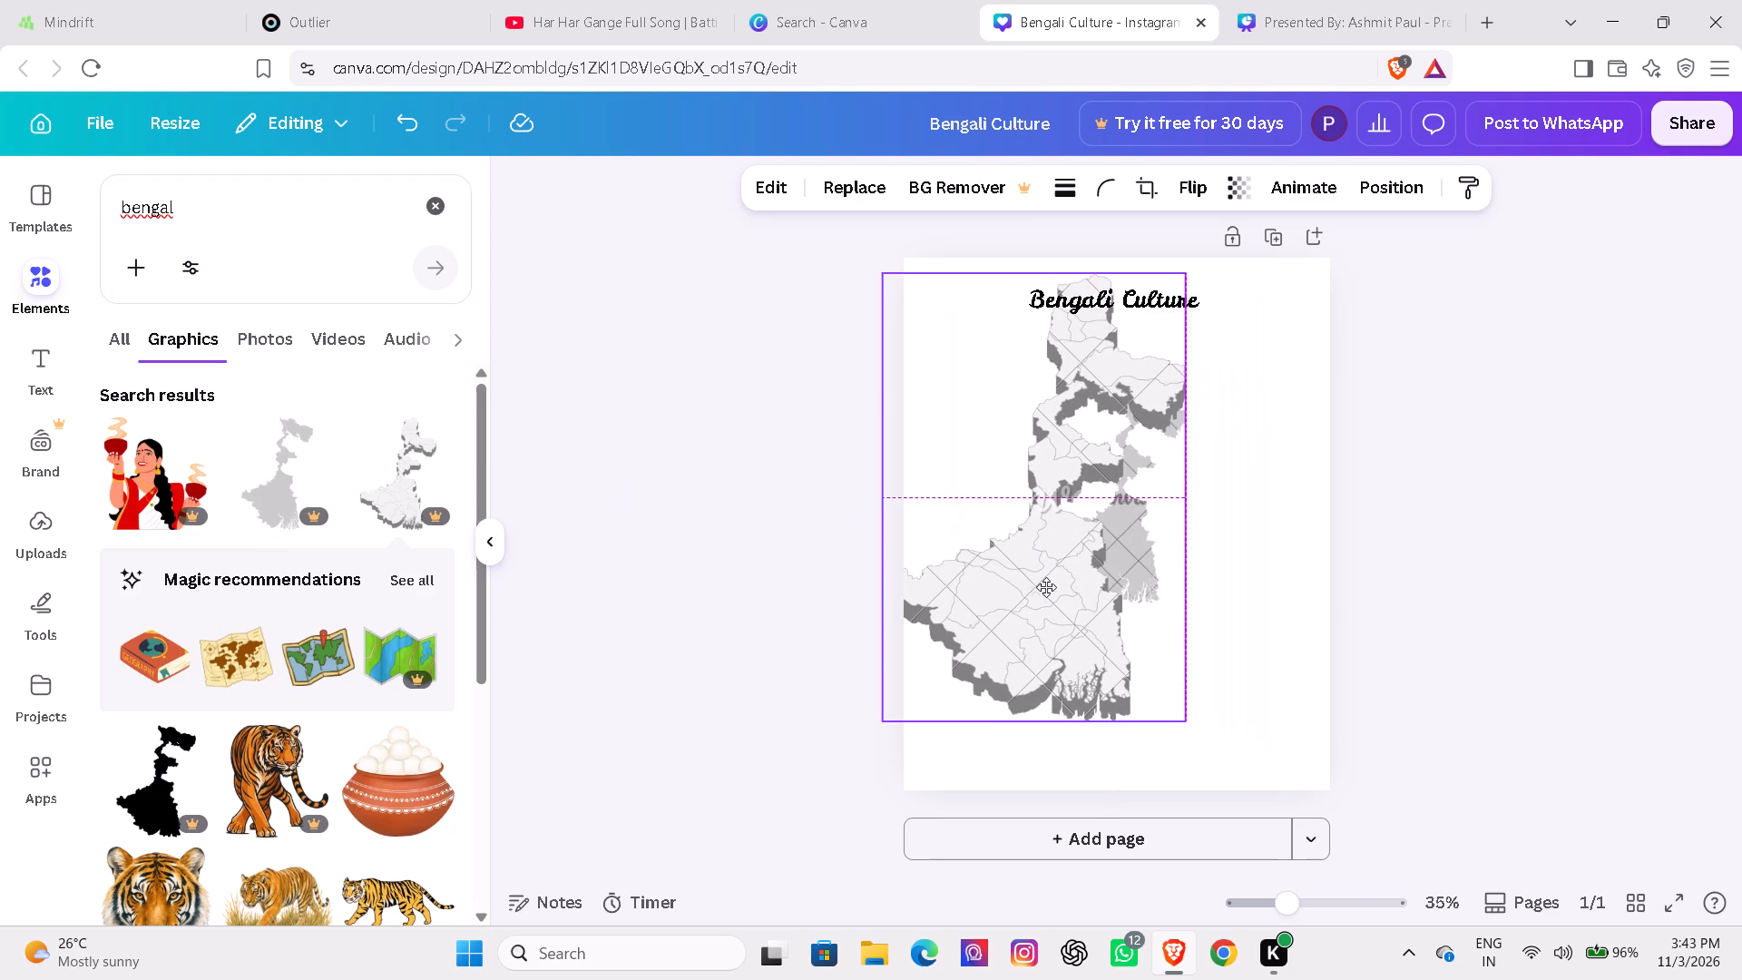
left_click_drag(1046, 587, 1179, 659)
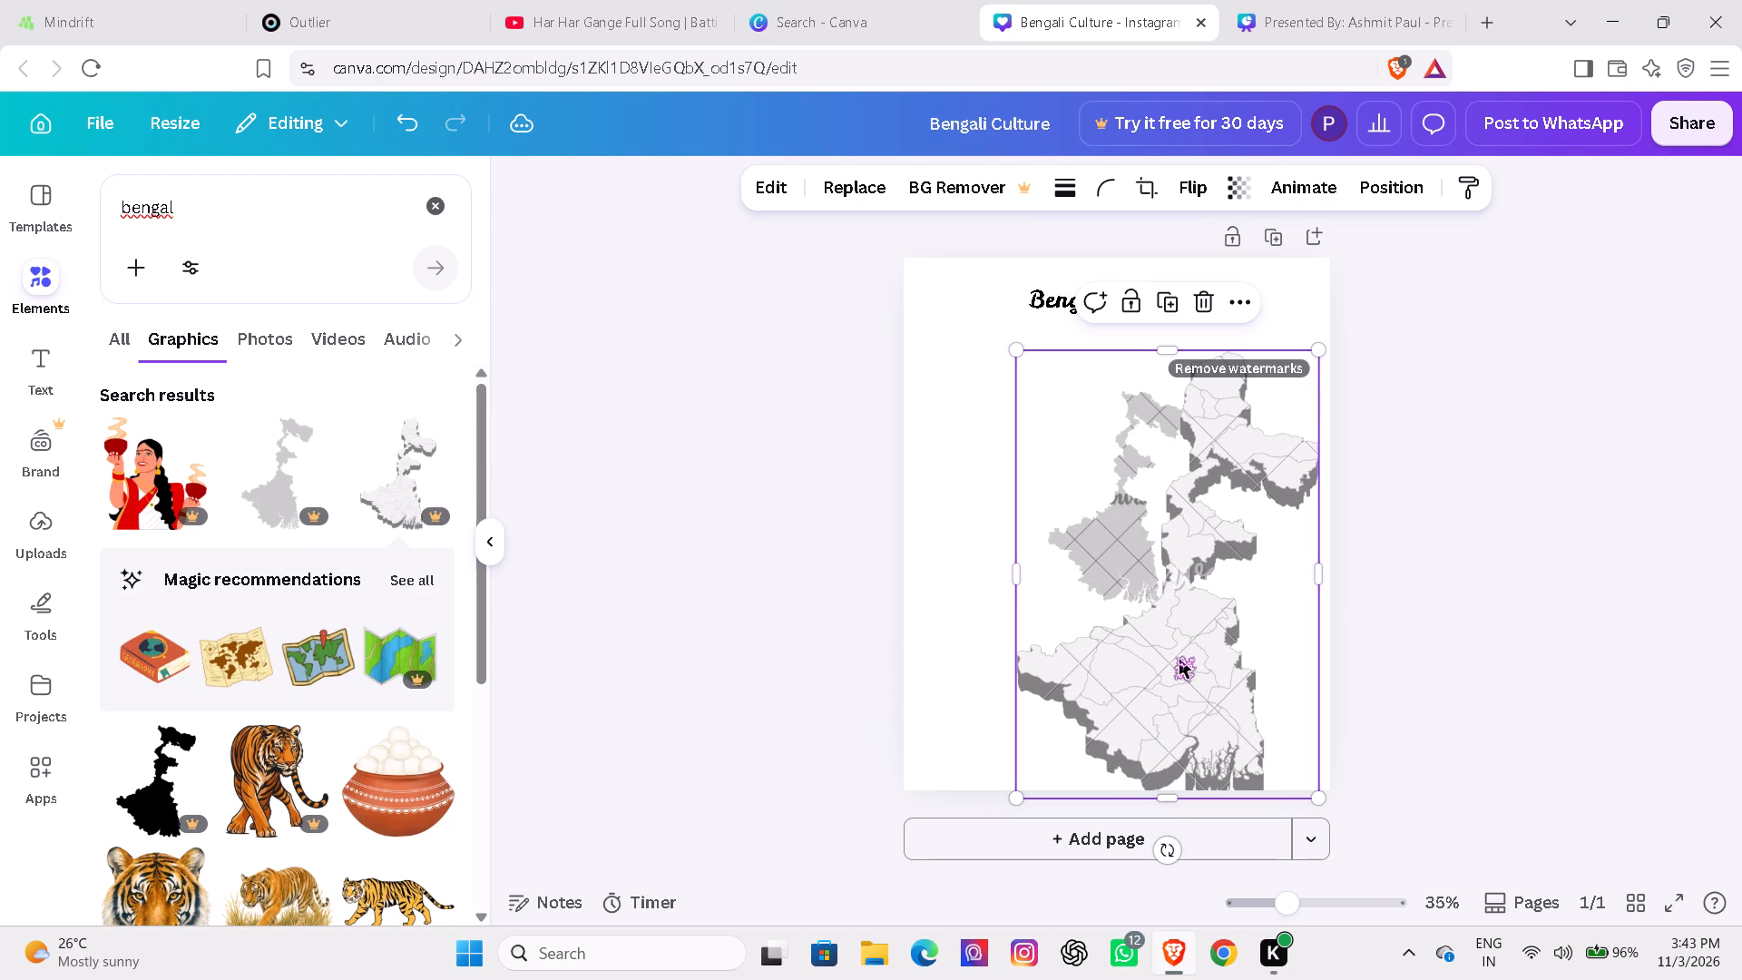
left_click(1119, 531)
left_click(1111, 524)
left_click_drag(1111, 524, 1134, 563)
left_click_drag(1134, 563, 1188, 633)
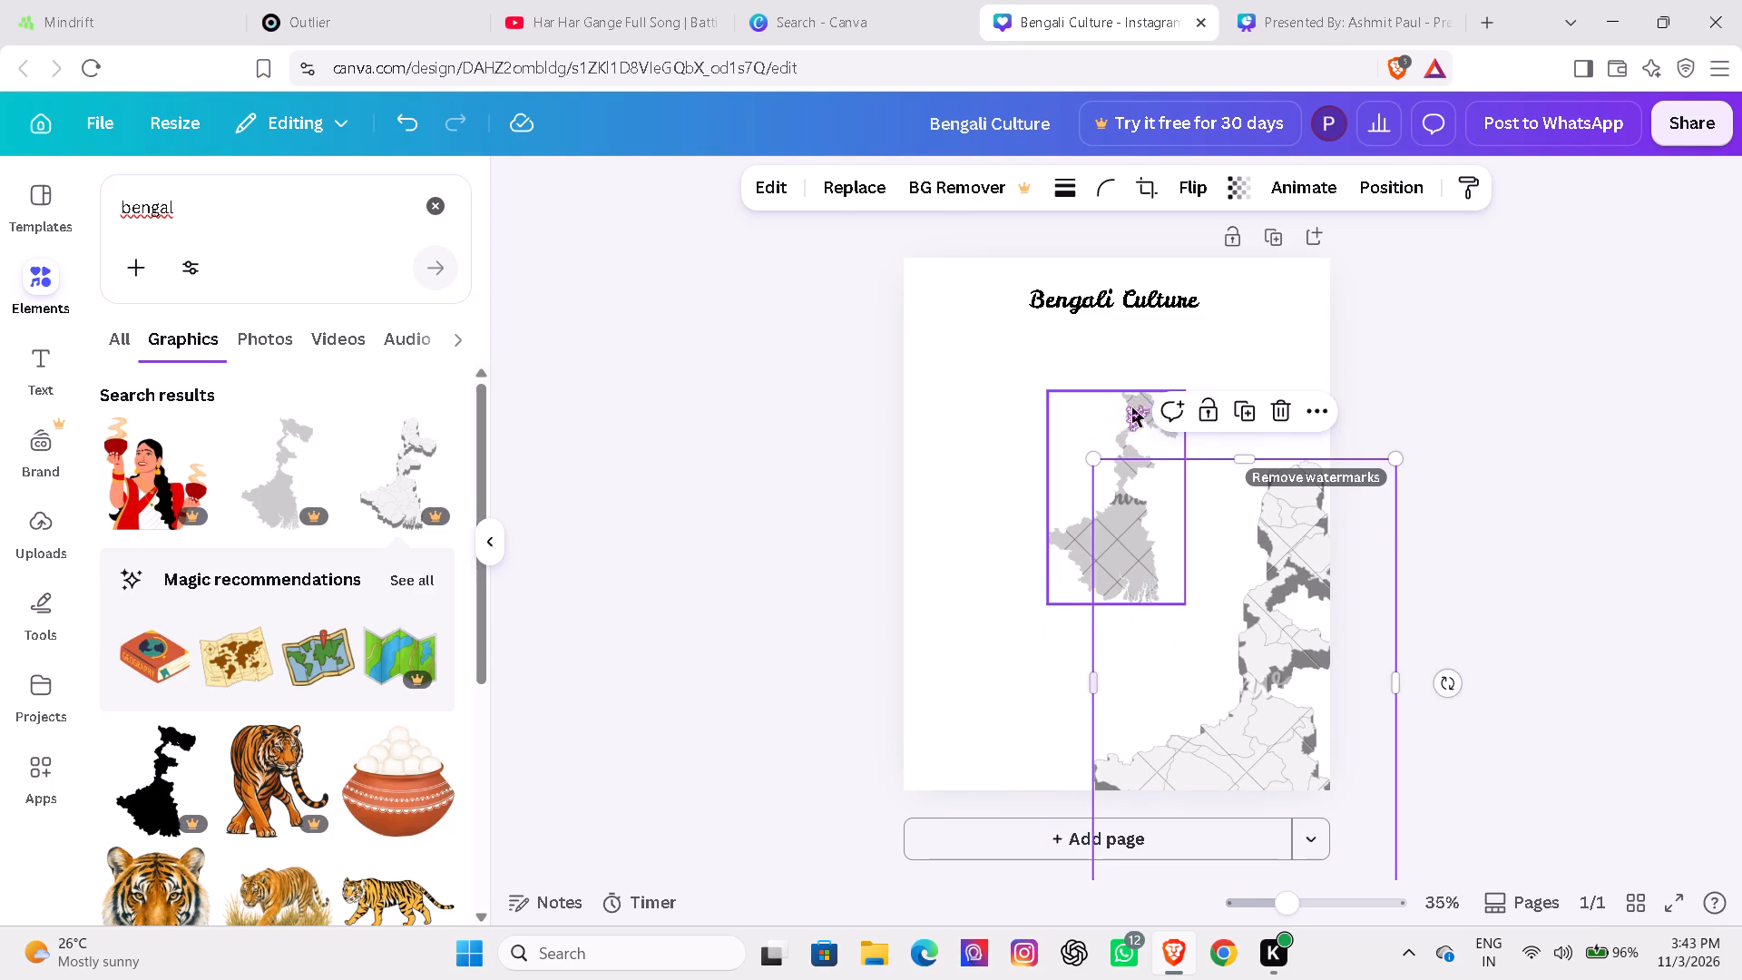
Delete the flat grey West Bengal map from the page.
left_click_drag(1131, 407, 1096, 397)
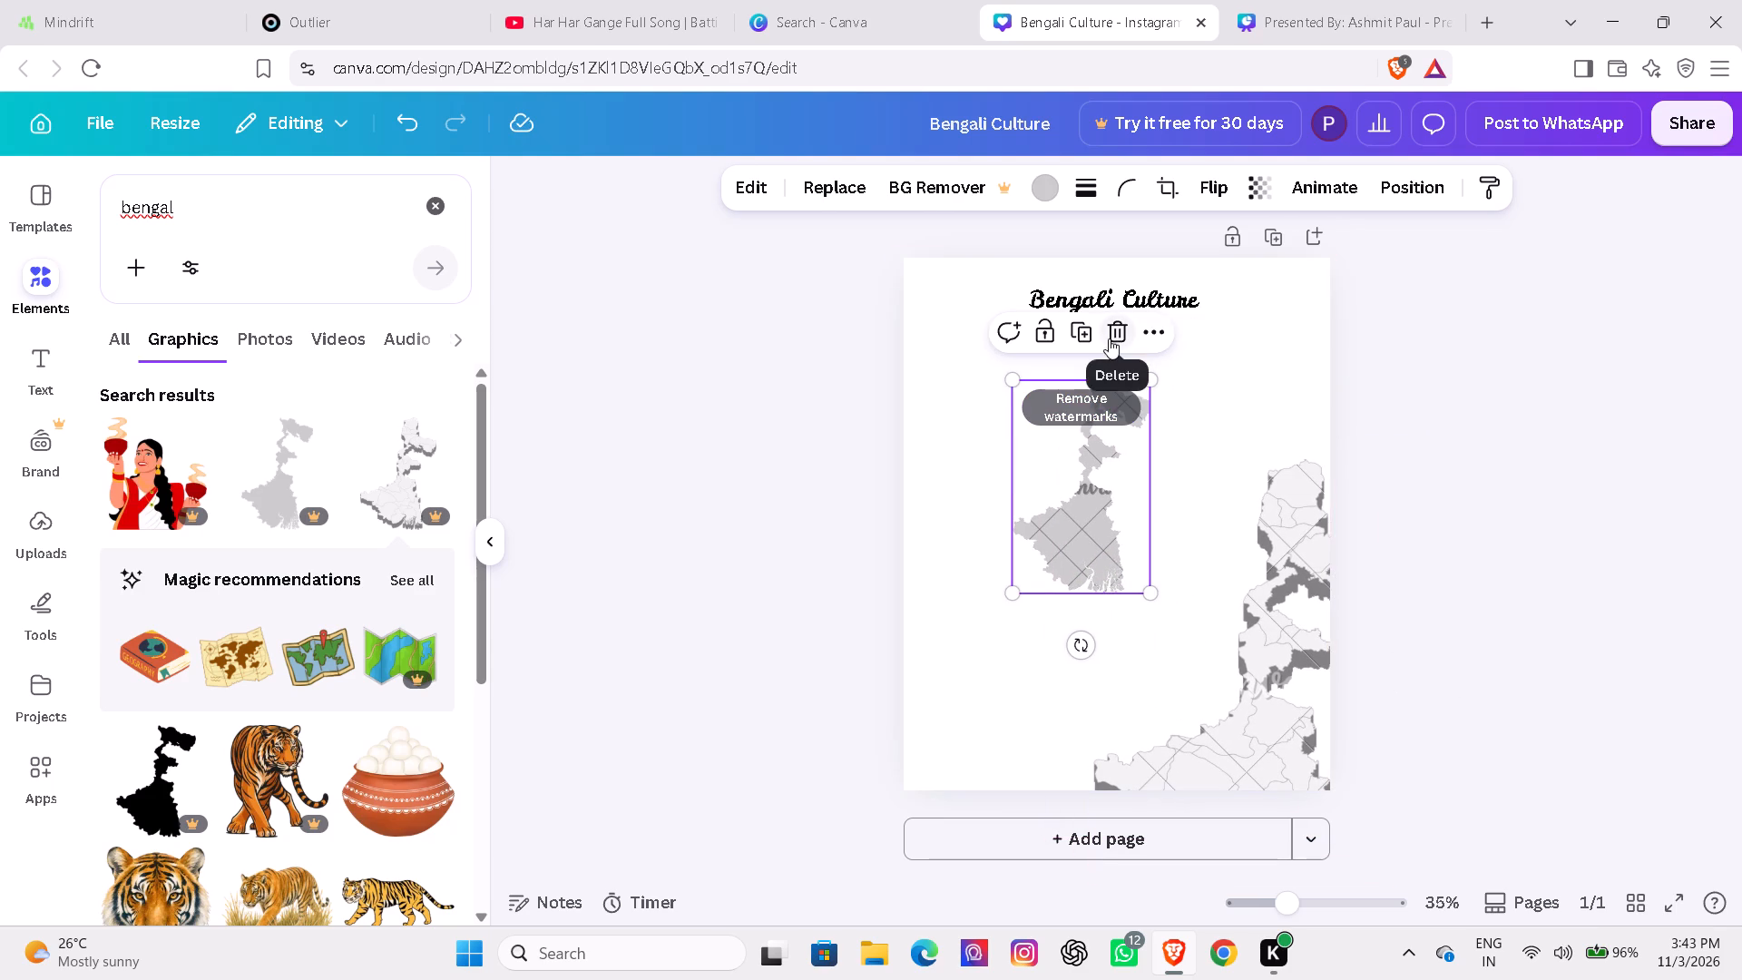
left_click(1109, 338)
Bring the 3D West Bengal map back fully onto the page and scale it down to about 500 wide.
left_click_drag(1254, 656, 1099, 485)
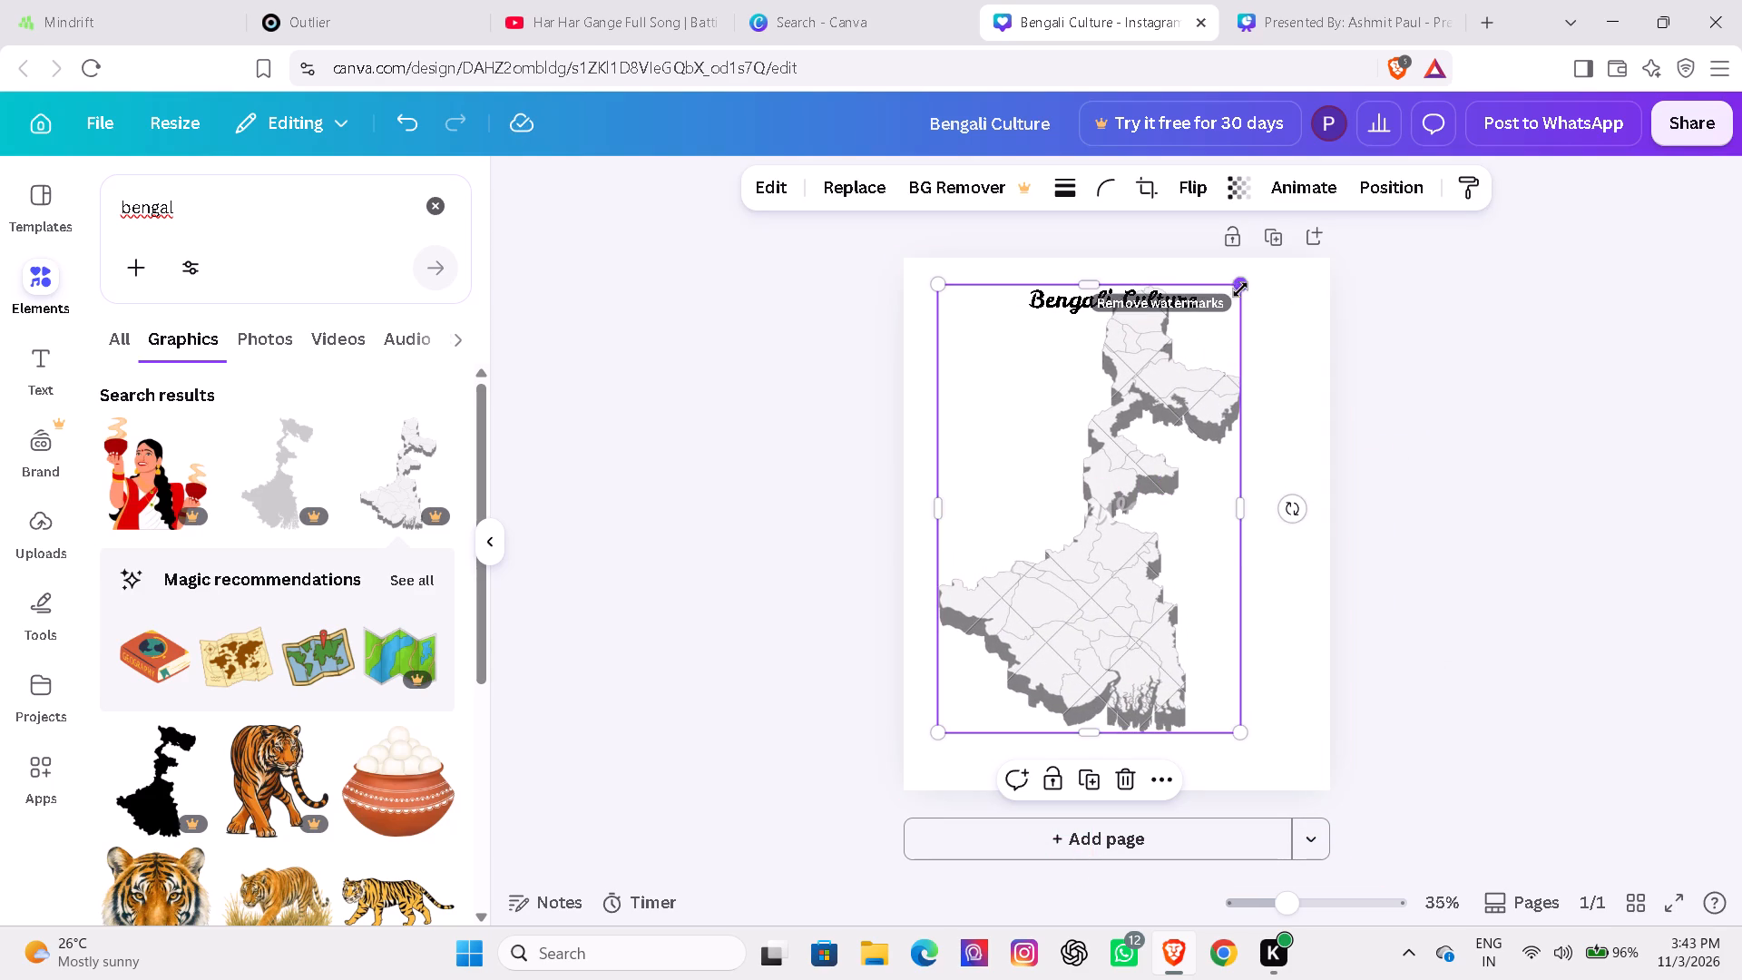
left_click_drag(1240, 289, 1143, 446)
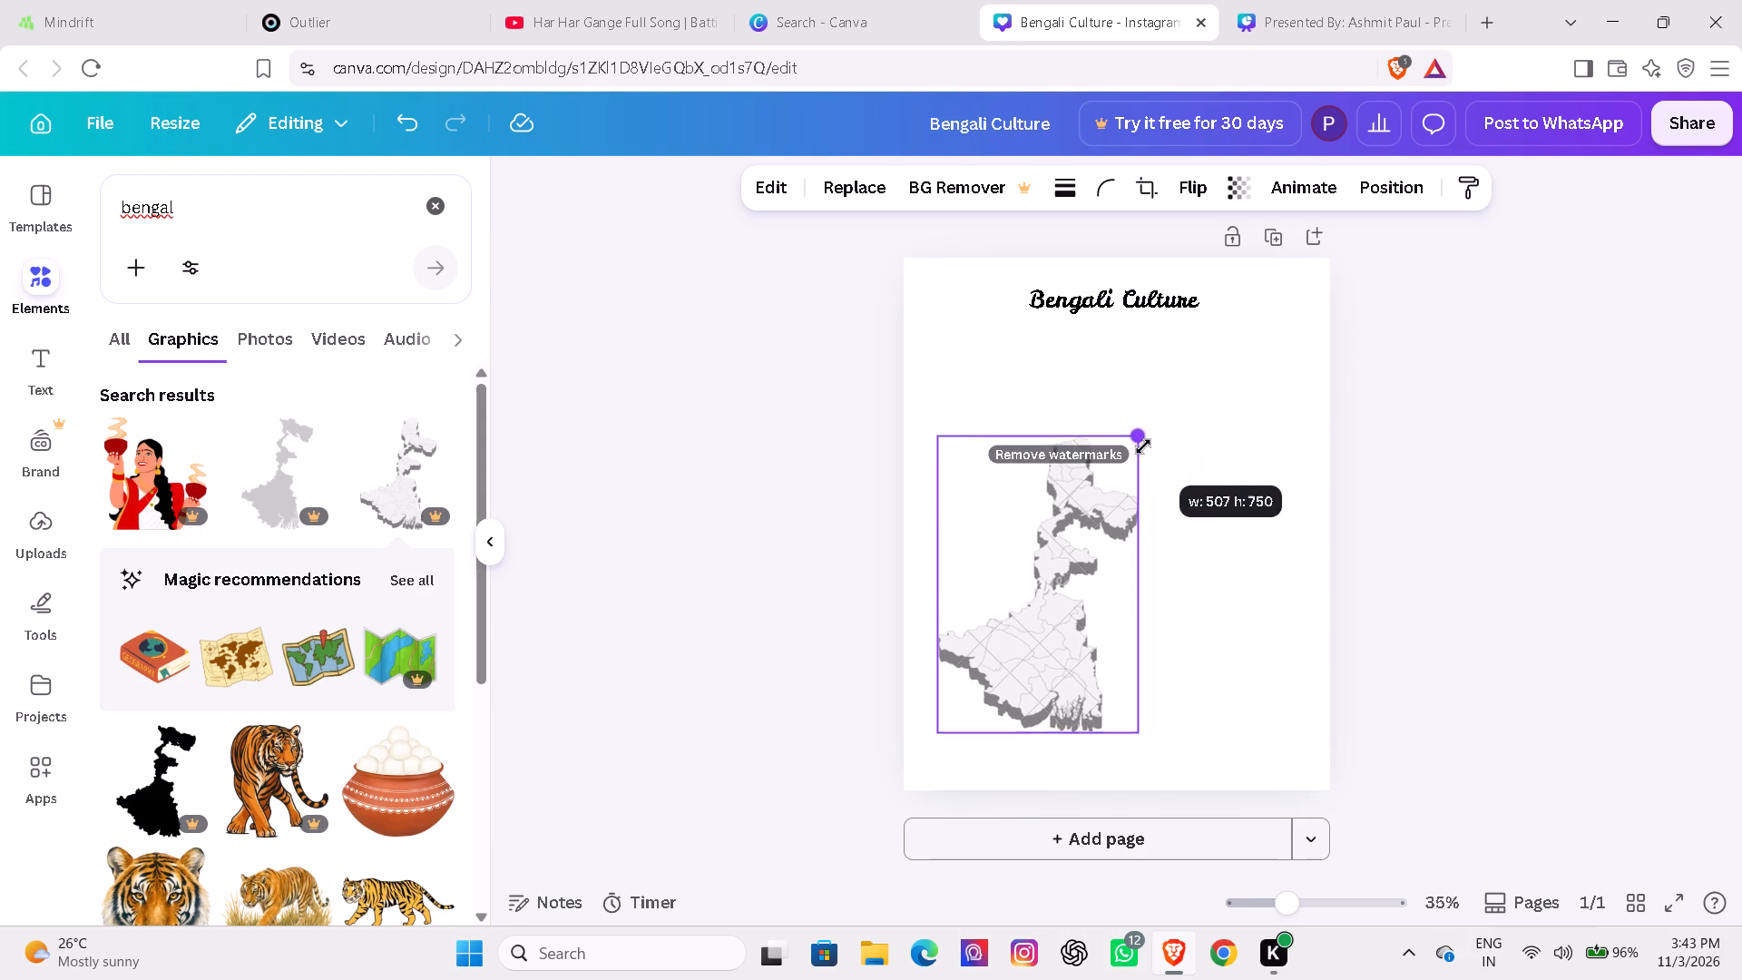
left_click_drag(1143, 446, 1140, 439)
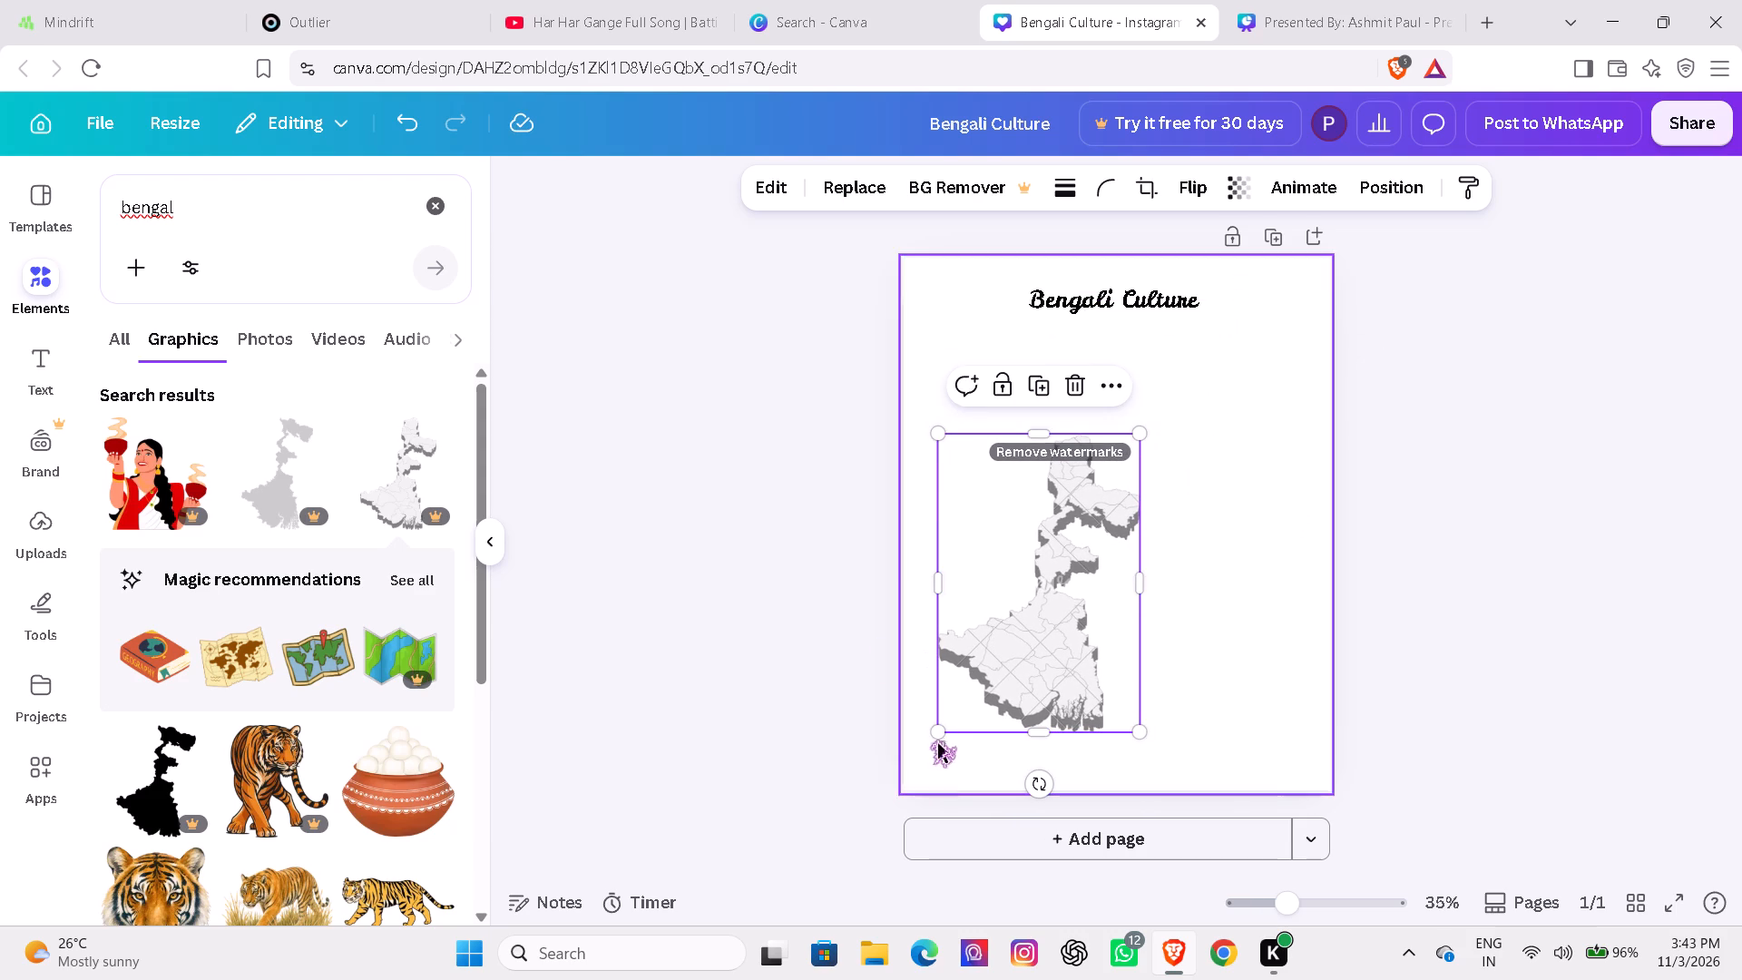
left_click_drag(936, 730, 954, 701)
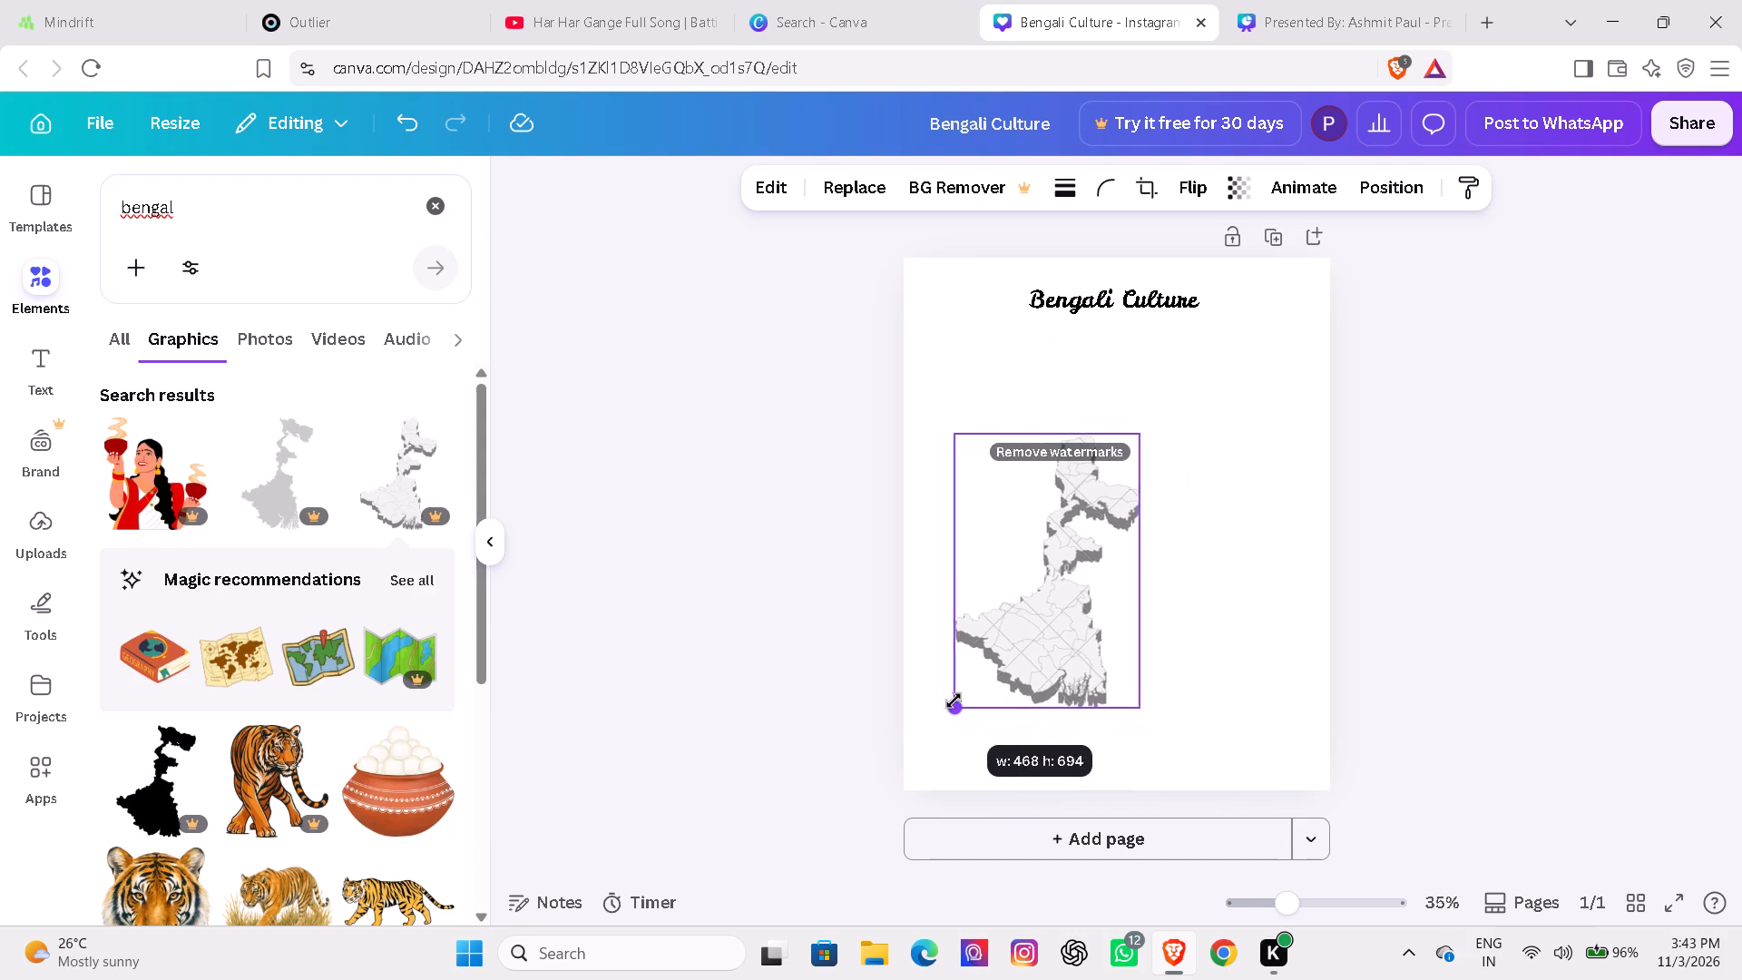
left_click_drag(954, 701, 961, 743)
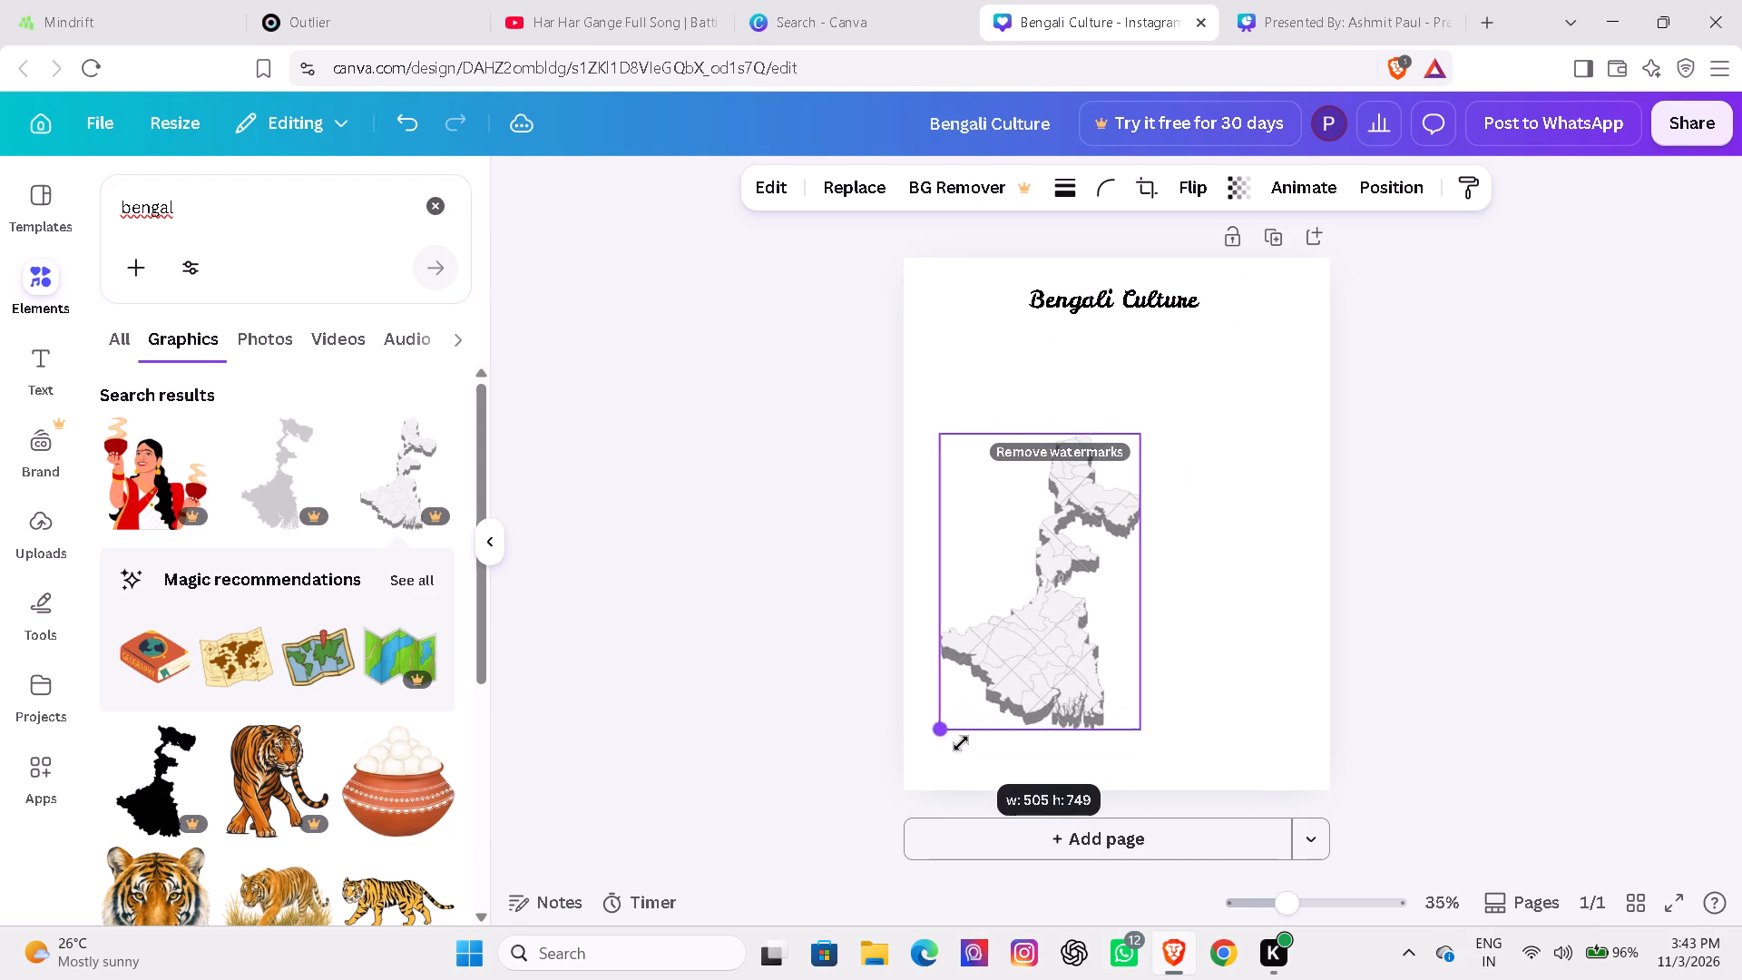
left_click_drag(961, 743, 958, 738)
Position the 3D West Bengal map against the page's left edge, around mid-height below the heading.
left_click_drag(1006, 687, 986, 624)
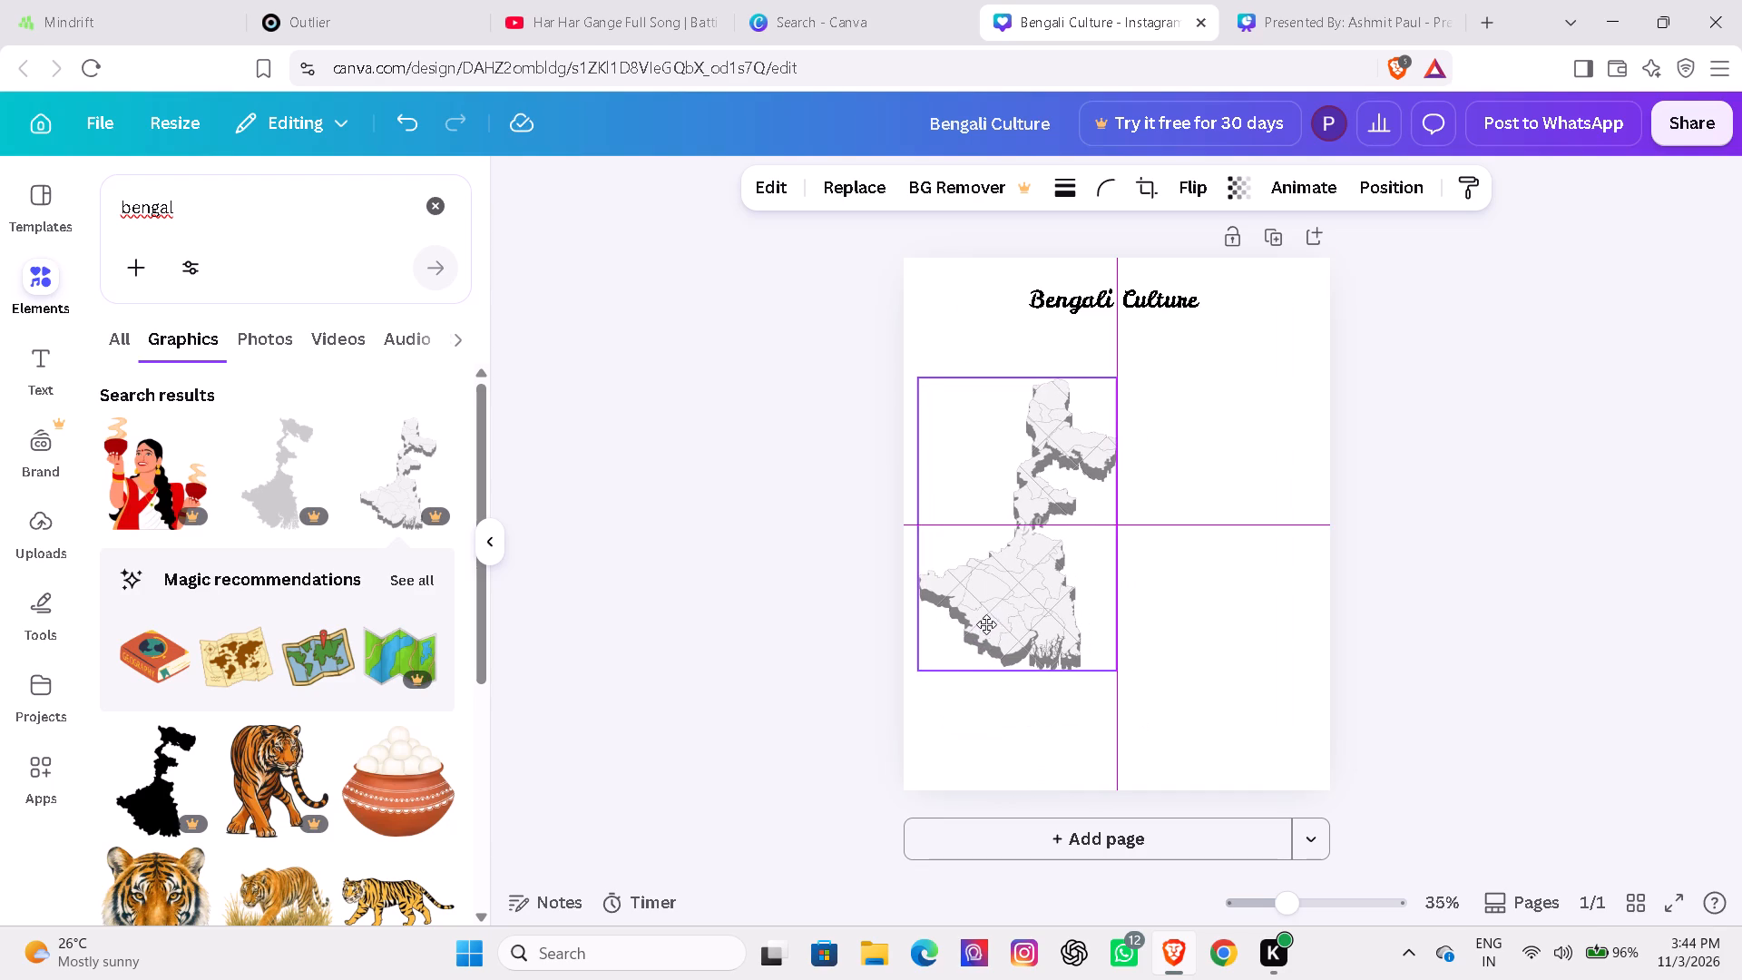
left_click_drag(986, 624, 988, 623)
left_click_drag(992, 622, 977, 605)
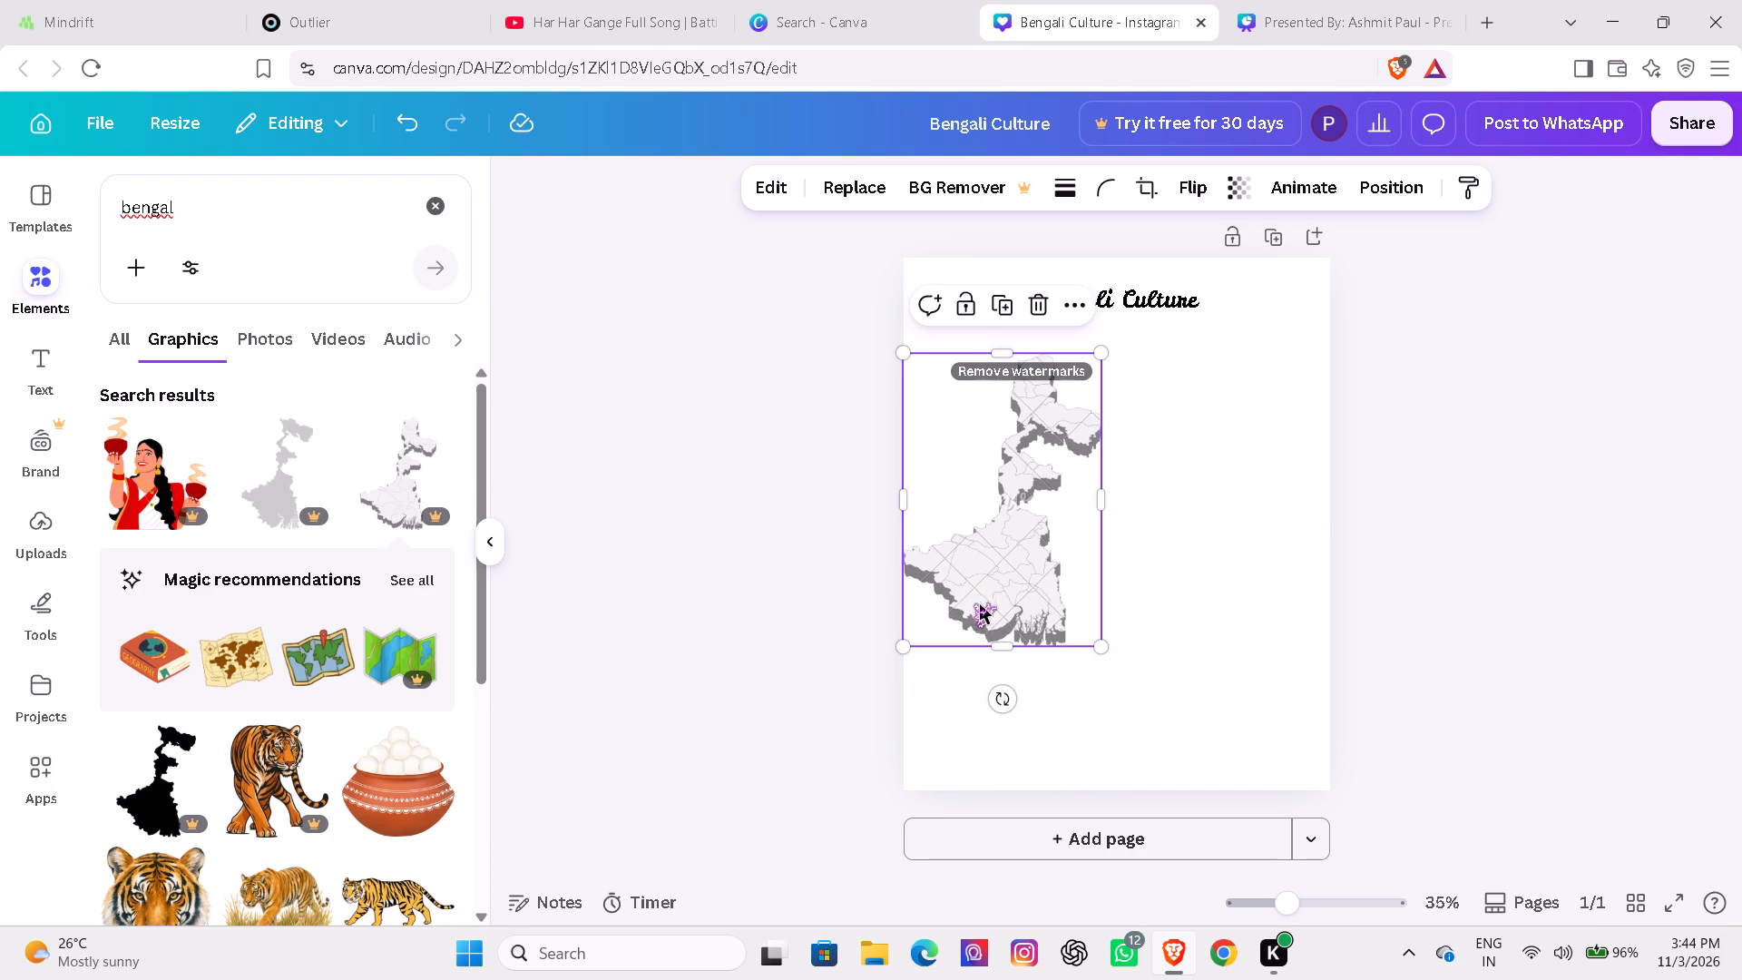
left_click_drag(978, 574, 981, 614)
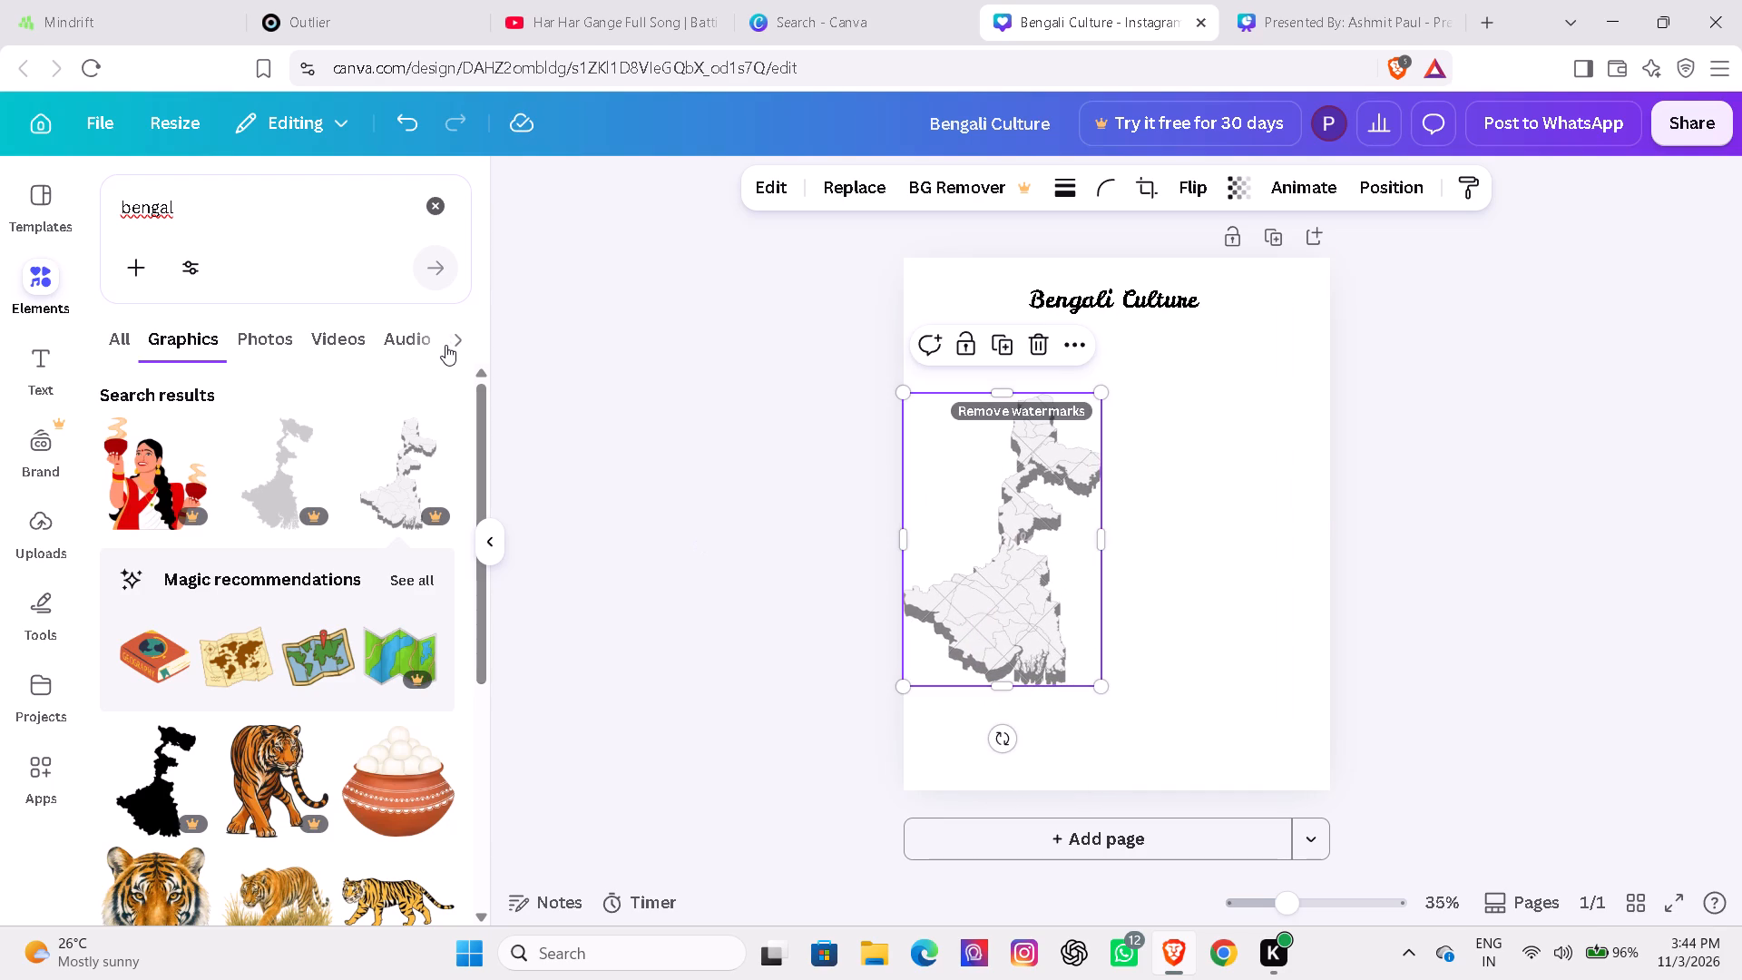
Search the graphics for "bangladesh".
left_click(311, 223)
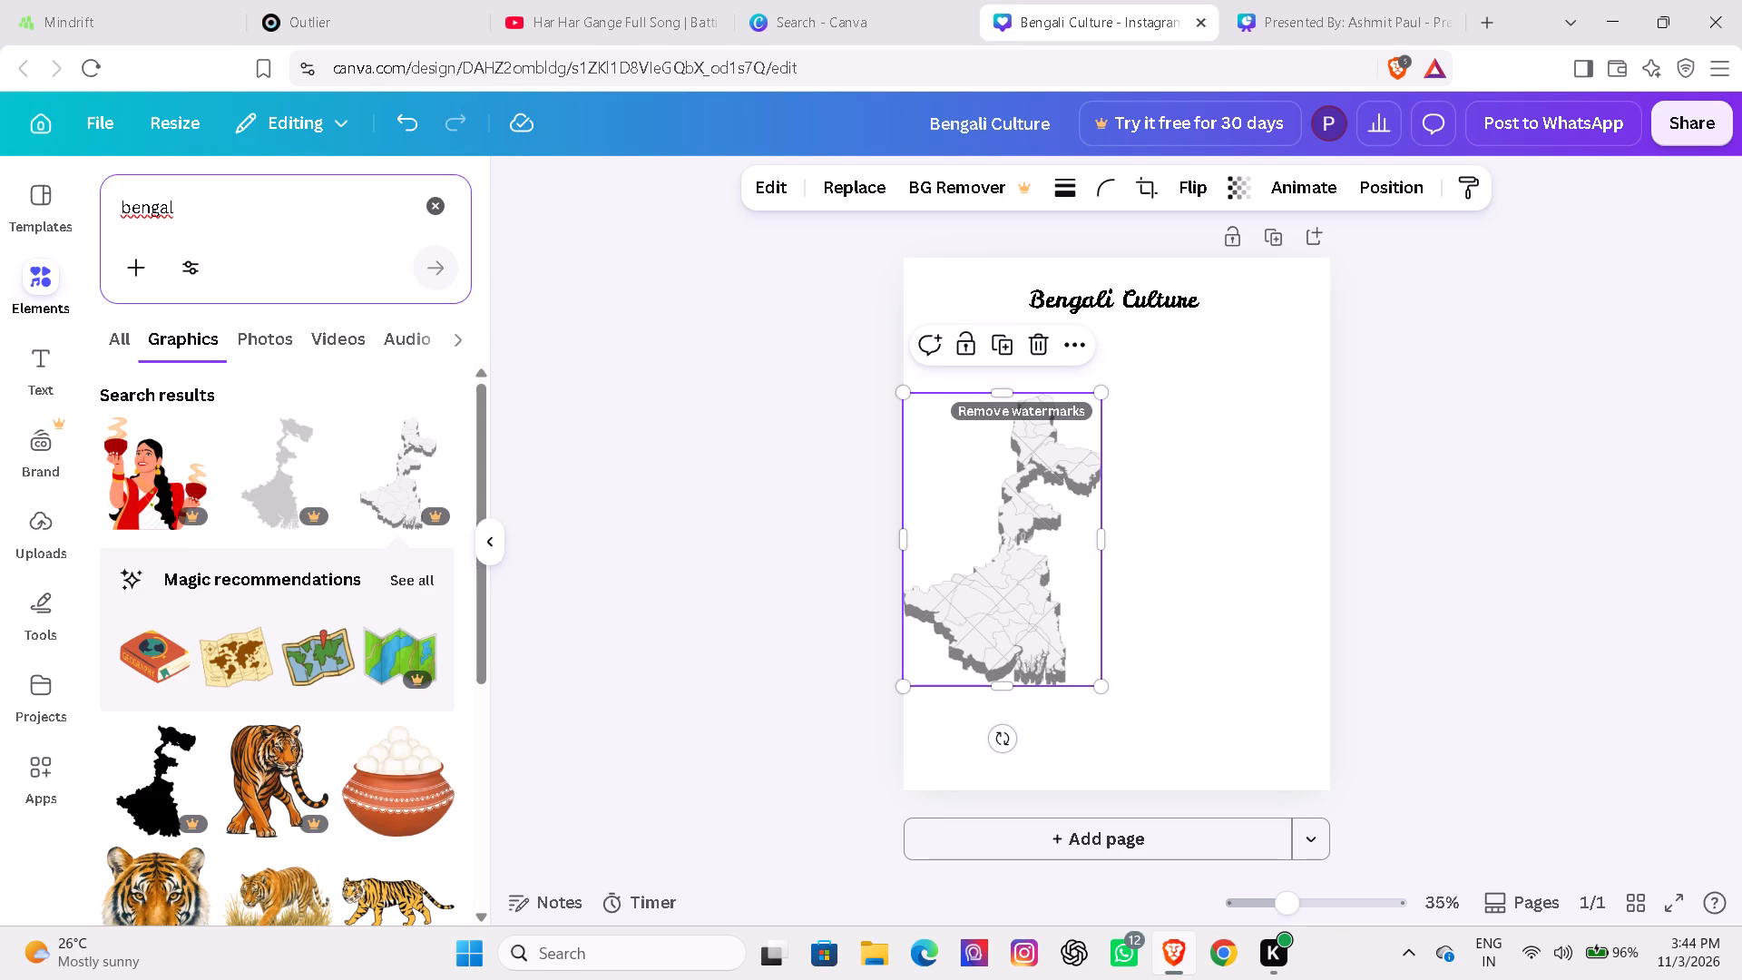
left_click(247, 203)
key("BackSpace")
key("BackSpace")
key("BackSpace")
key("BackSpace")
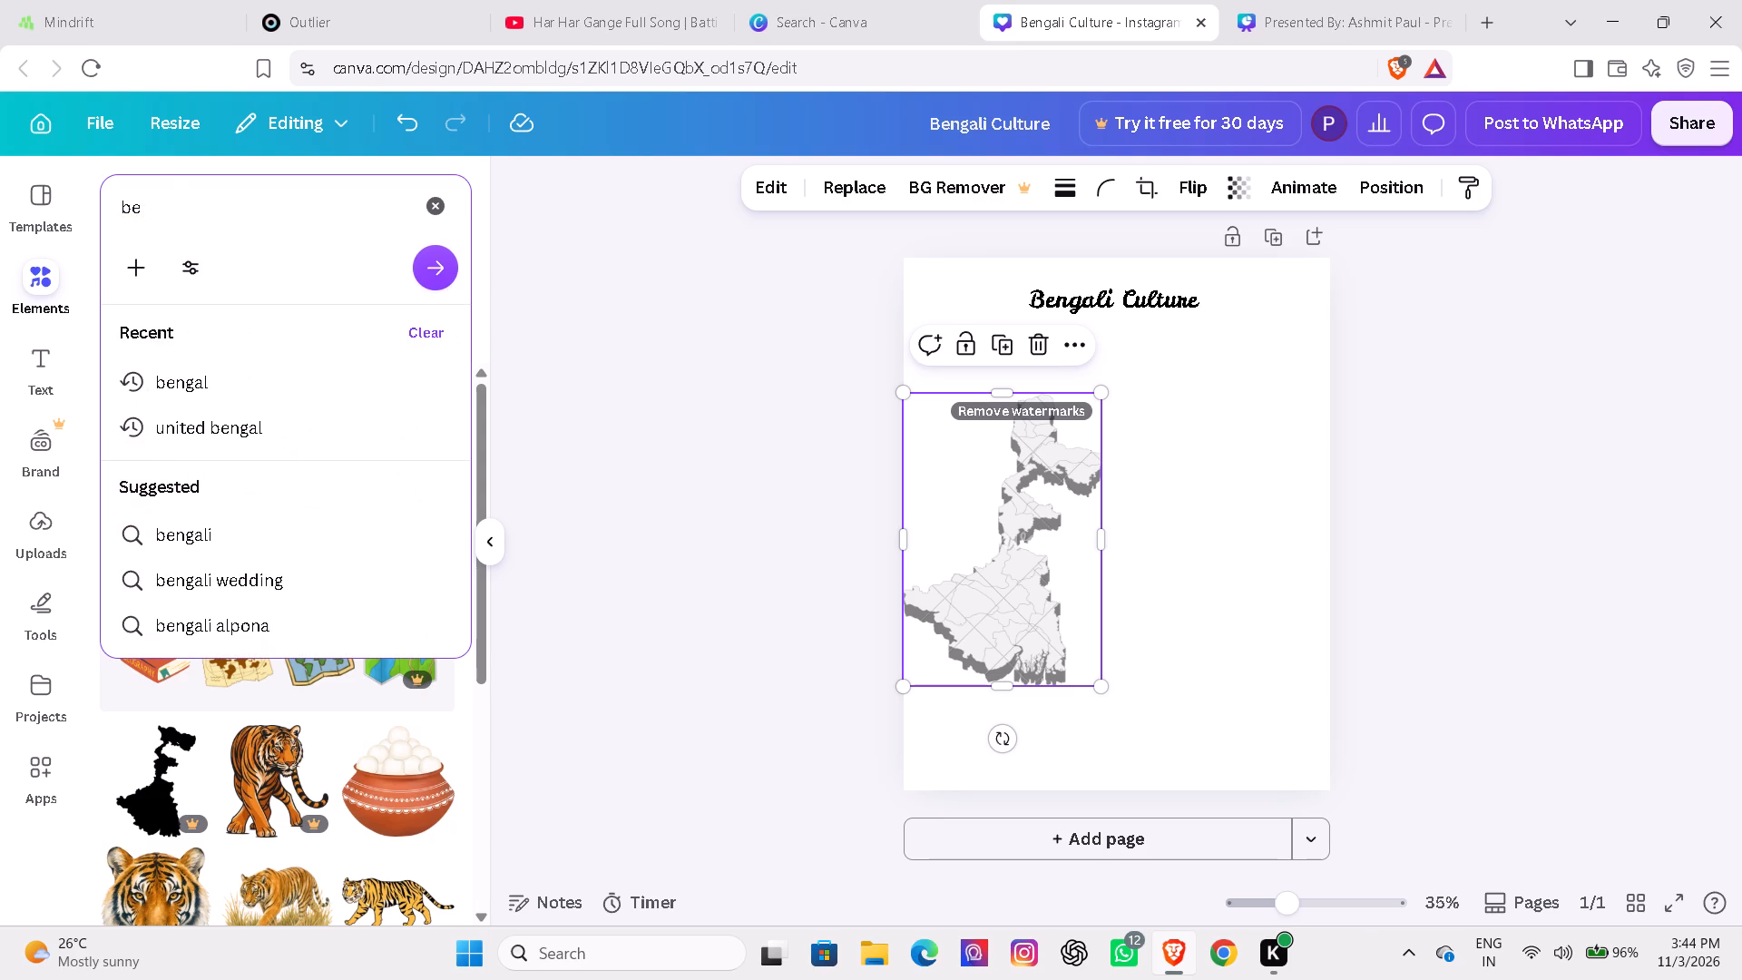
key("BackSpace")
type("ang")
key("l")
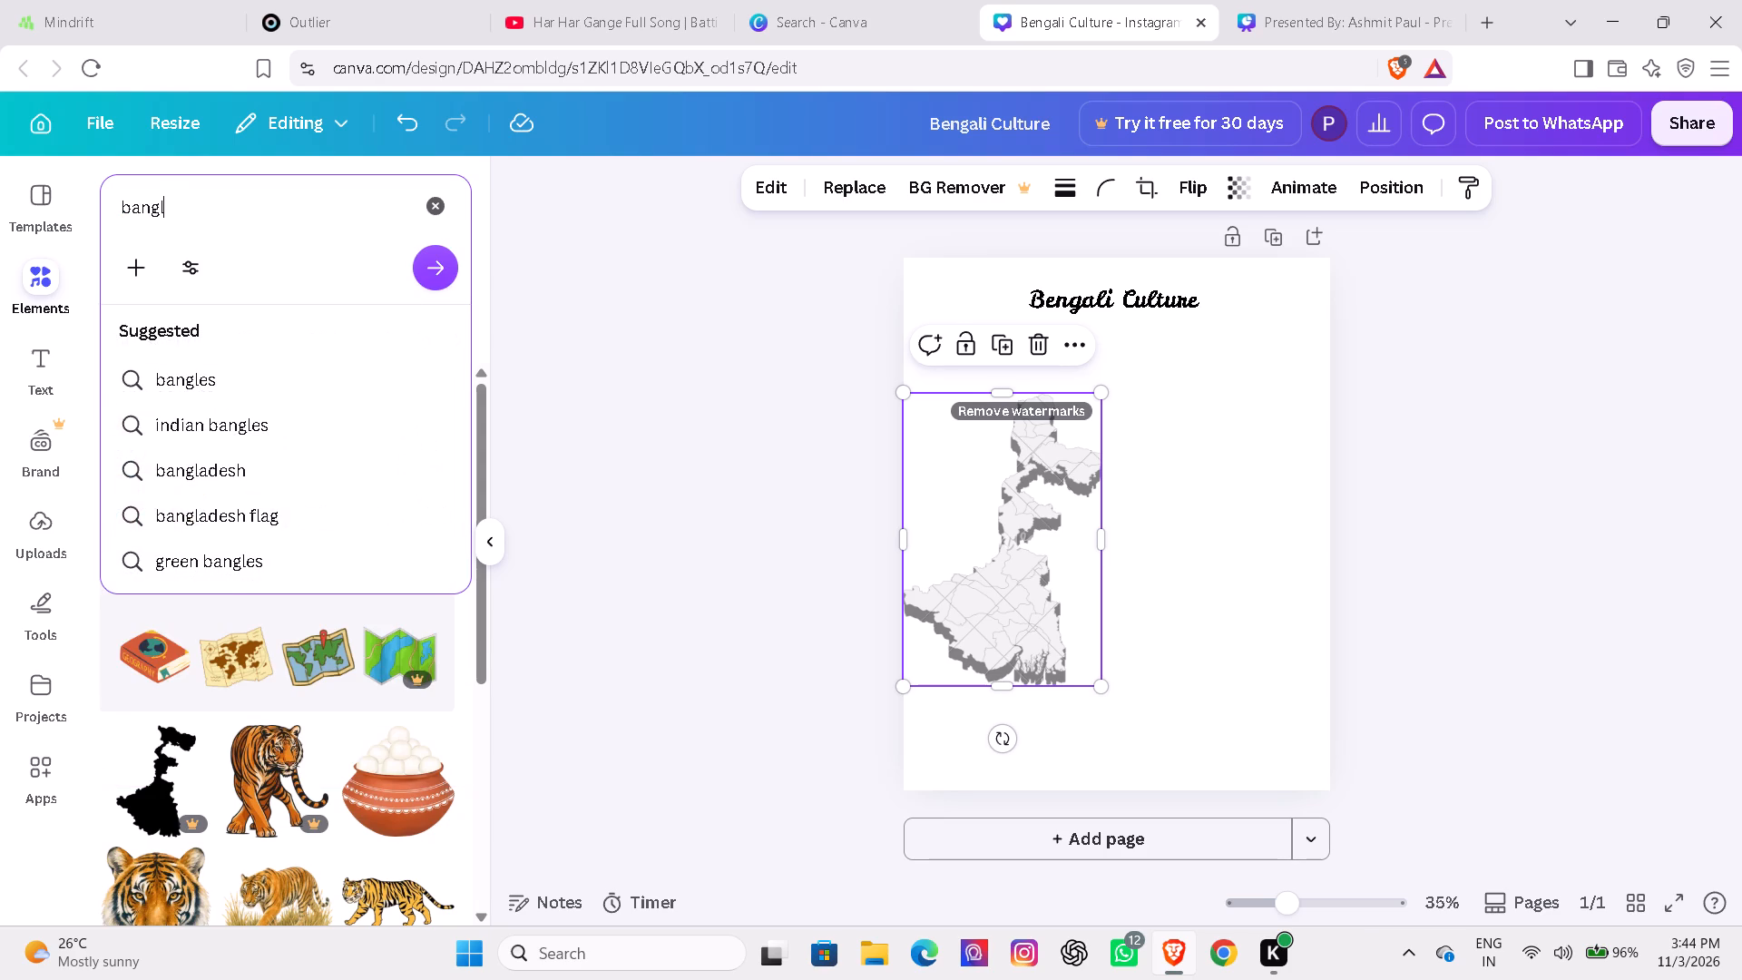
type("ades")
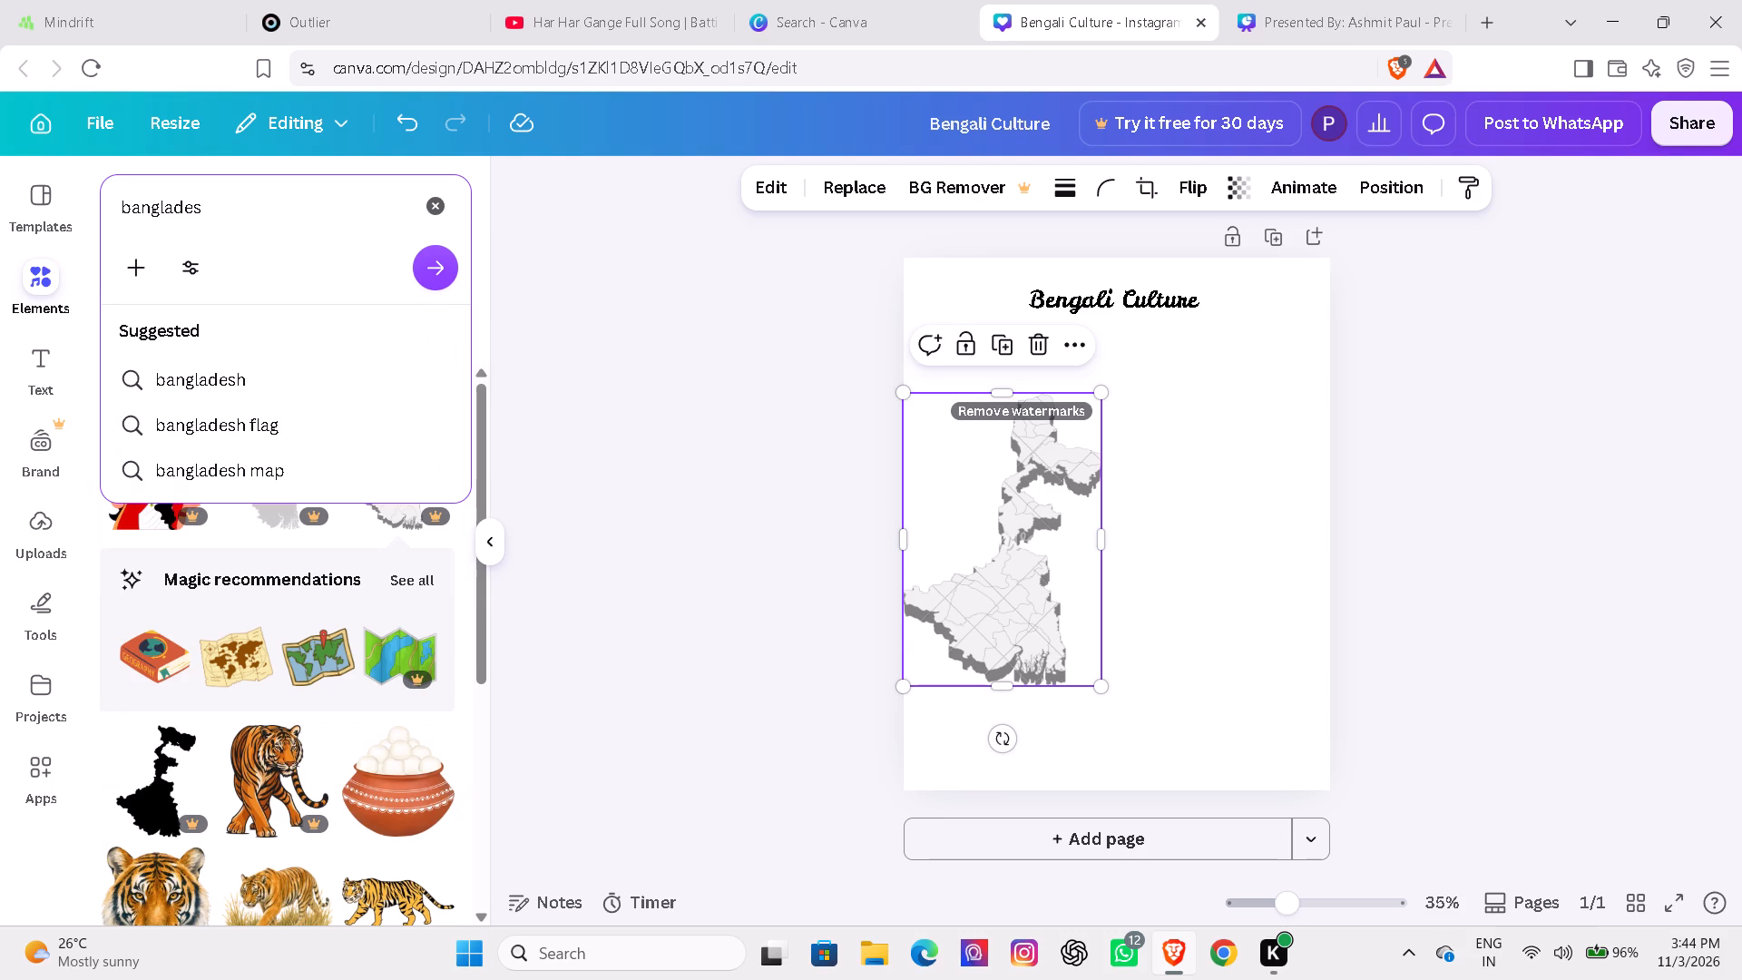
left_click(184, 387)
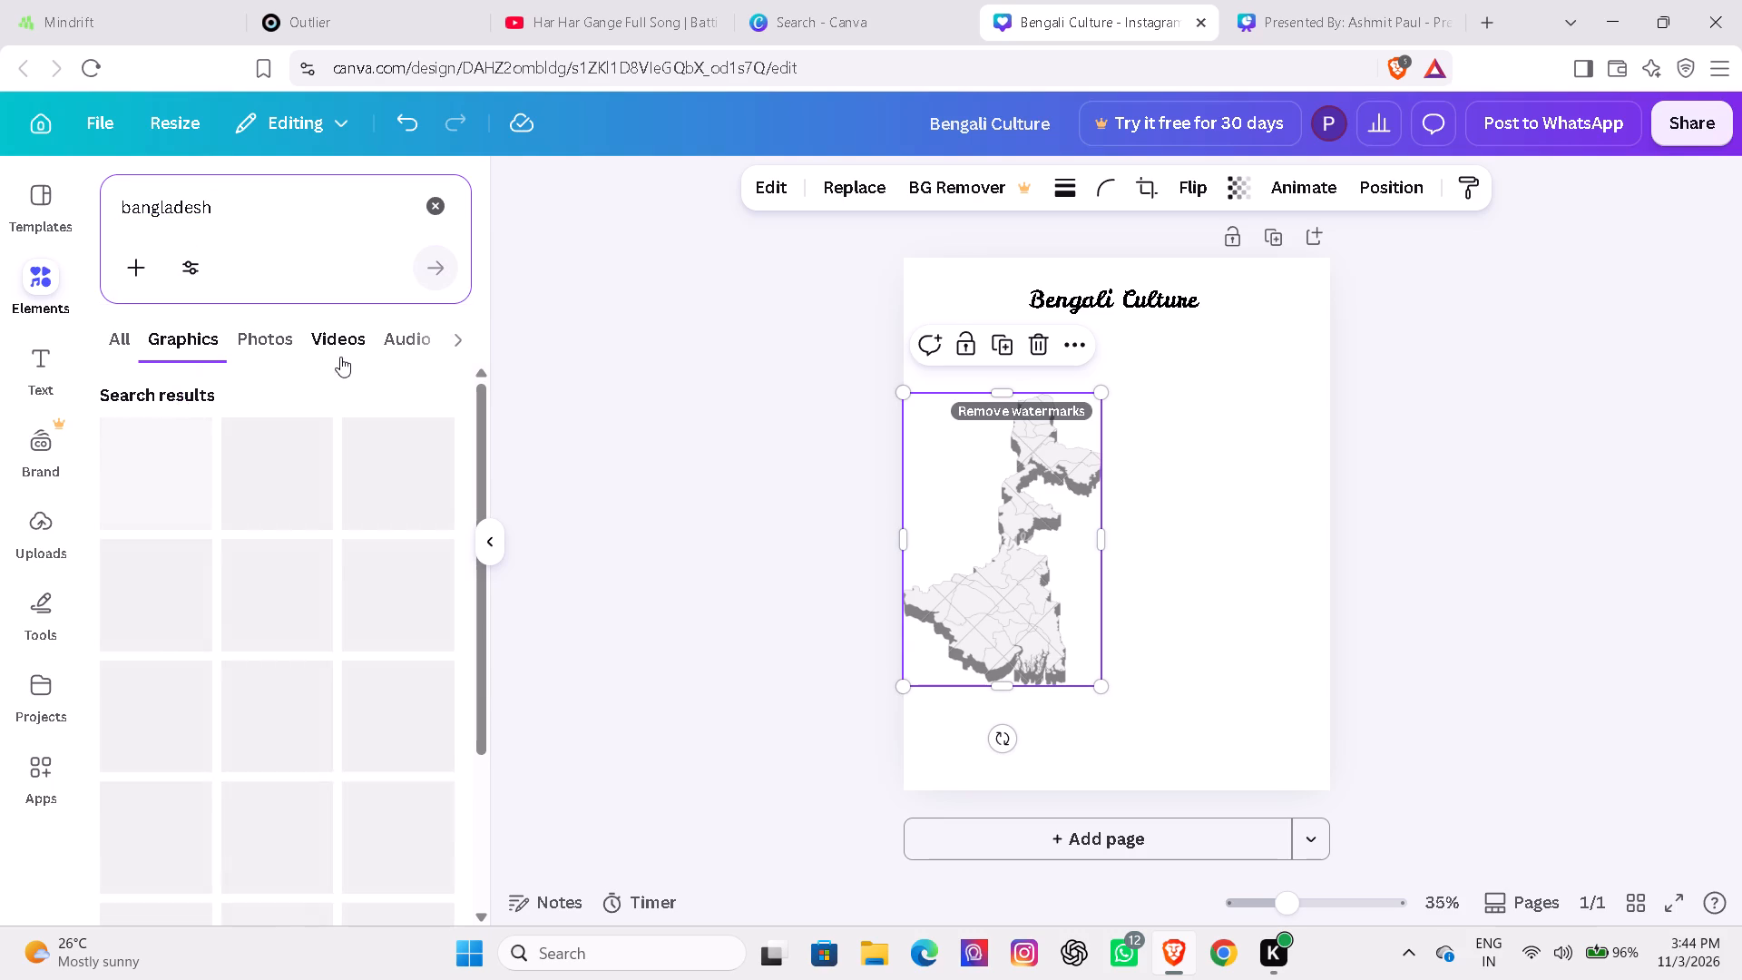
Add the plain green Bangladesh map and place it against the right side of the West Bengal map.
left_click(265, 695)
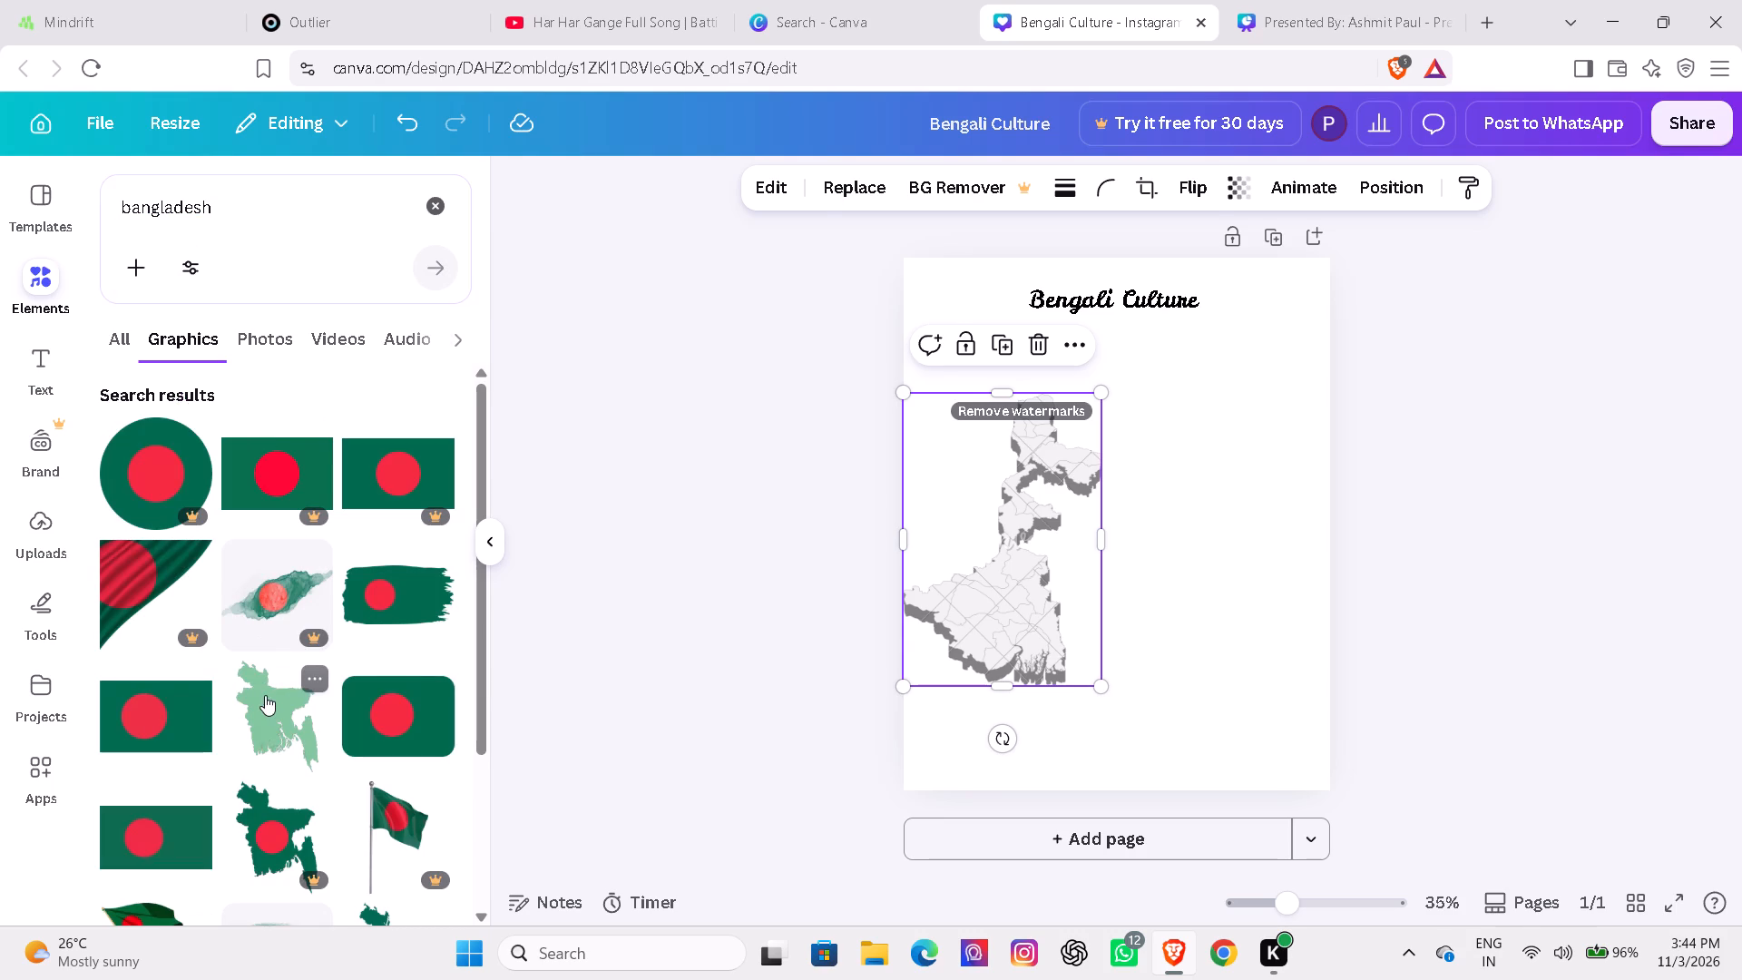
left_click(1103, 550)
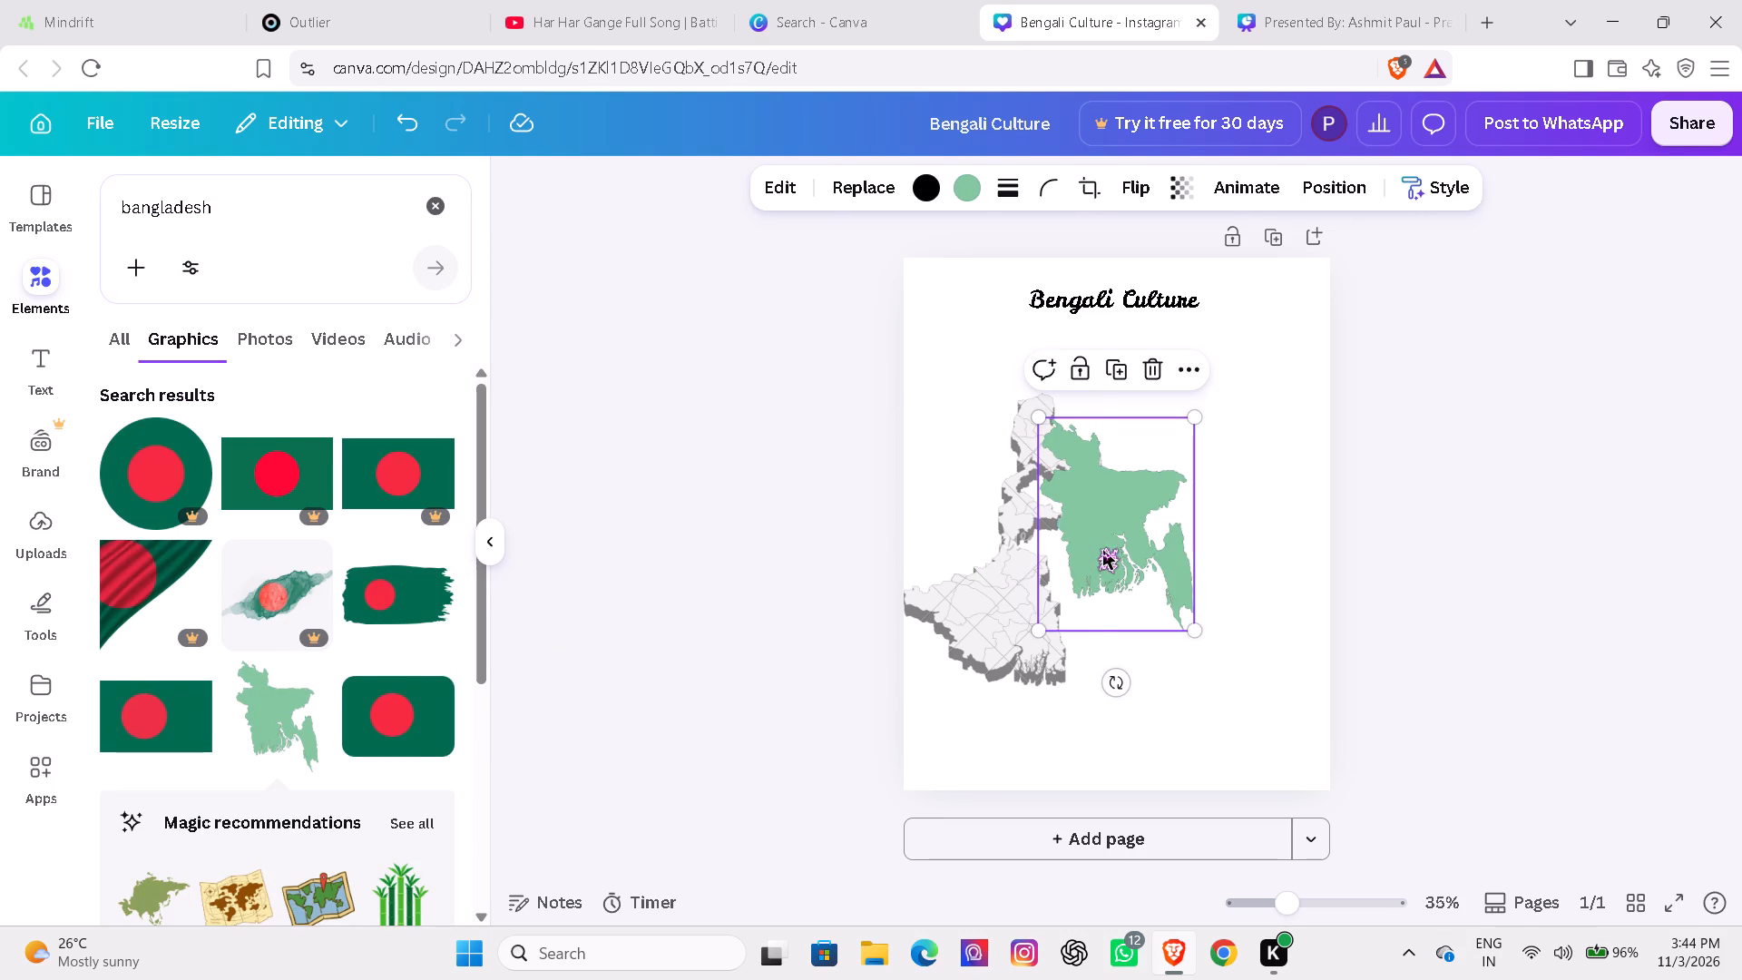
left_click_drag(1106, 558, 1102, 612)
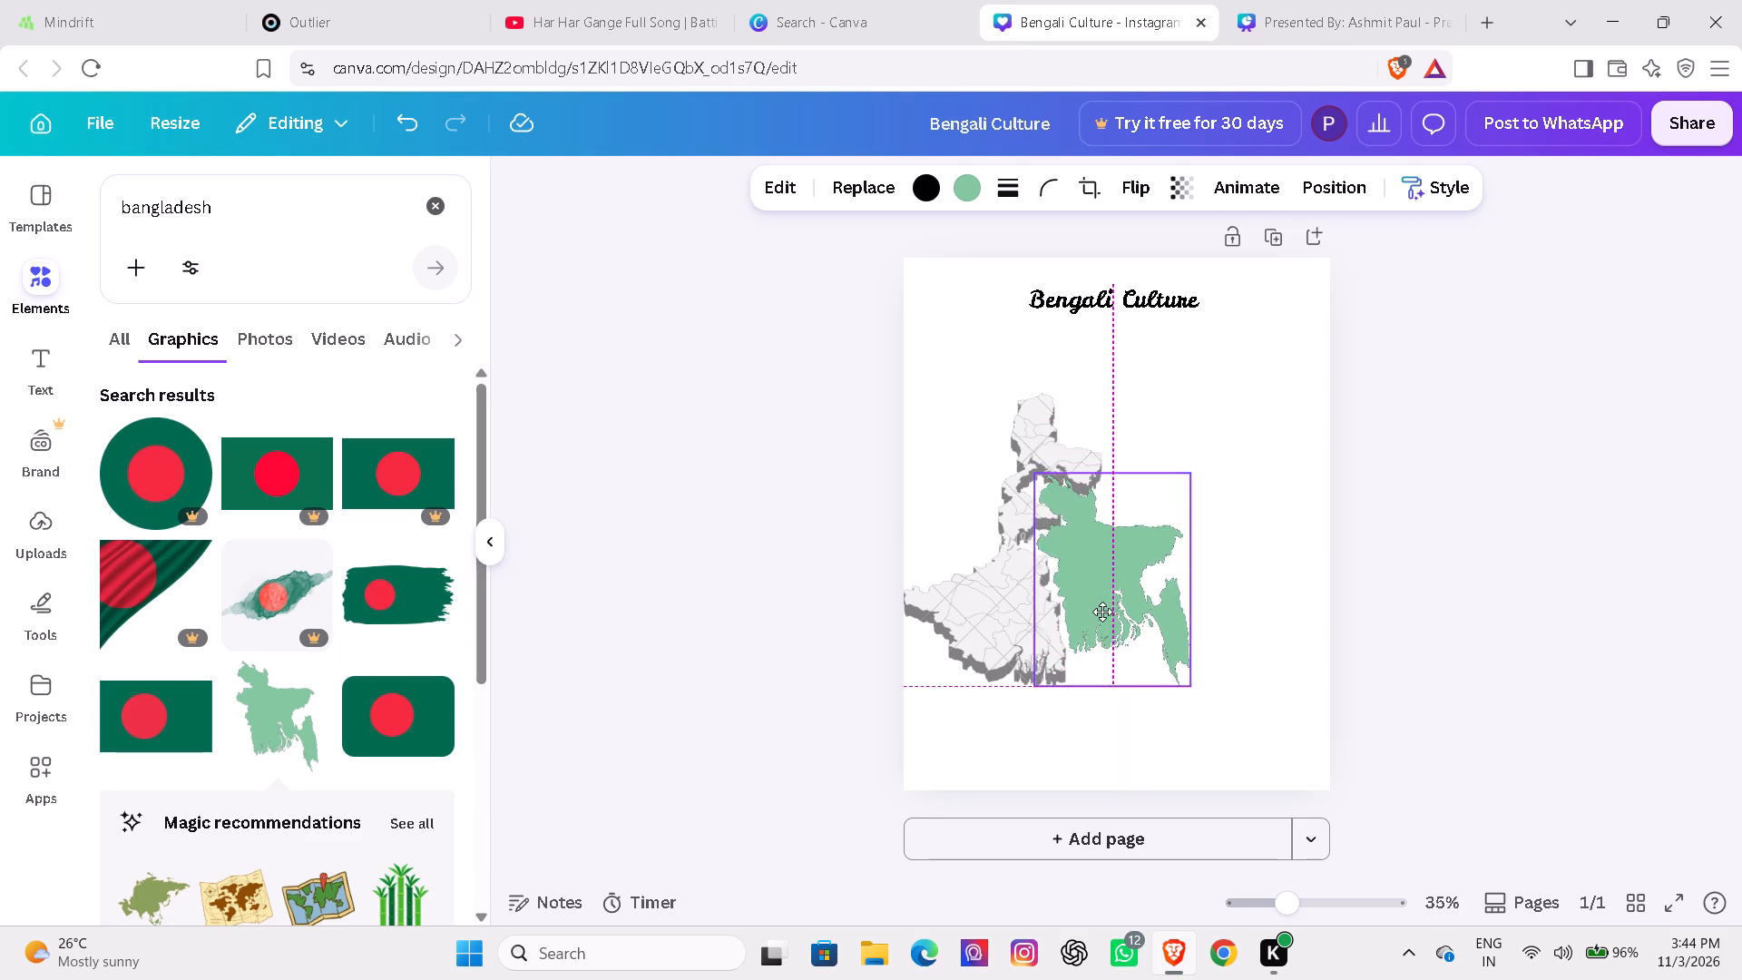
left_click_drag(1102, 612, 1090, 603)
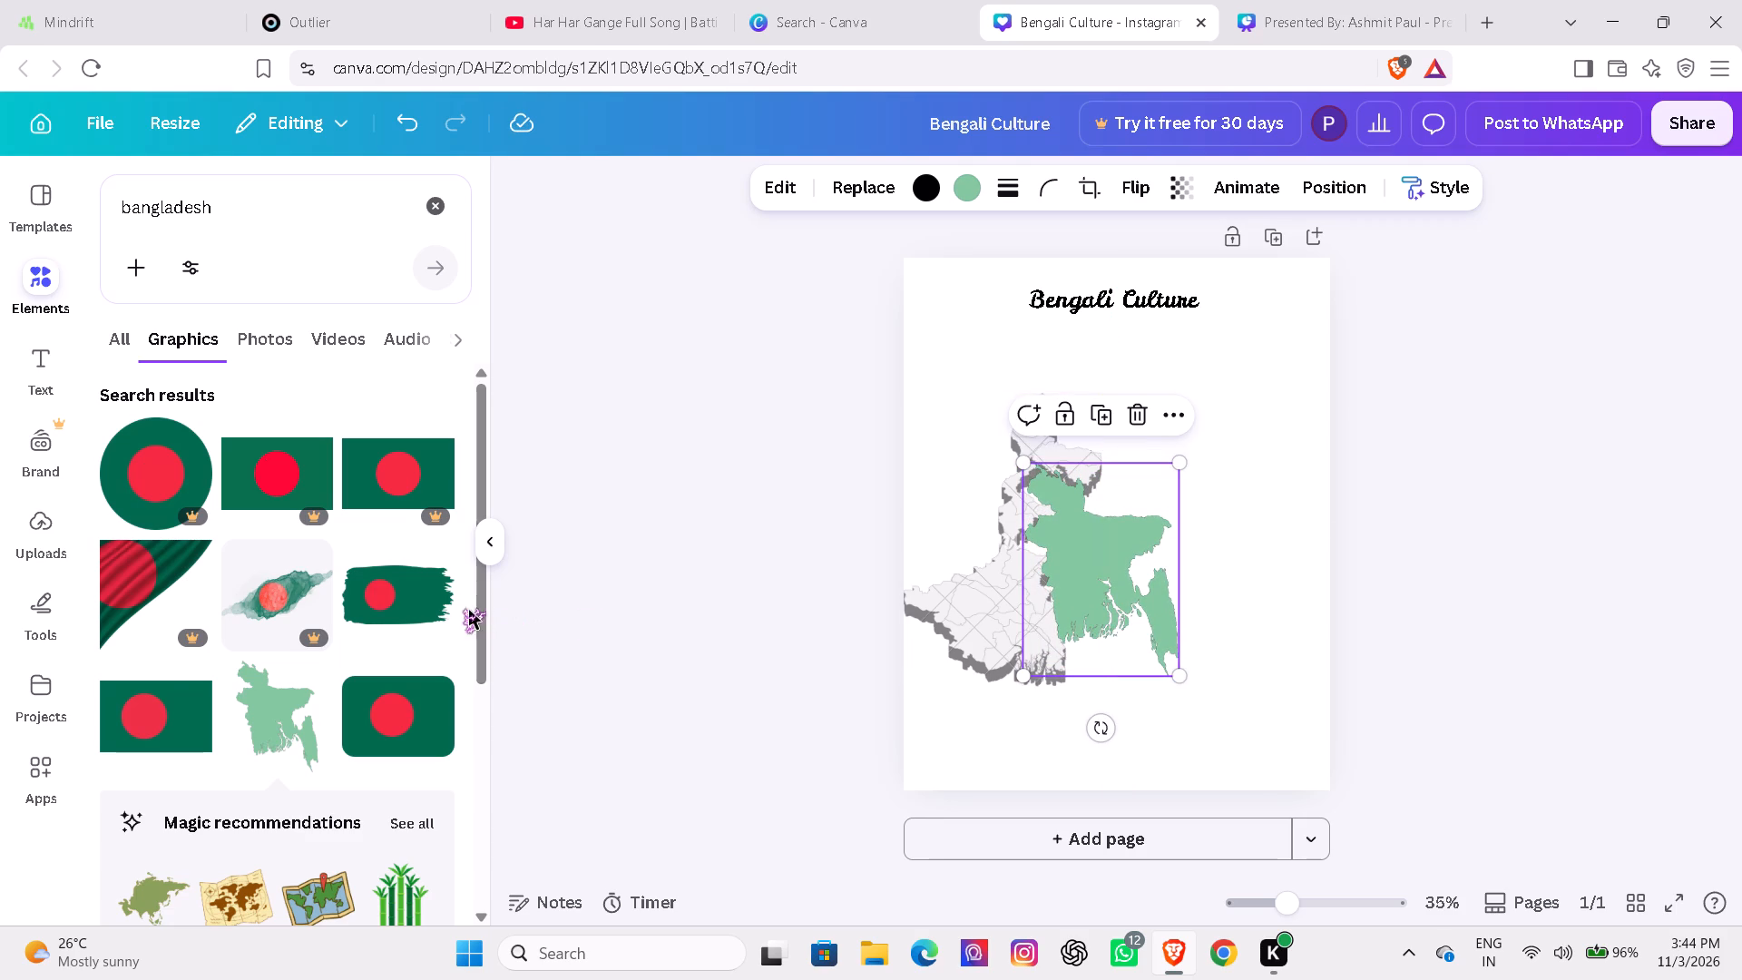
Find the black-outline Bangladesh map with district lines in the results, add it, and move it to the page's upper right.
left_click_drag(486, 622, 500, 776)
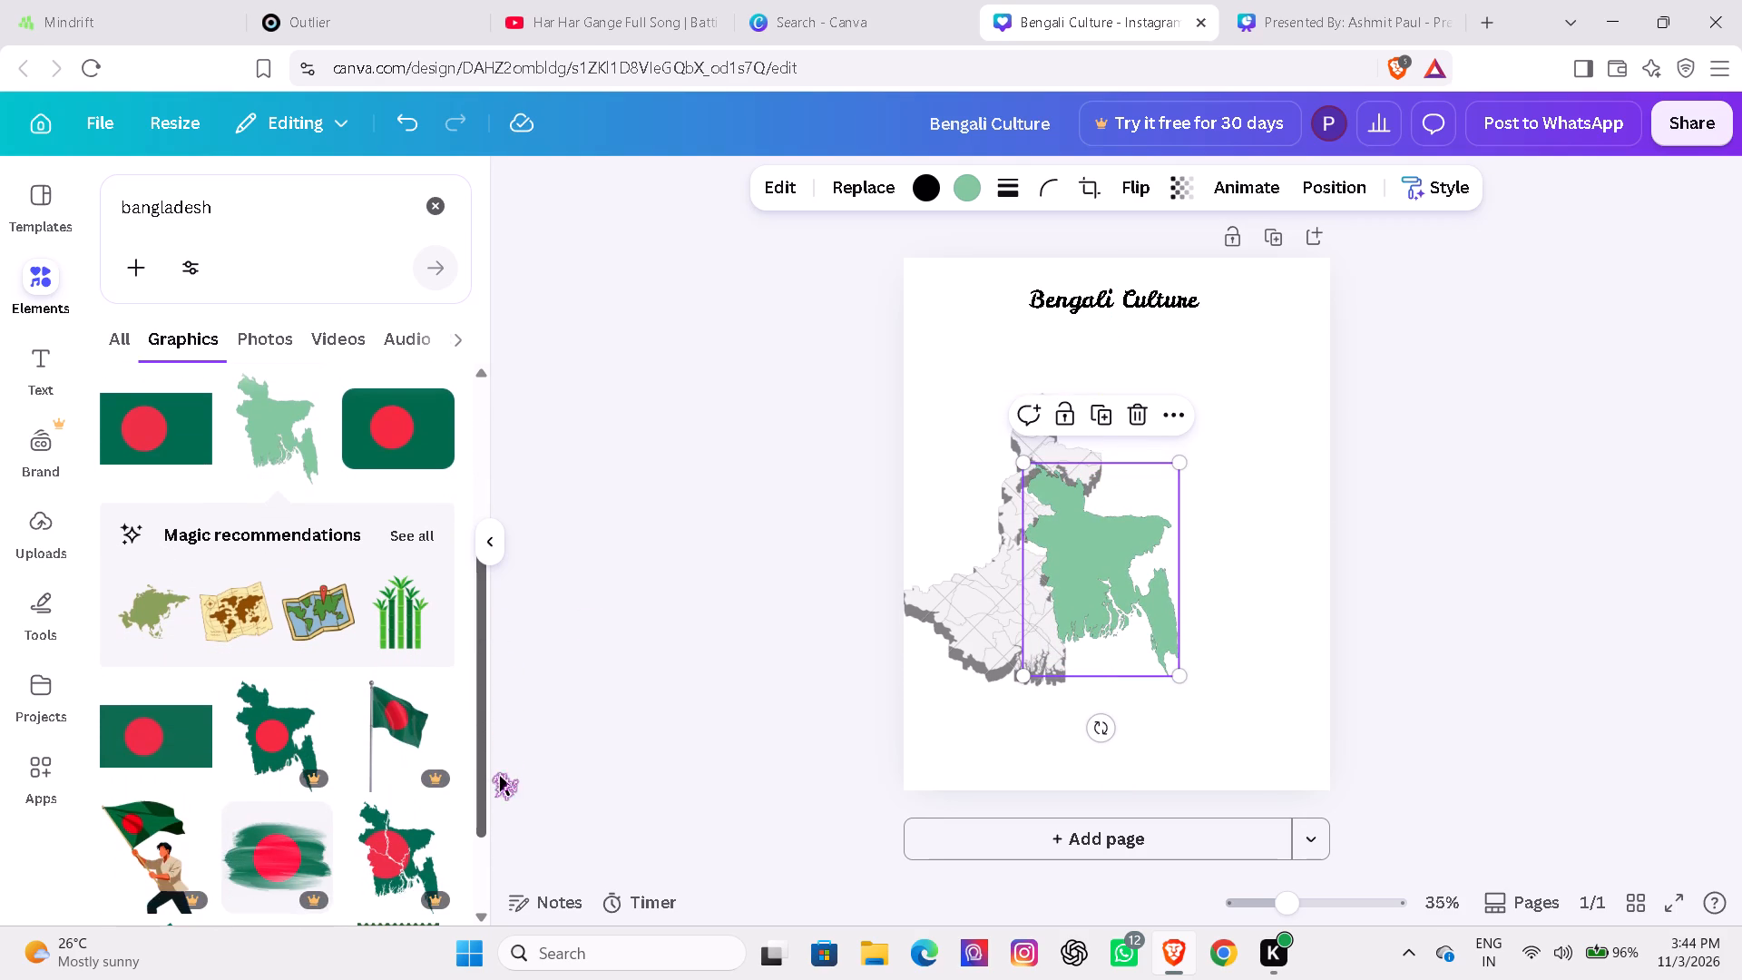
left_click_drag(500, 776, 493, 802)
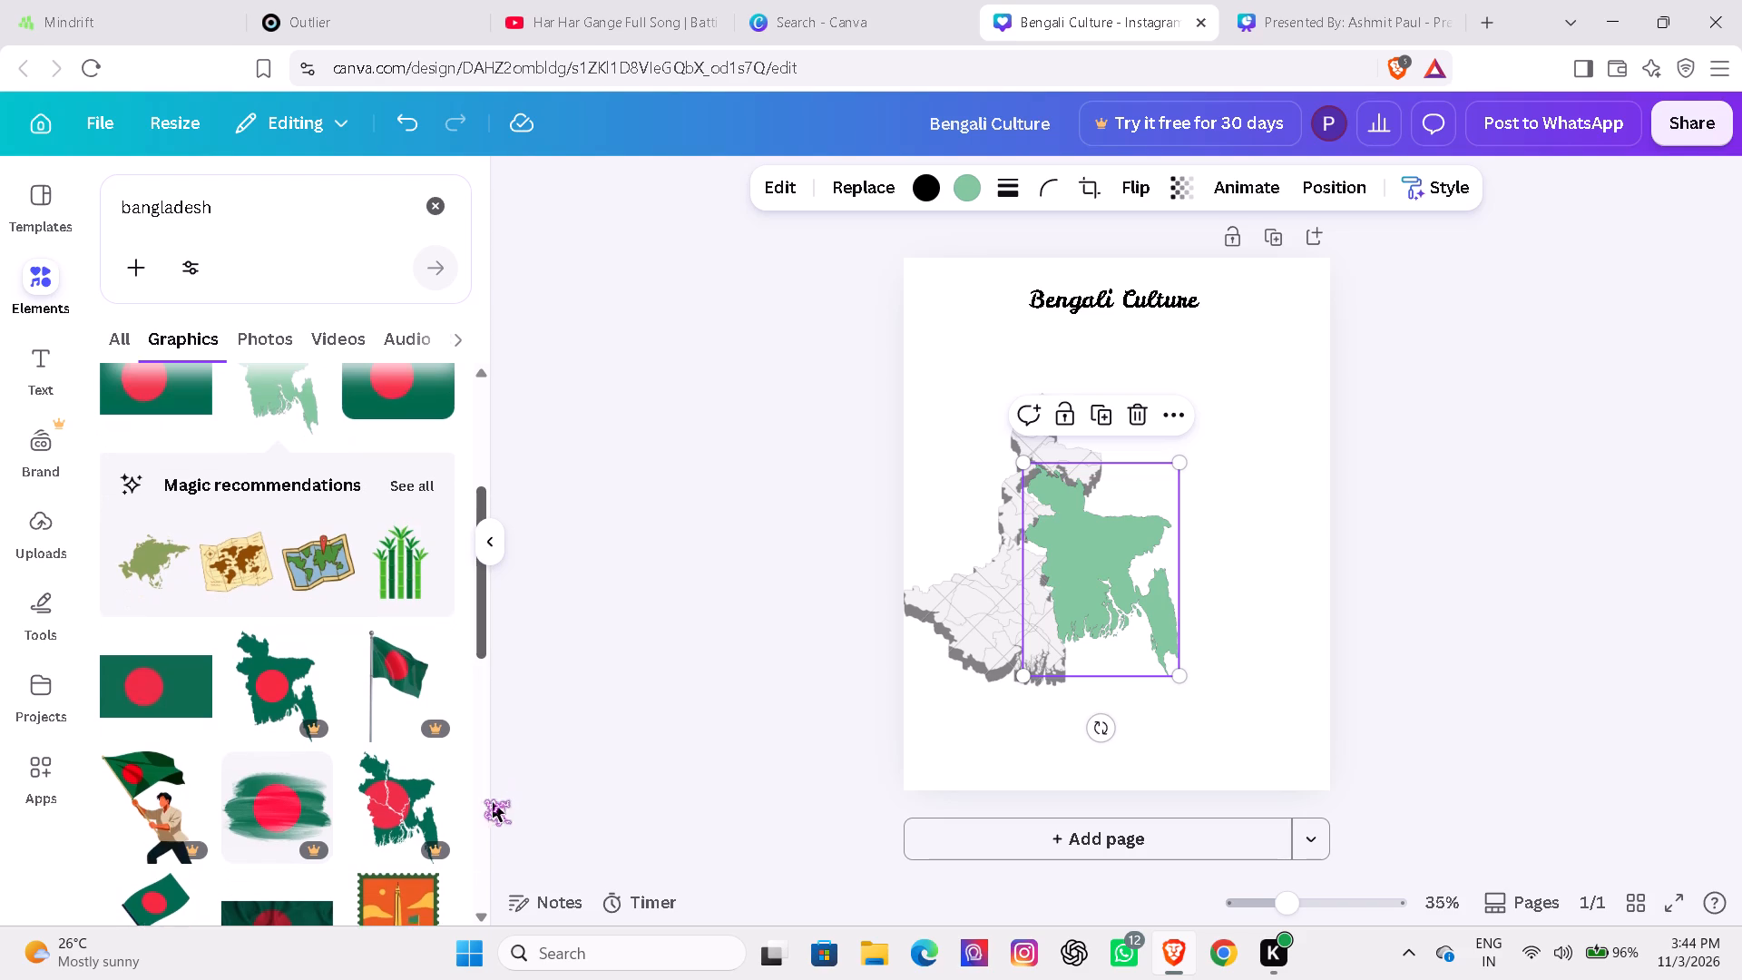
left_click_drag(493, 802, 487, 939)
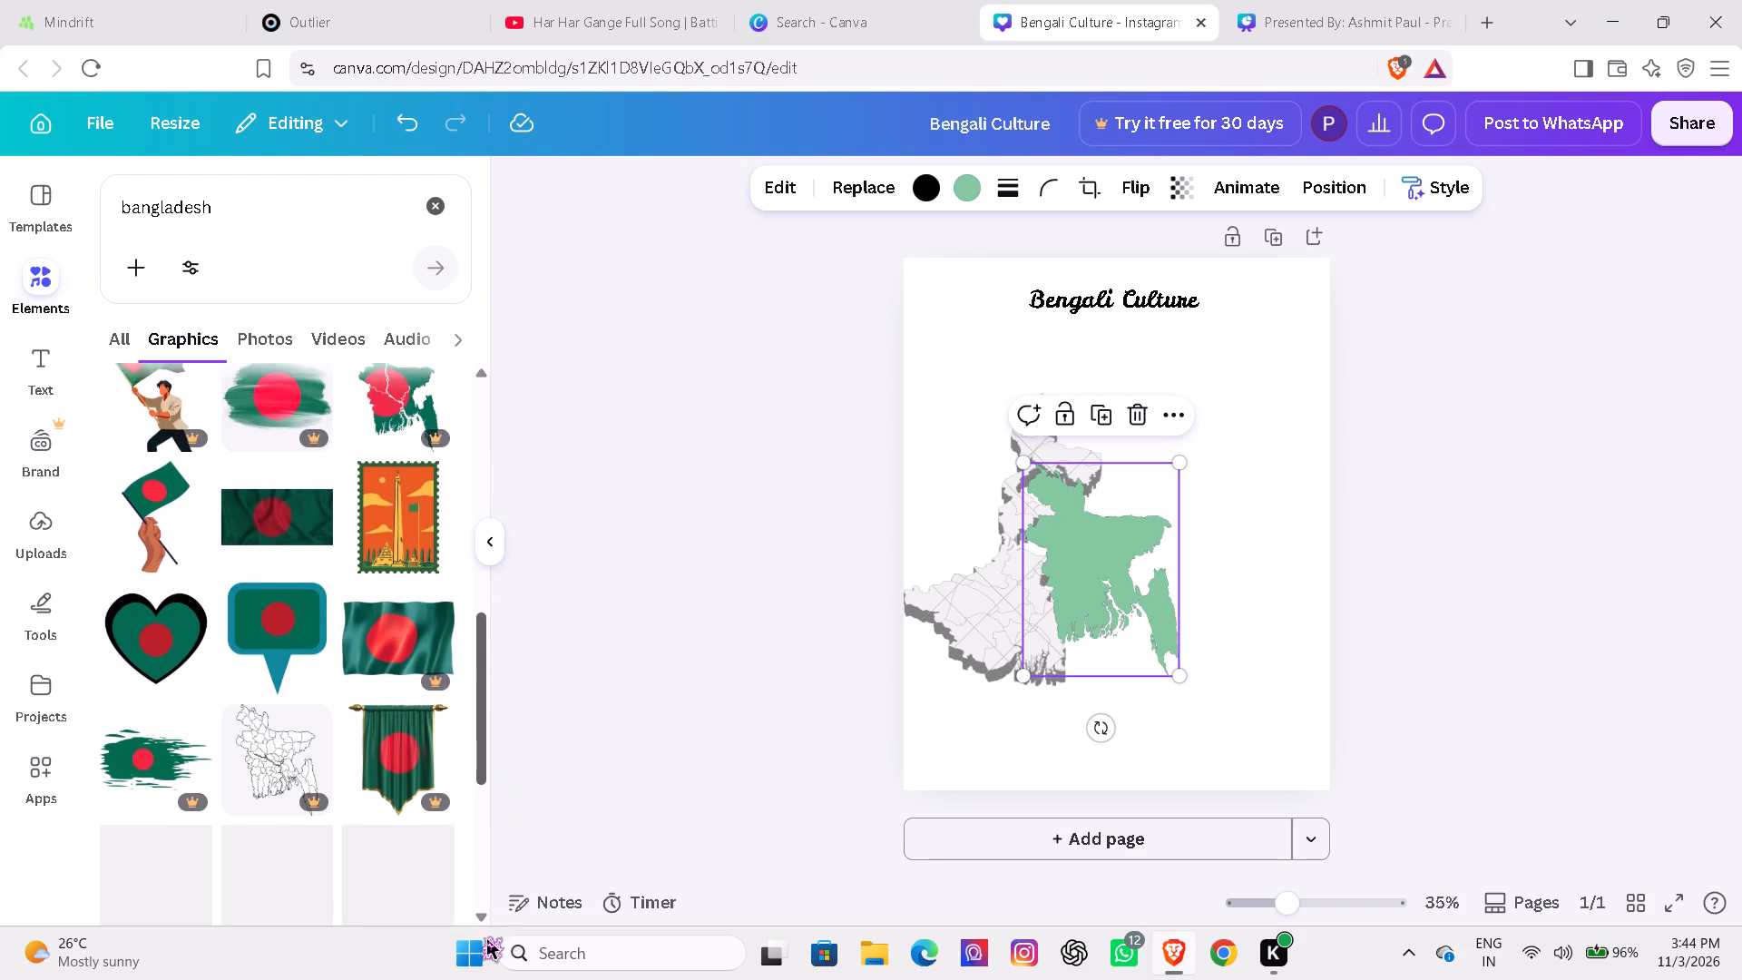
left_click_drag(487, 939, 480, 972)
left_click(286, 620)
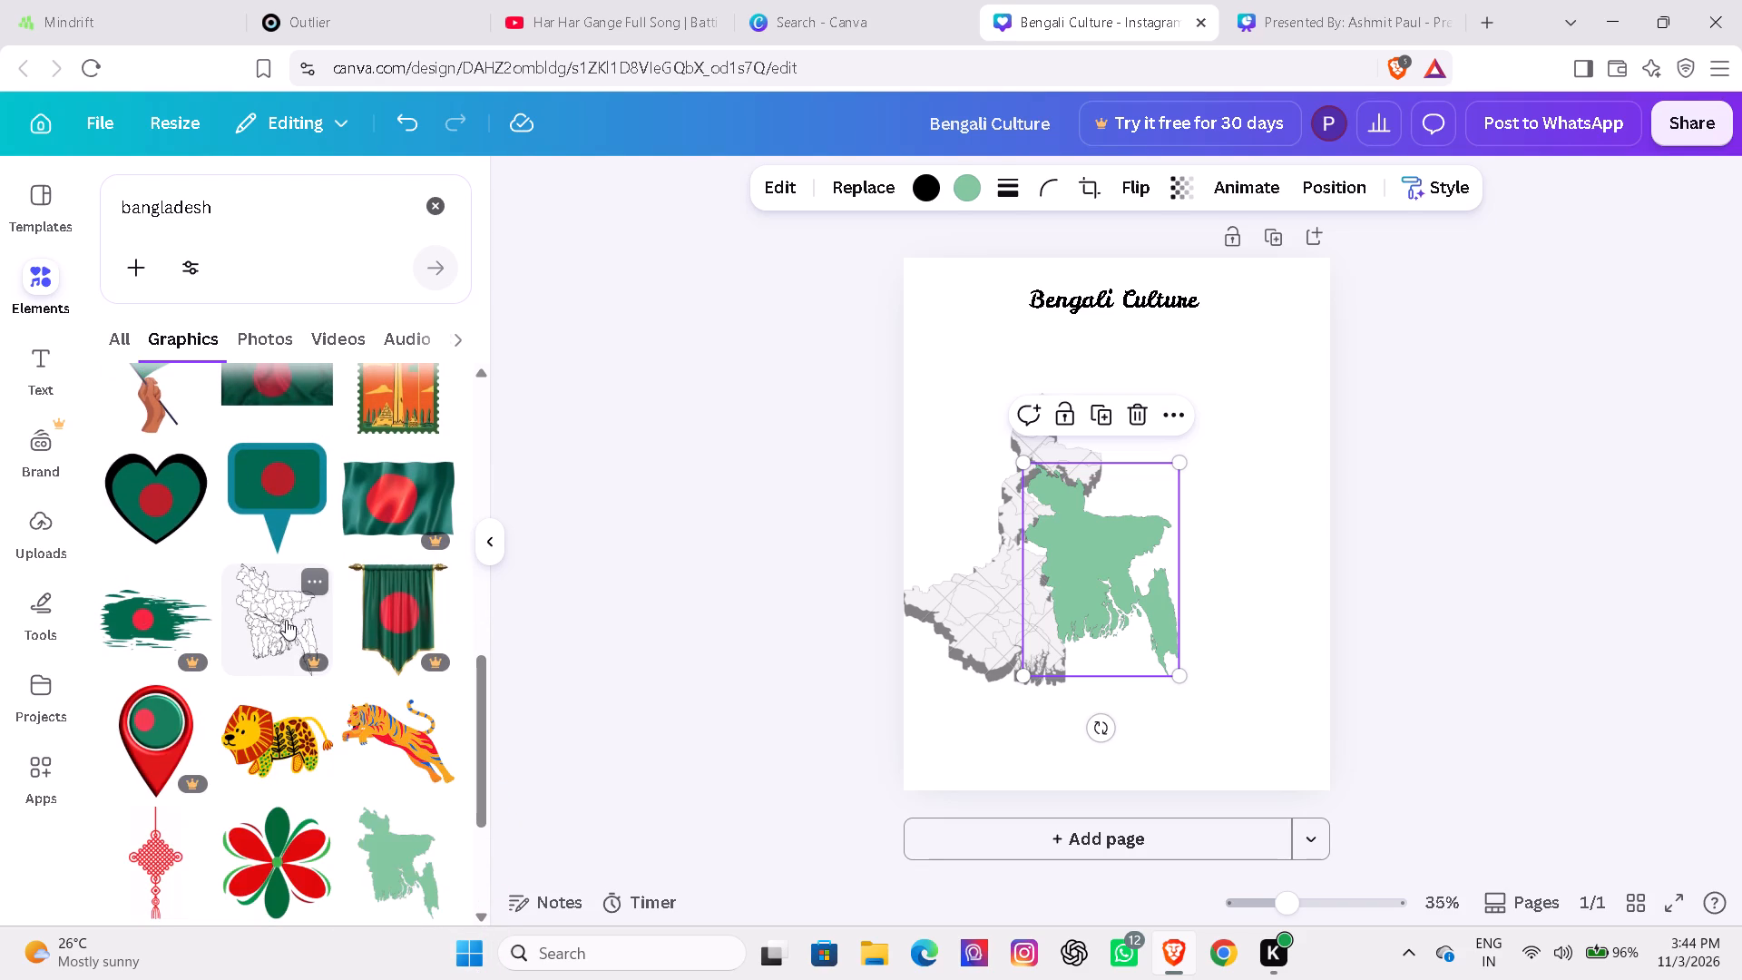
left_click_drag(1144, 528, 1264, 405)
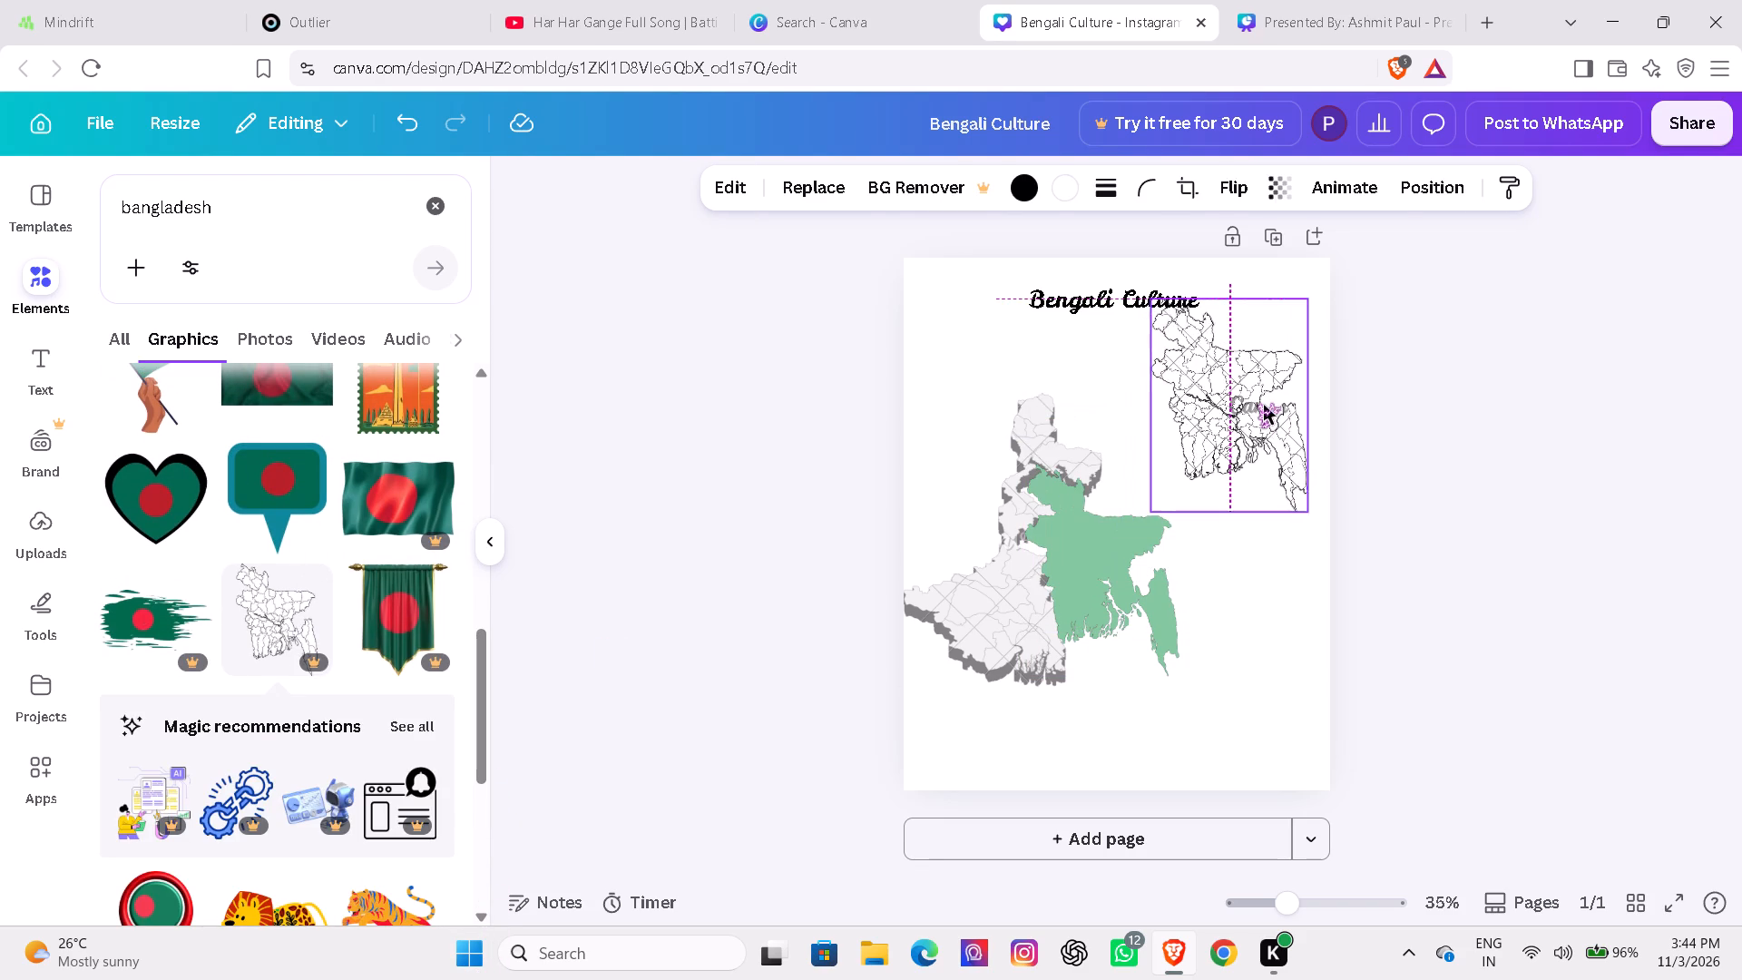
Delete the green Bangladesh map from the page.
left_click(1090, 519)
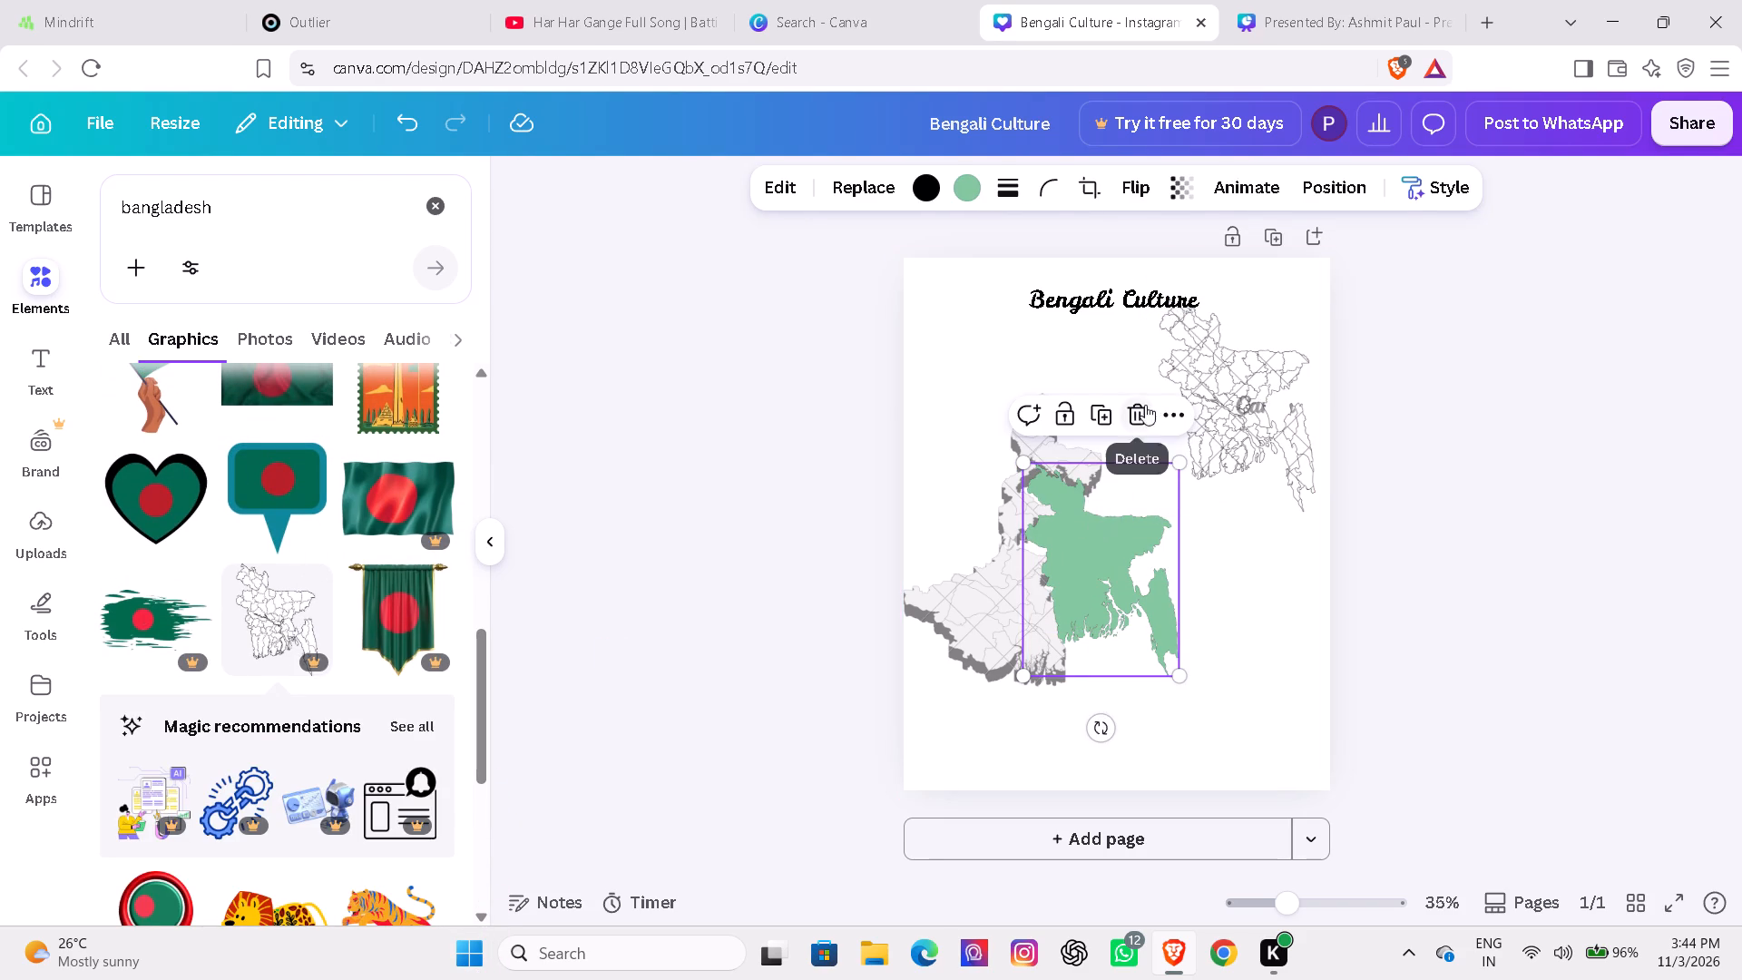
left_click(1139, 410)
Move the outline Bangladesh map against the West Bengal map's eastern side, enlarge it to match, and nudge it into alignment.
left_click_drag(1226, 414, 1099, 577)
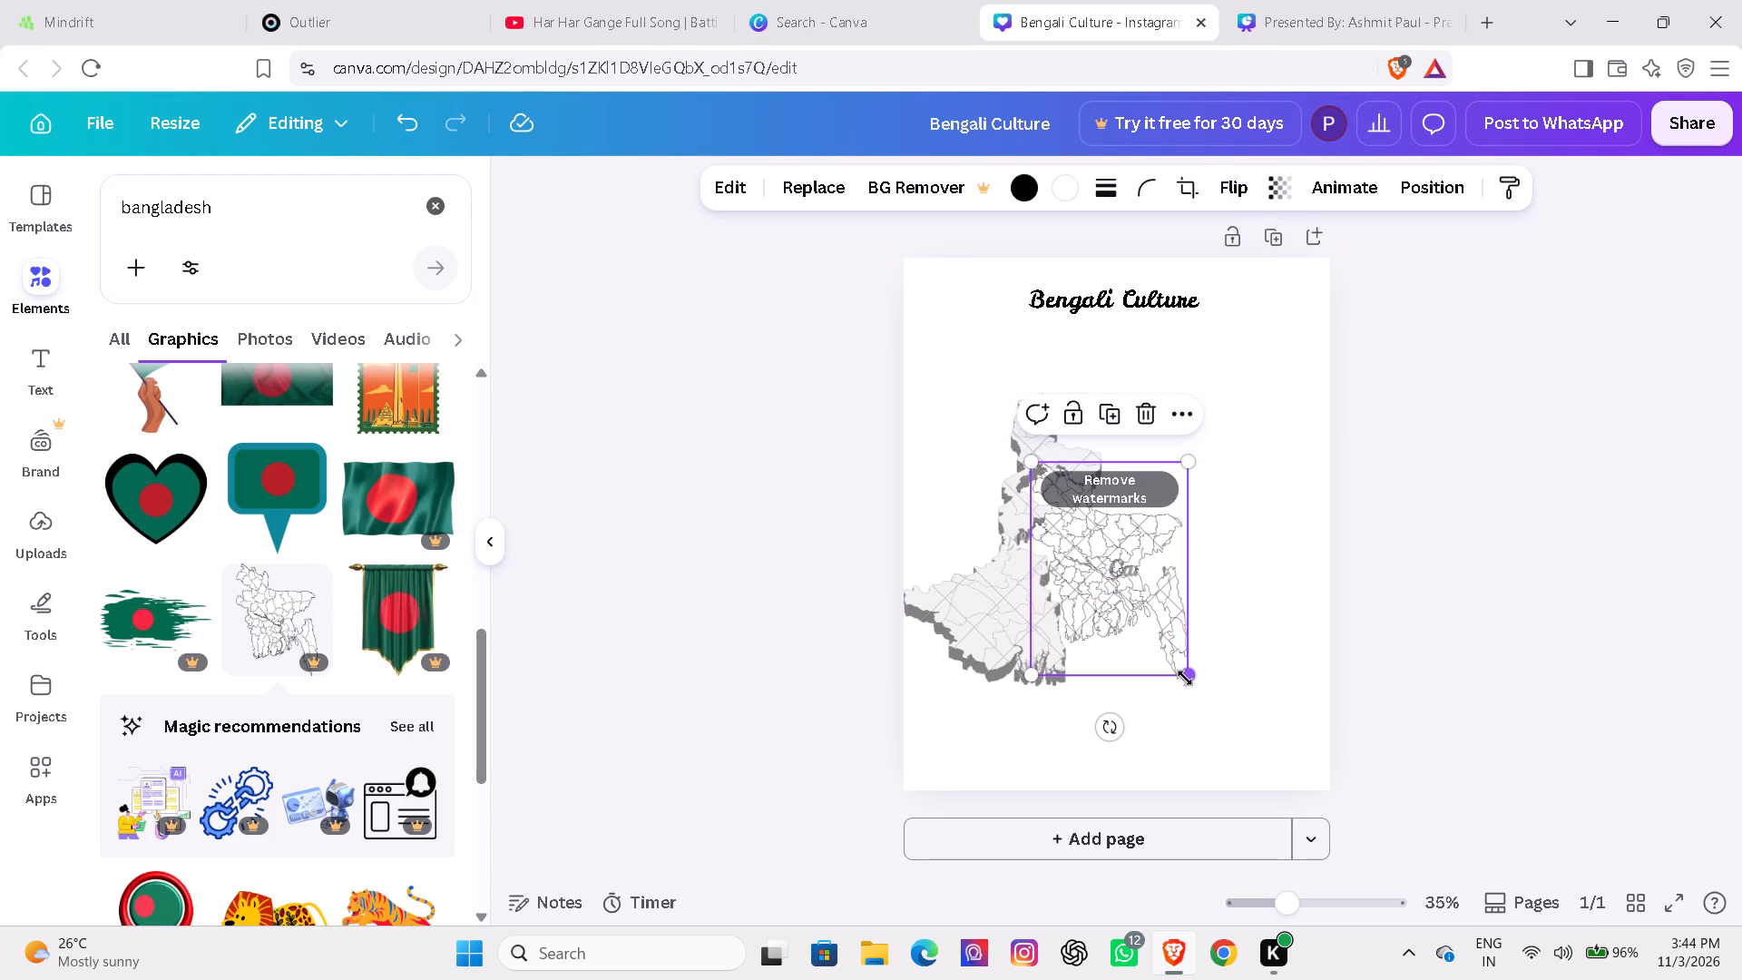
left_click_drag(1185, 678, 1218, 725)
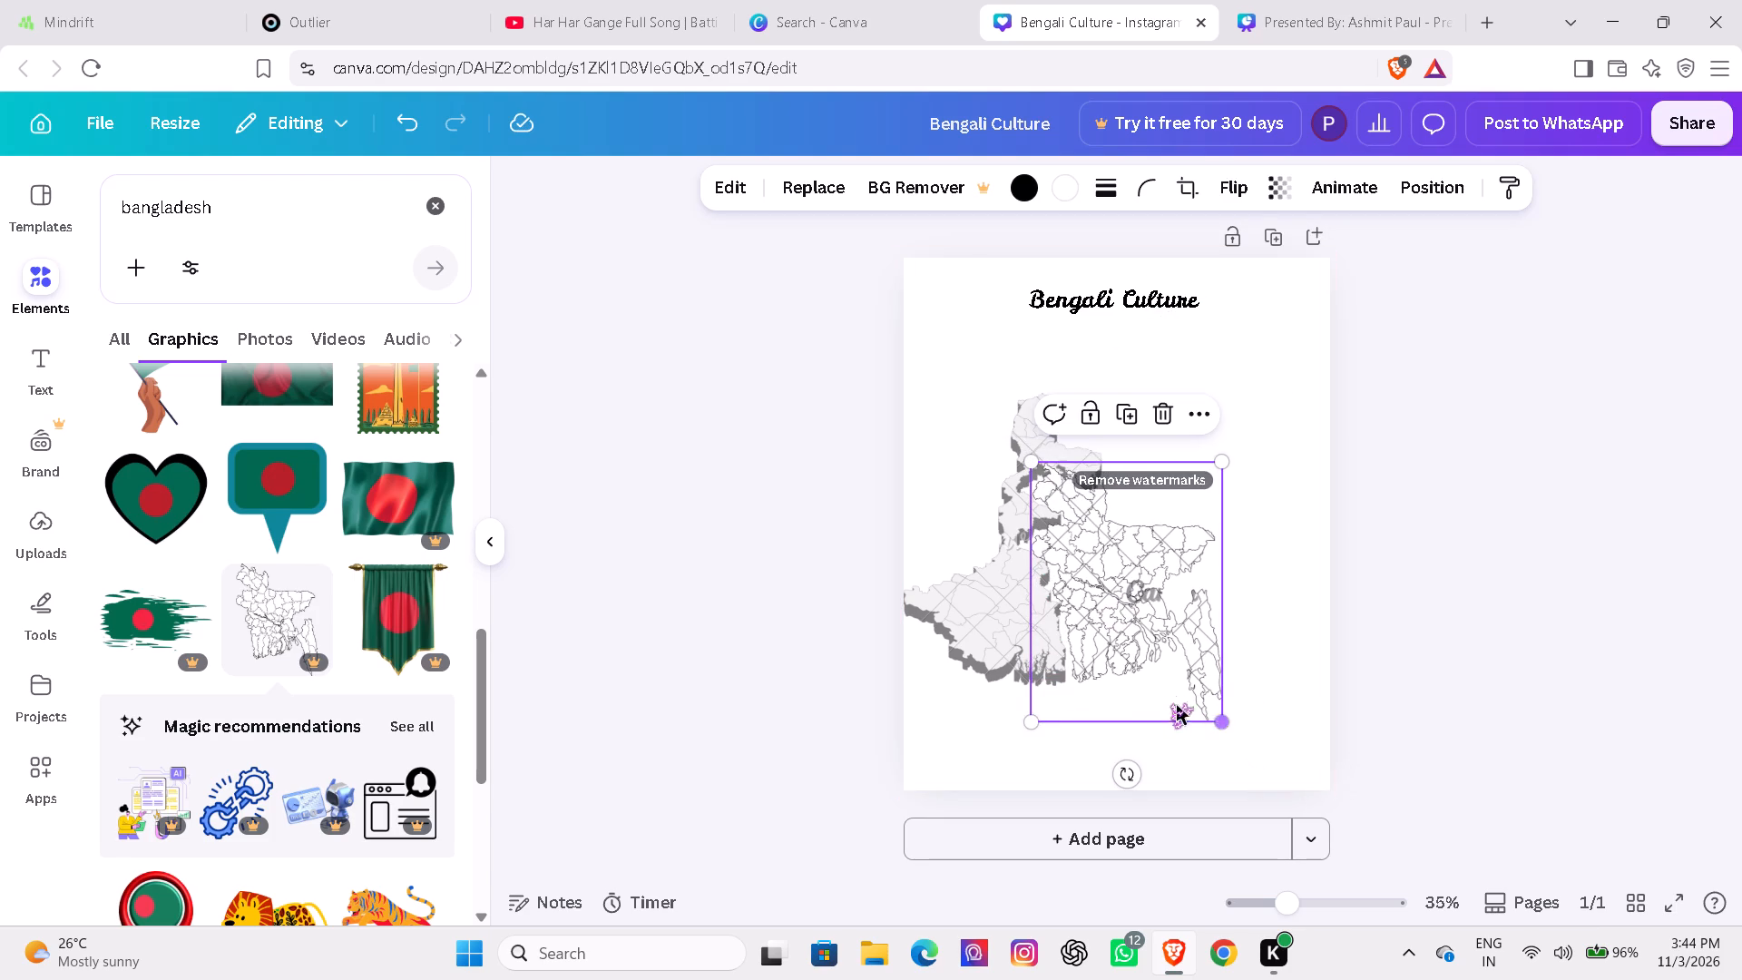
left_click_drag(1130, 664, 1121, 655)
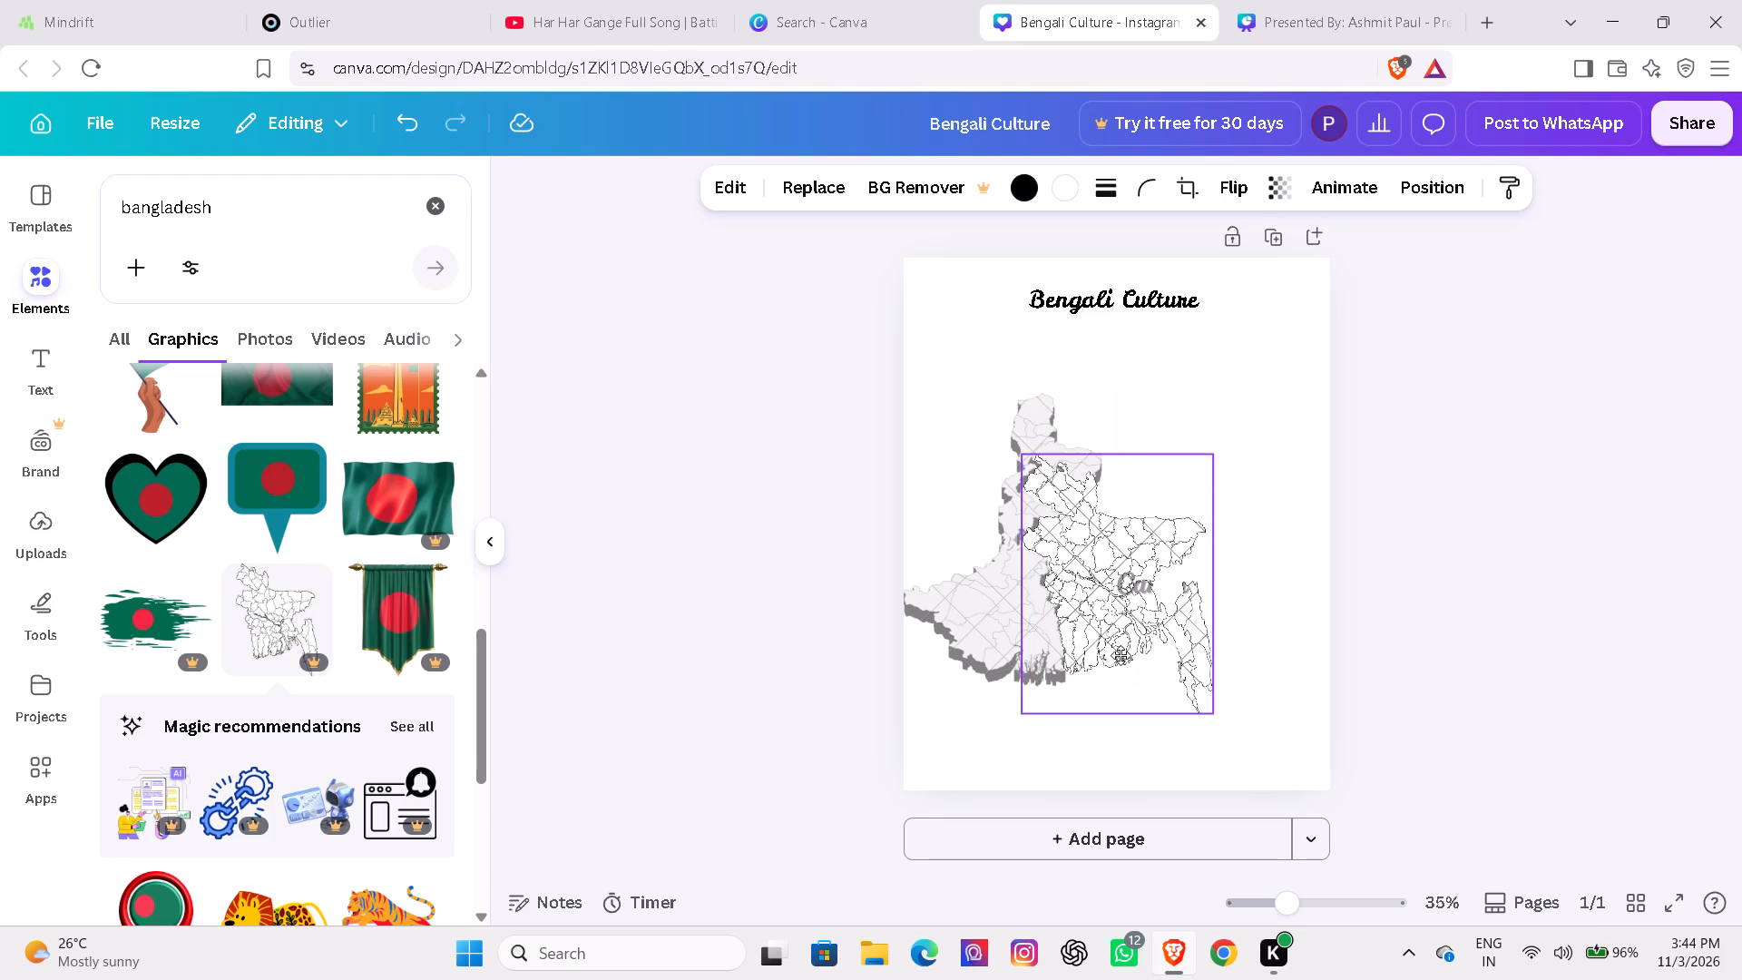
left_click_drag(1121, 655, 1121, 656)
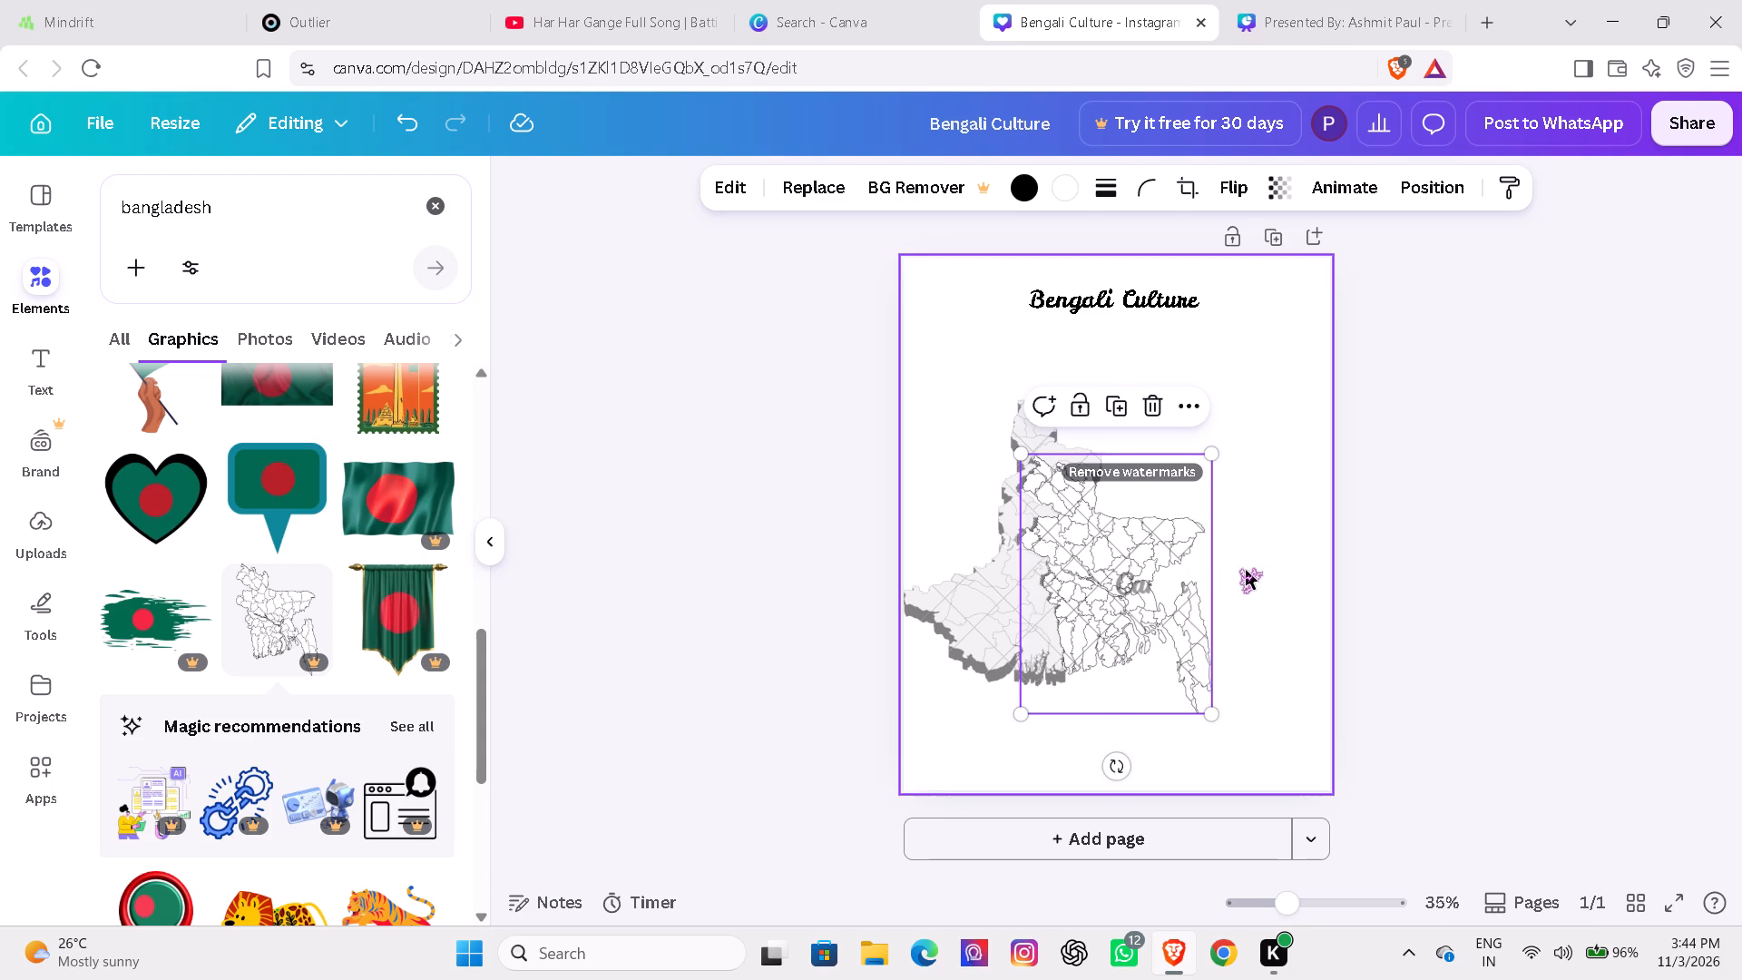
left_click(1247, 570)
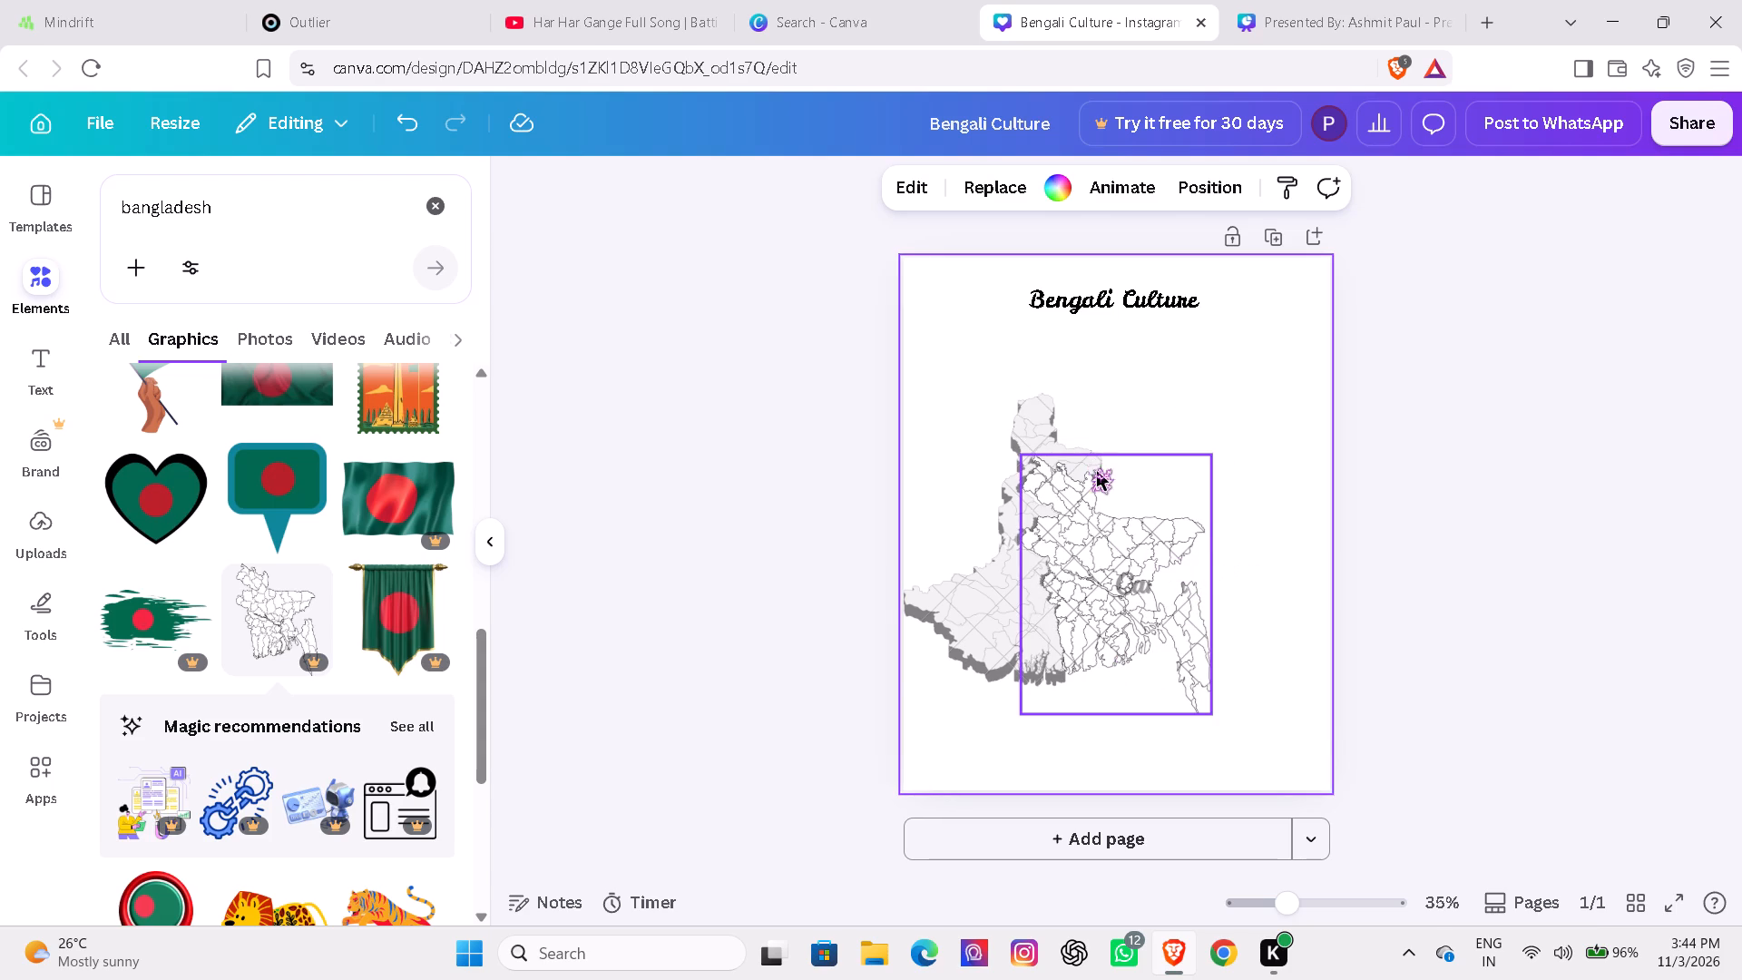
Search the graphics for "assam".
left_click(234, 209)
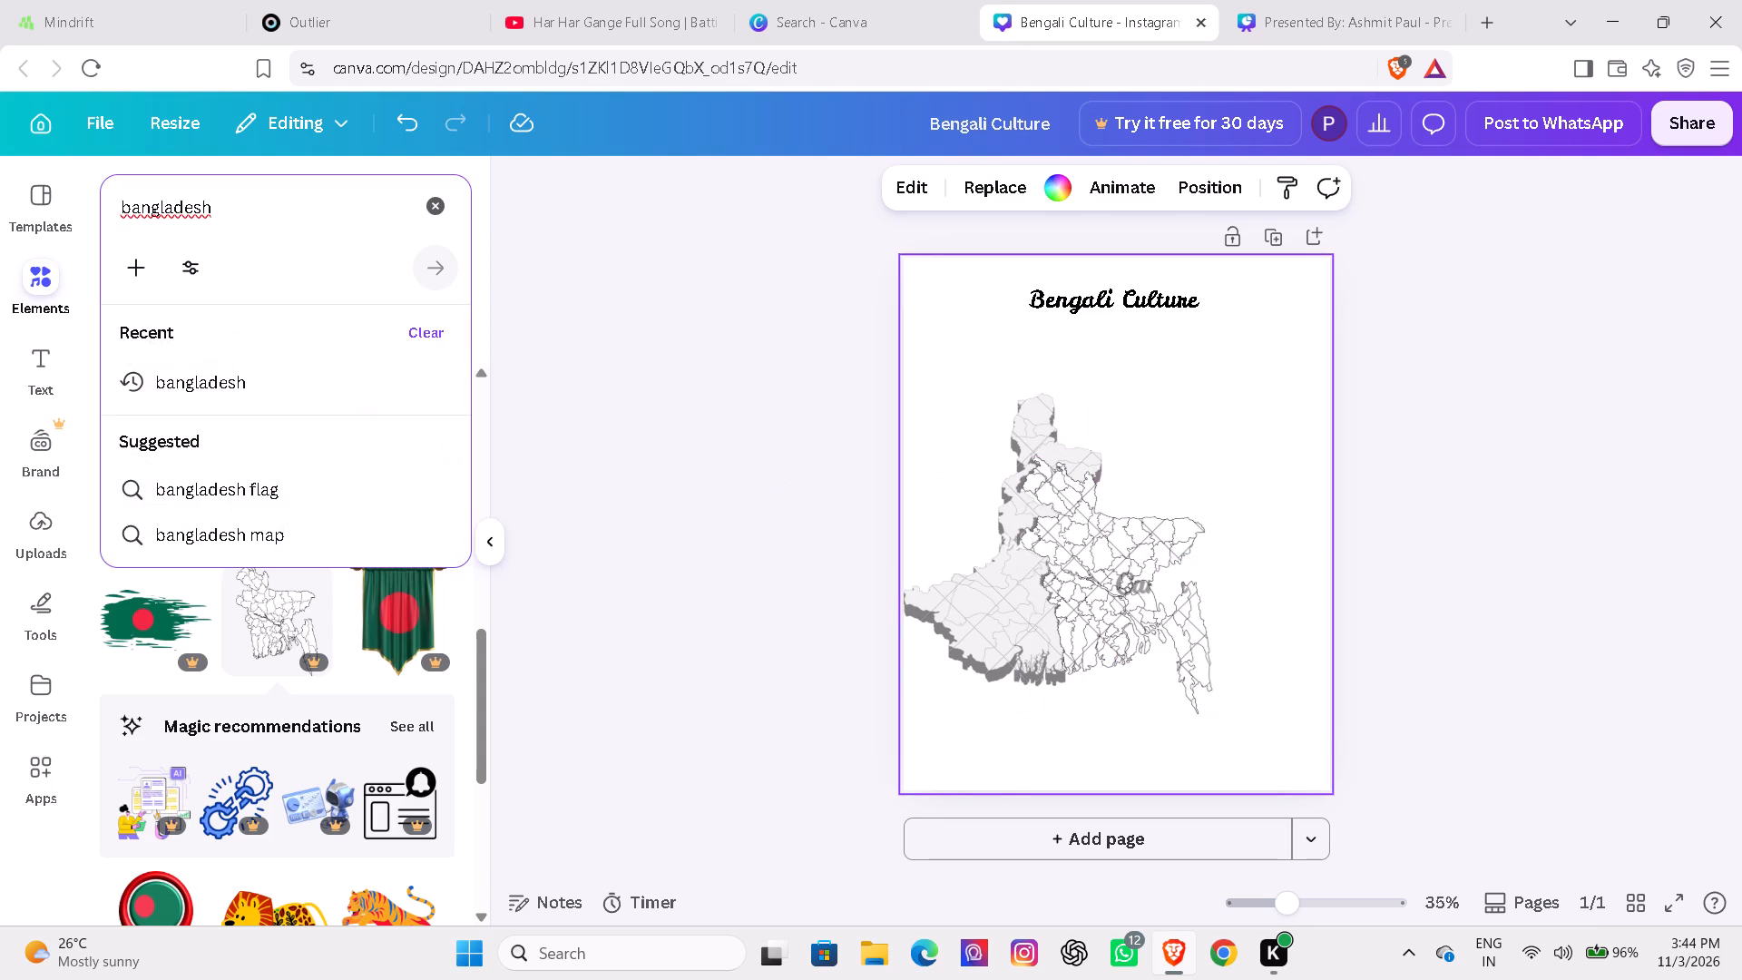
key("BackSpace")
key("BackSpace")
key("BackSpace")
key("BackSpace")
key("BackSpace")
key("BackSpace")
key("BackSpace")
key("BackSpace")
key("BackSpace")
key("BackSpace")
key("BackSpace")
key("BackSpace")
key("BackSpace")
key("BackSpace")
key("BackSpace")
key("BackSpace")
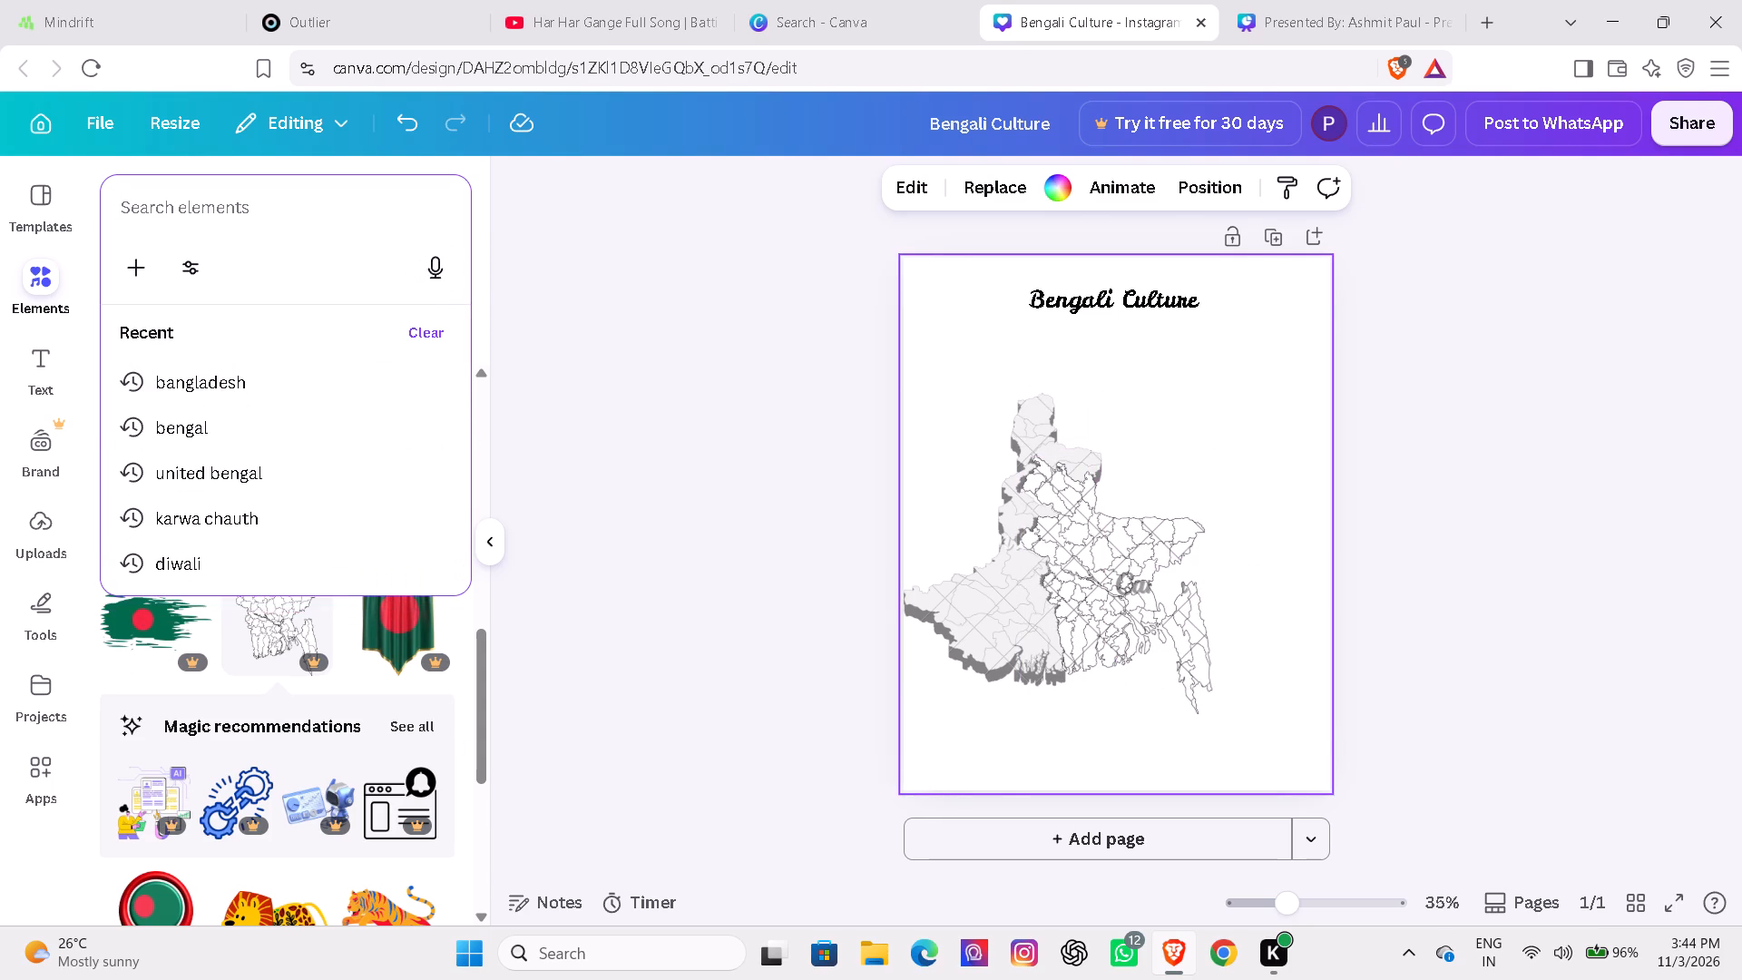
type("assa")
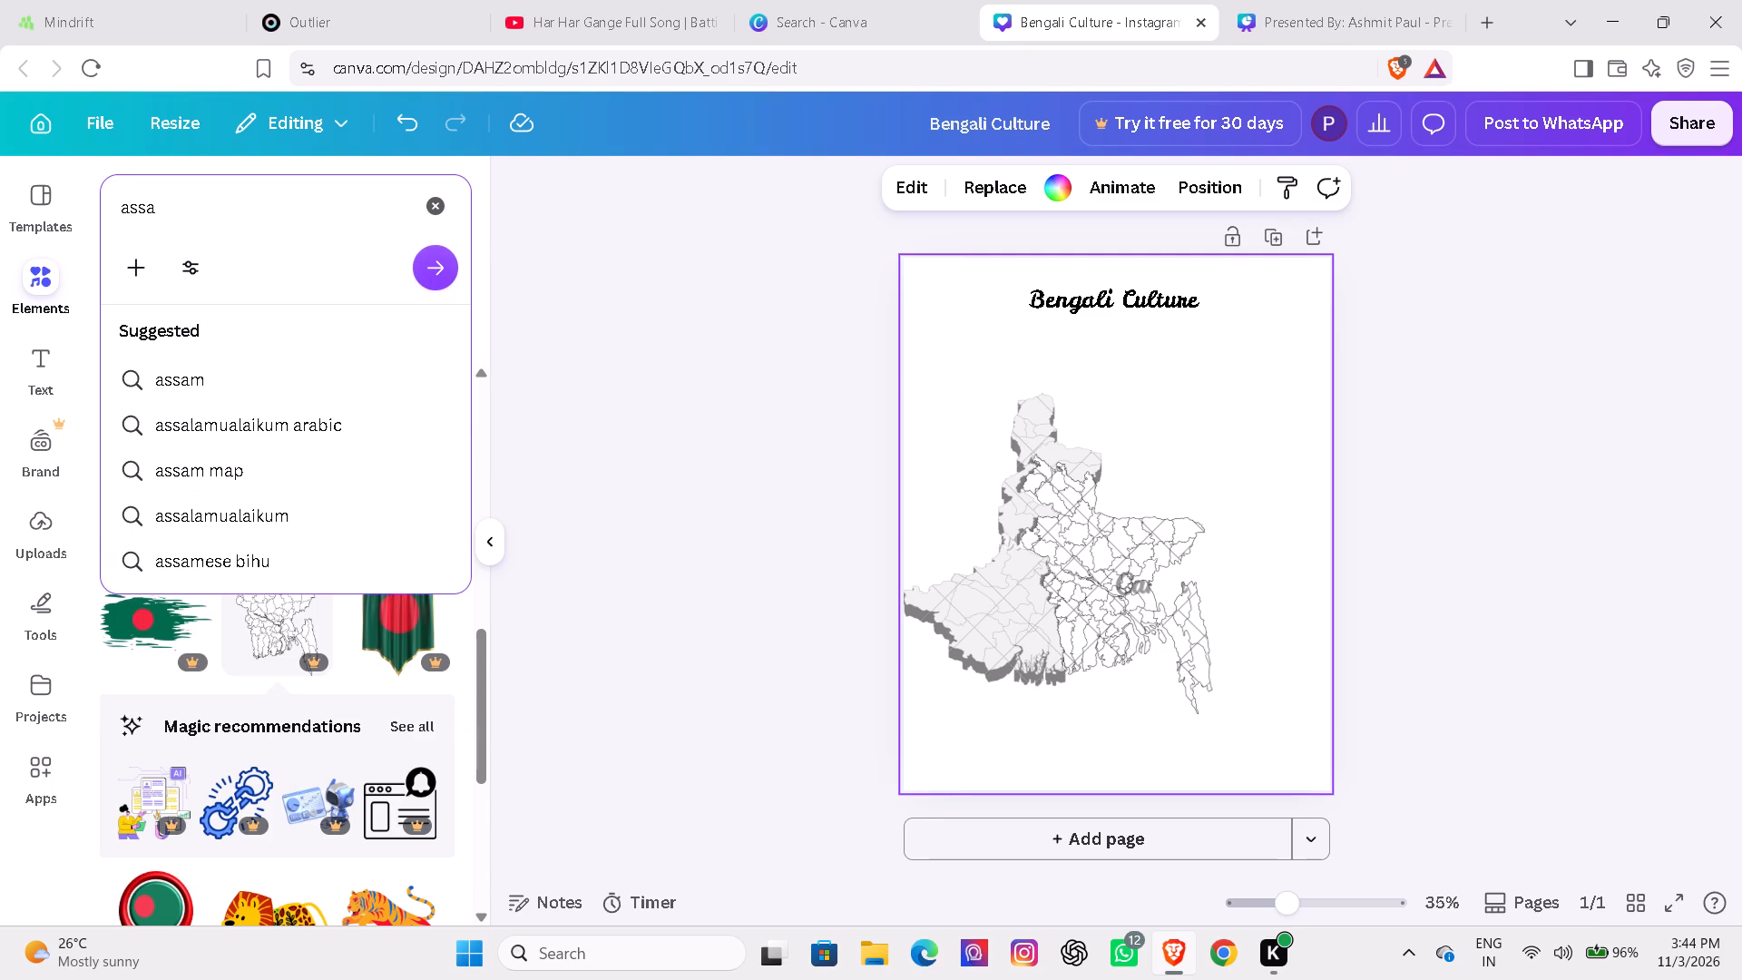
key("m")
key("Return")
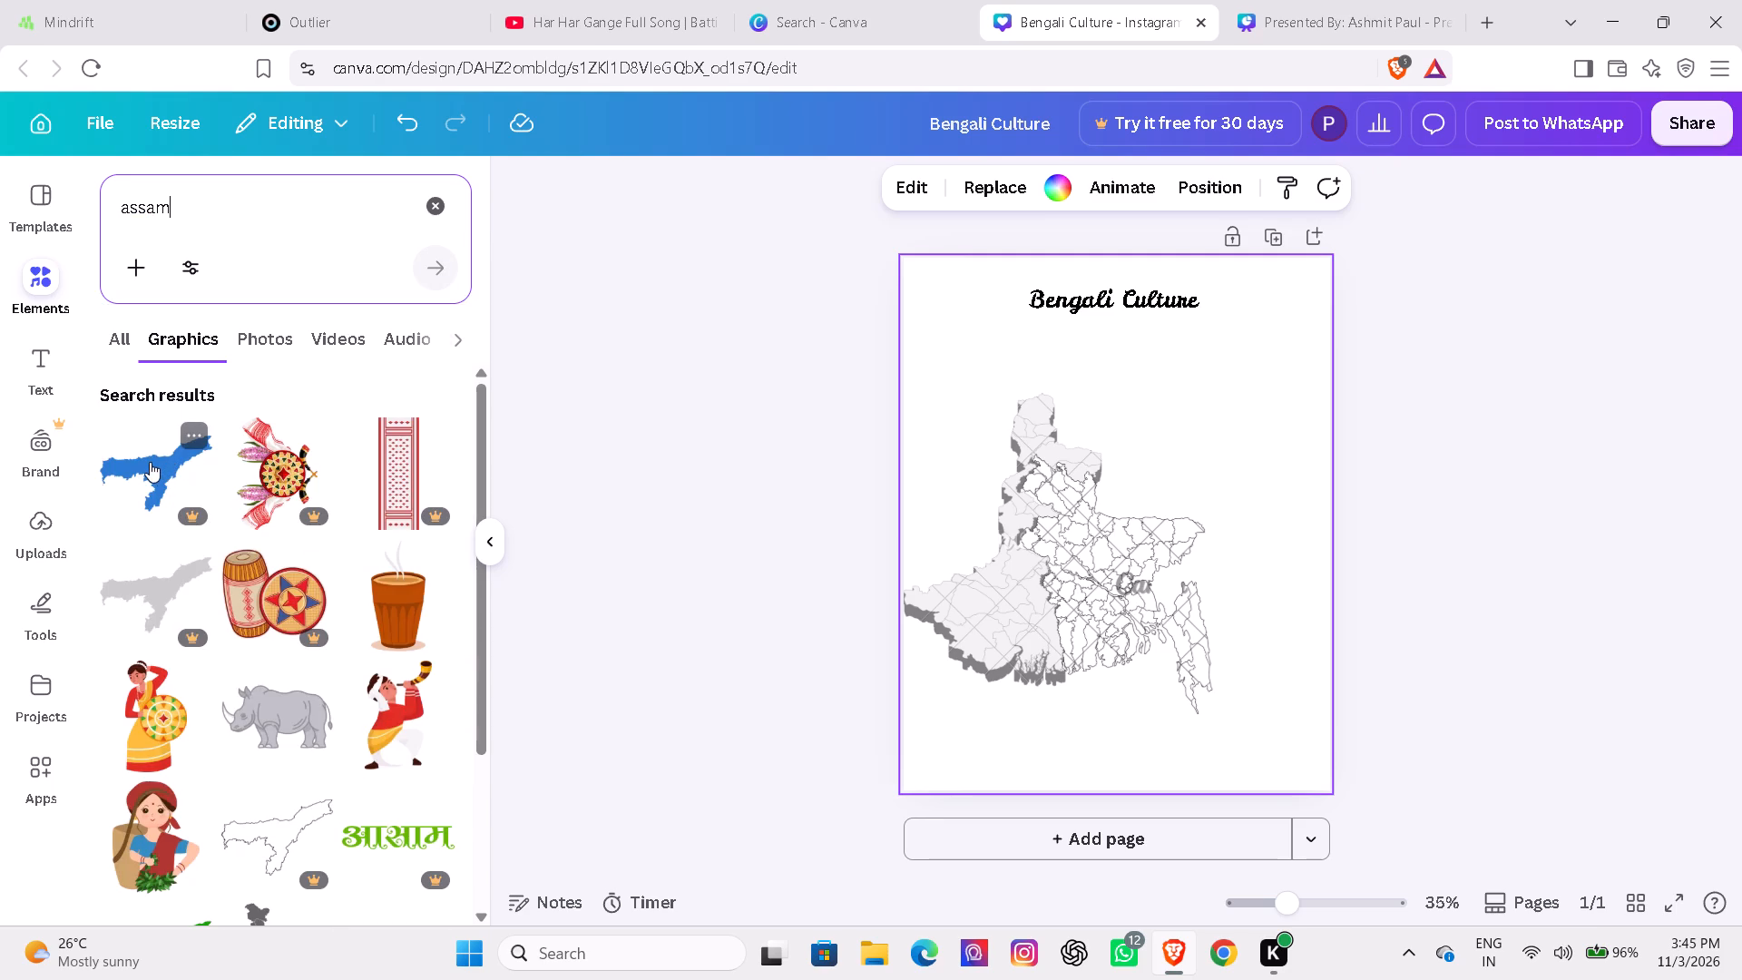
Add the plain grey Assam map, place it above the Bangladesh map beside northern West Bengal, and enlarge it.
left_click(142, 580)
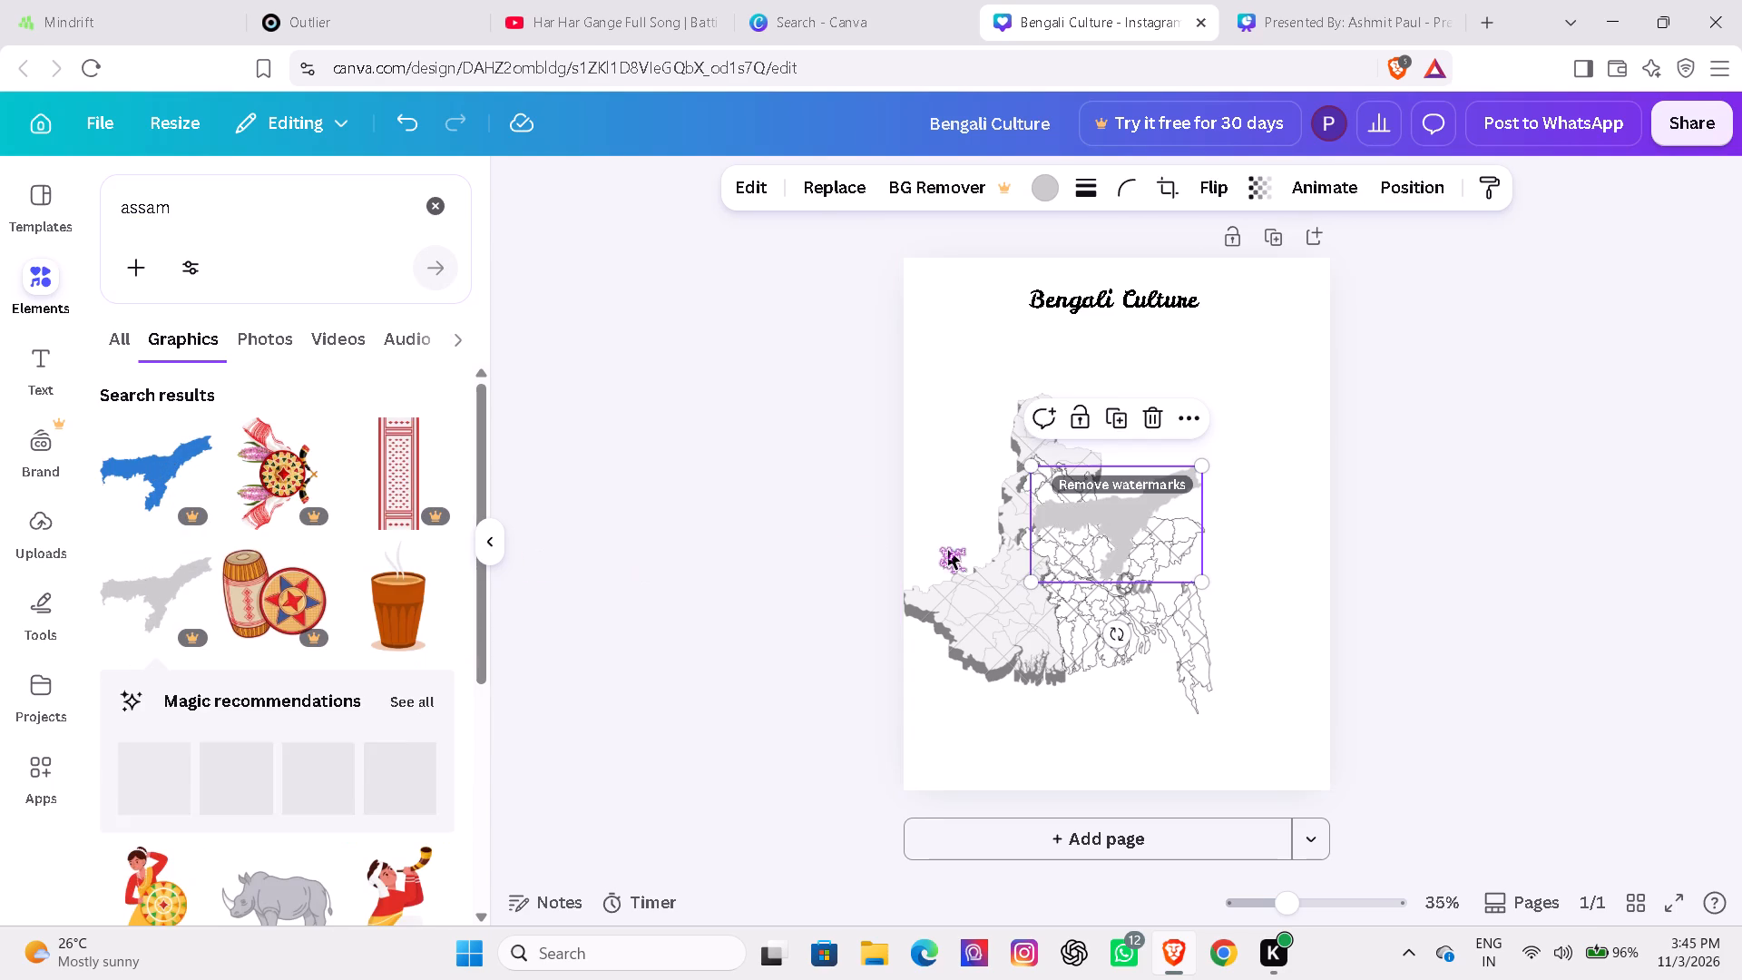
left_click_drag(1083, 527, 1113, 410)
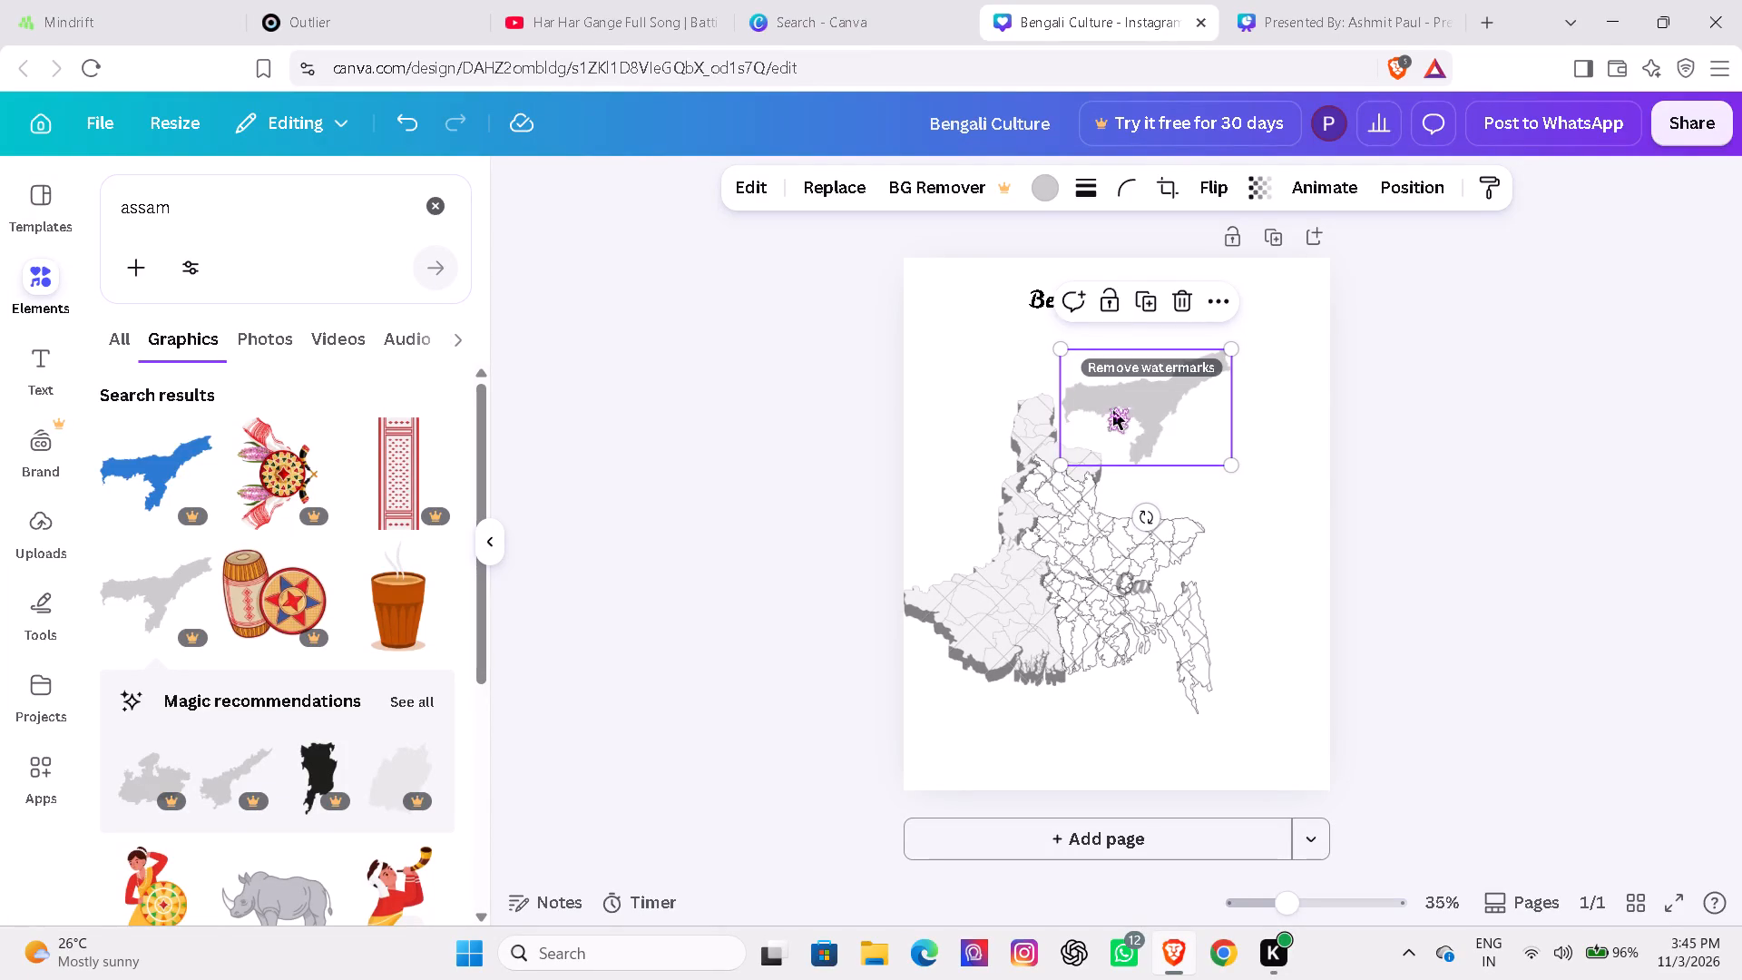
left_click_drag(1126, 401, 1152, 446)
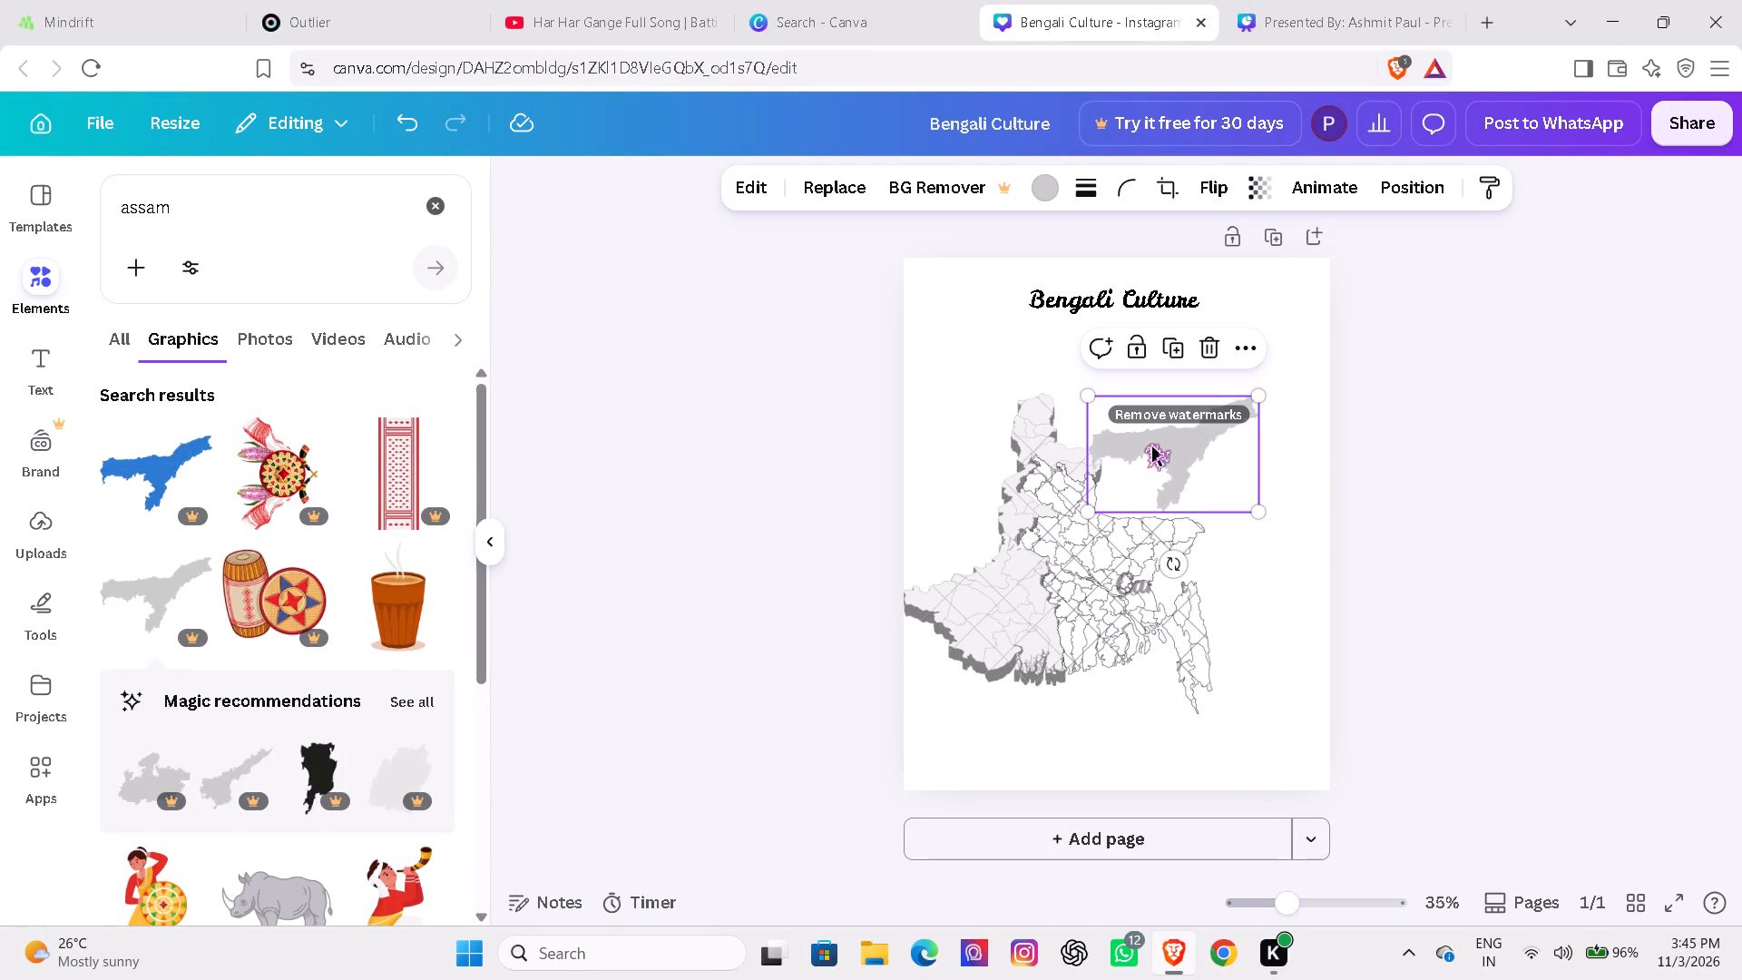
left_click_drag(1257, 511, 1292, 573)
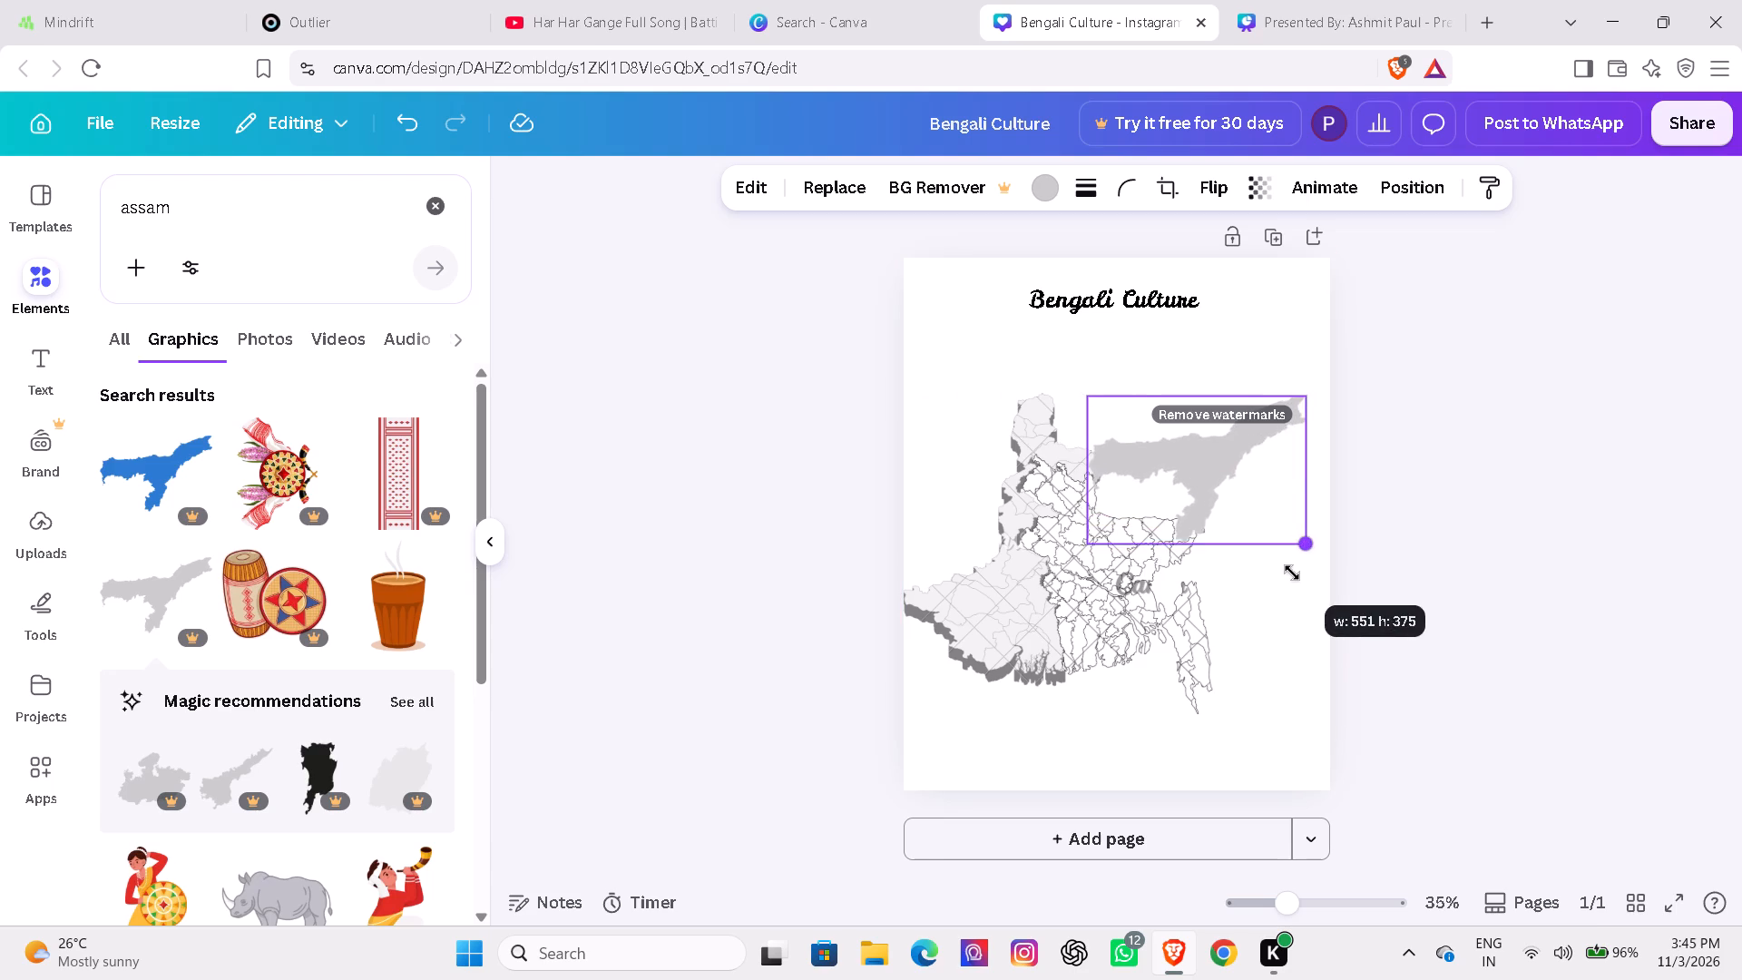
left_click_drag(1292, 573, 1293, 575)
left_click(1293, 575)
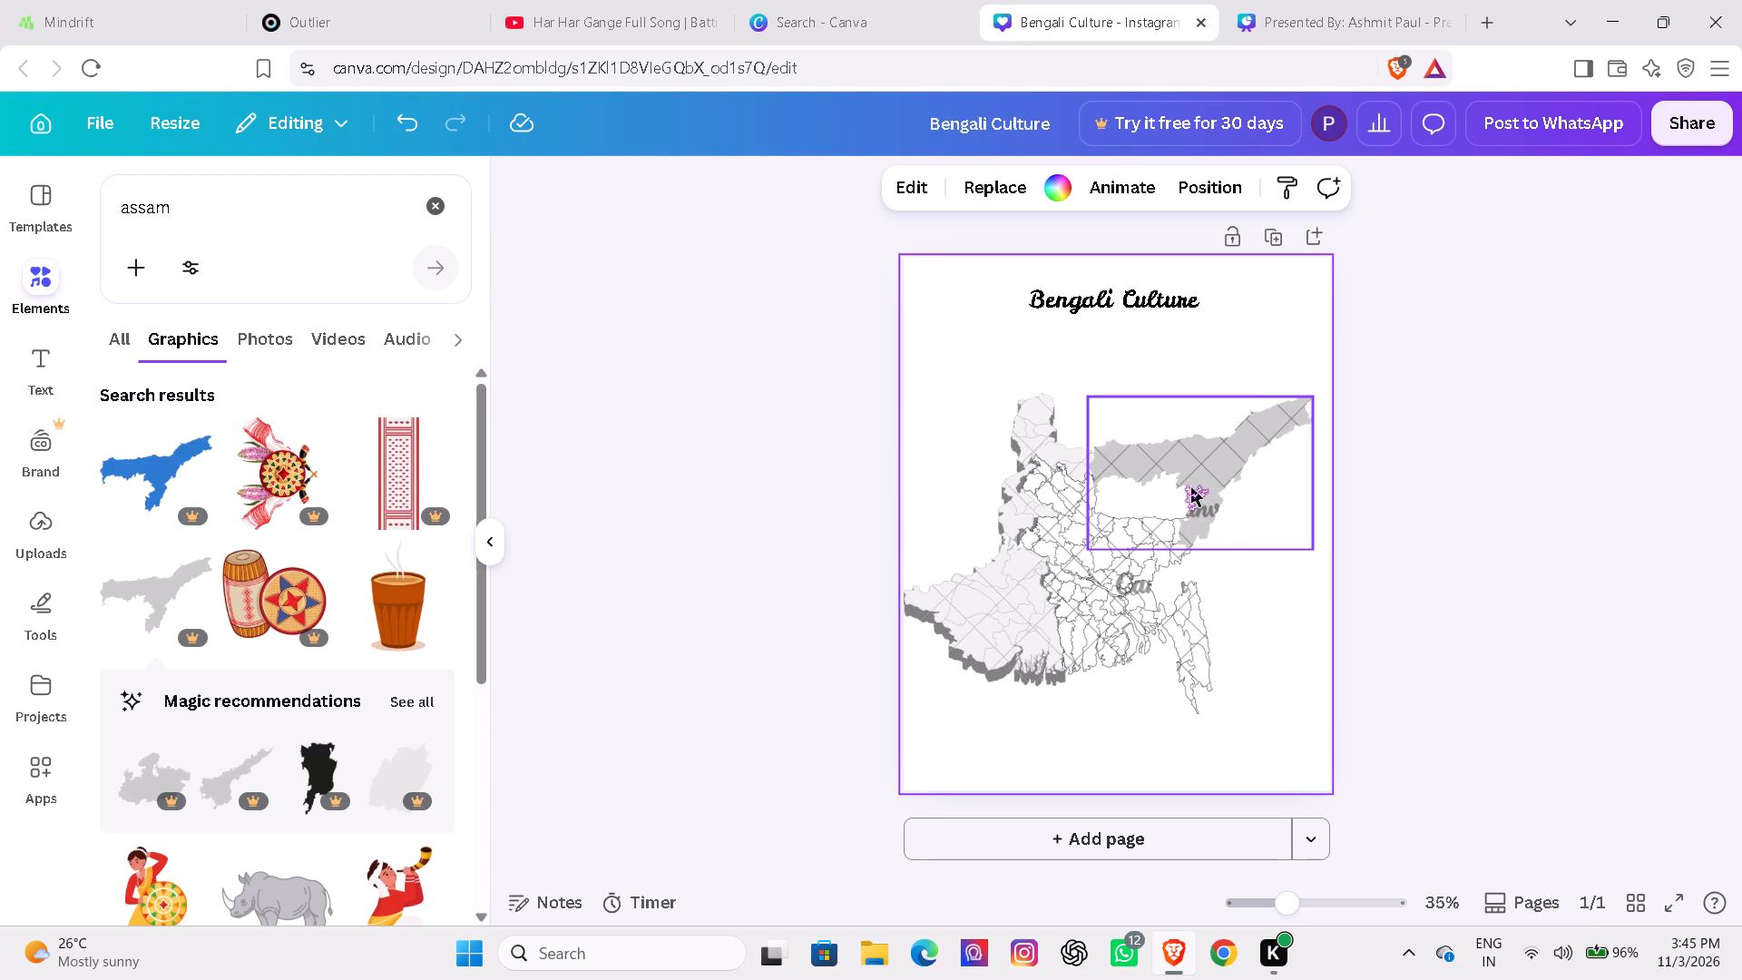
Enlarge the Assam map until it extends slightly past the page edge, and nudge it against northern West Bengal.
left_click(1298, 529)
left_click_drag(1311, 548, 1292, 646)
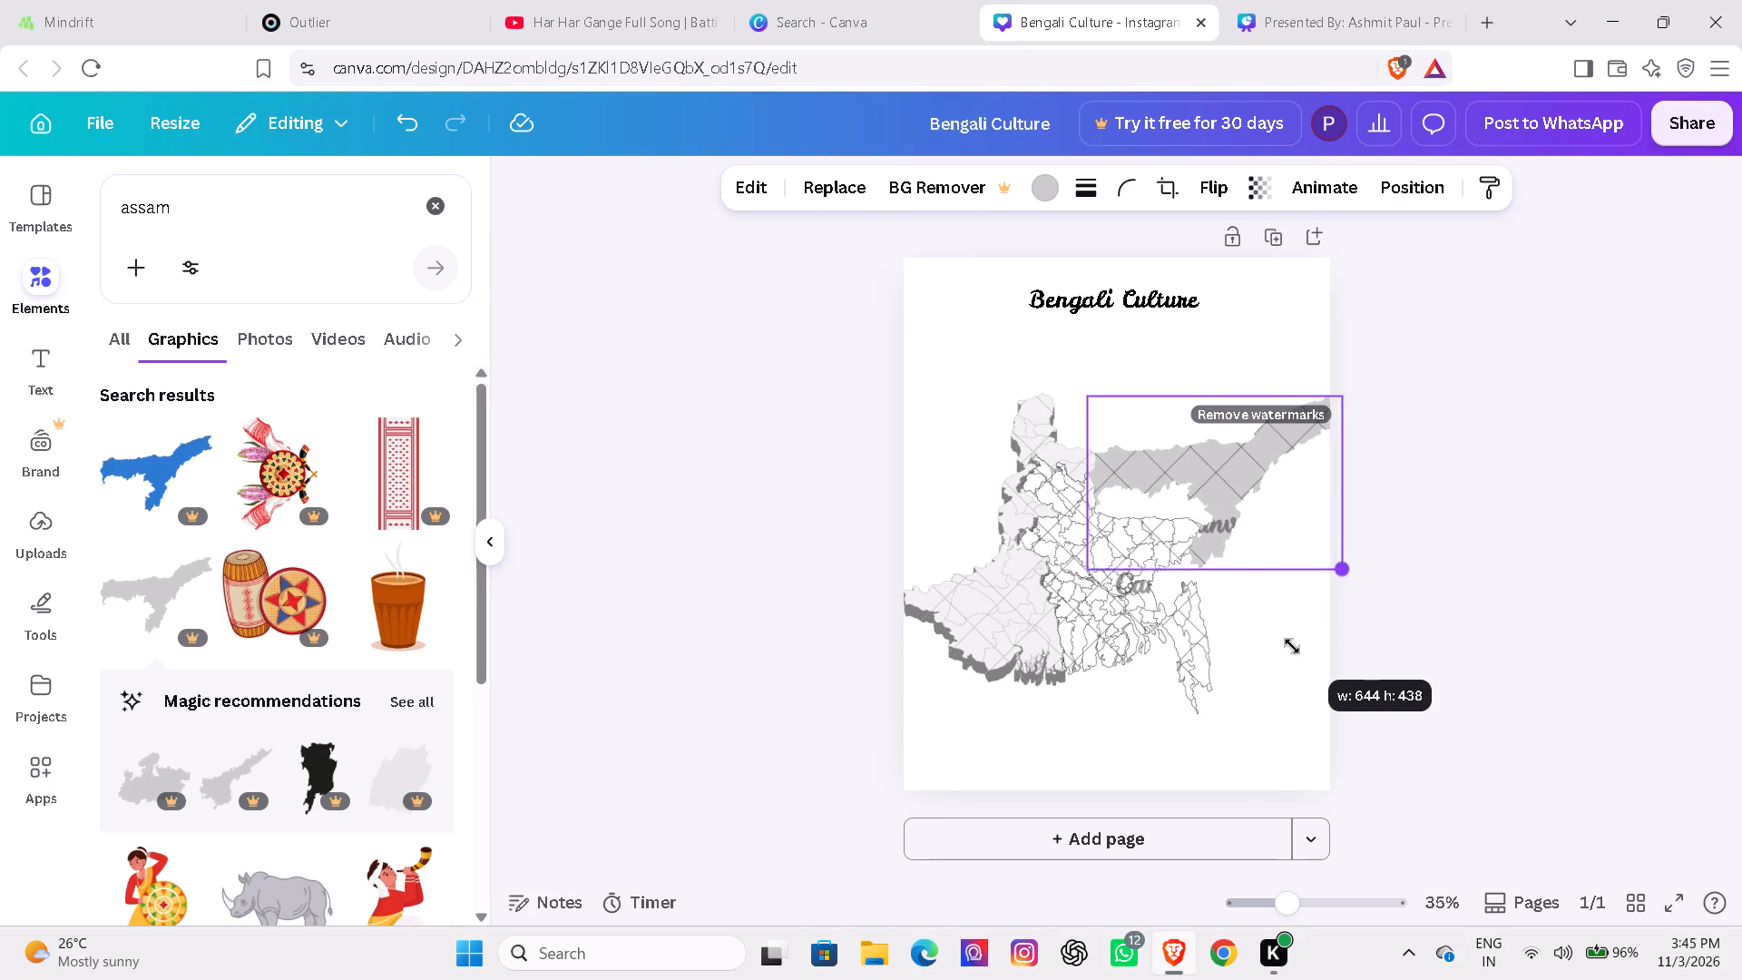
left_click_drag(1292, 646, 1377, 729)
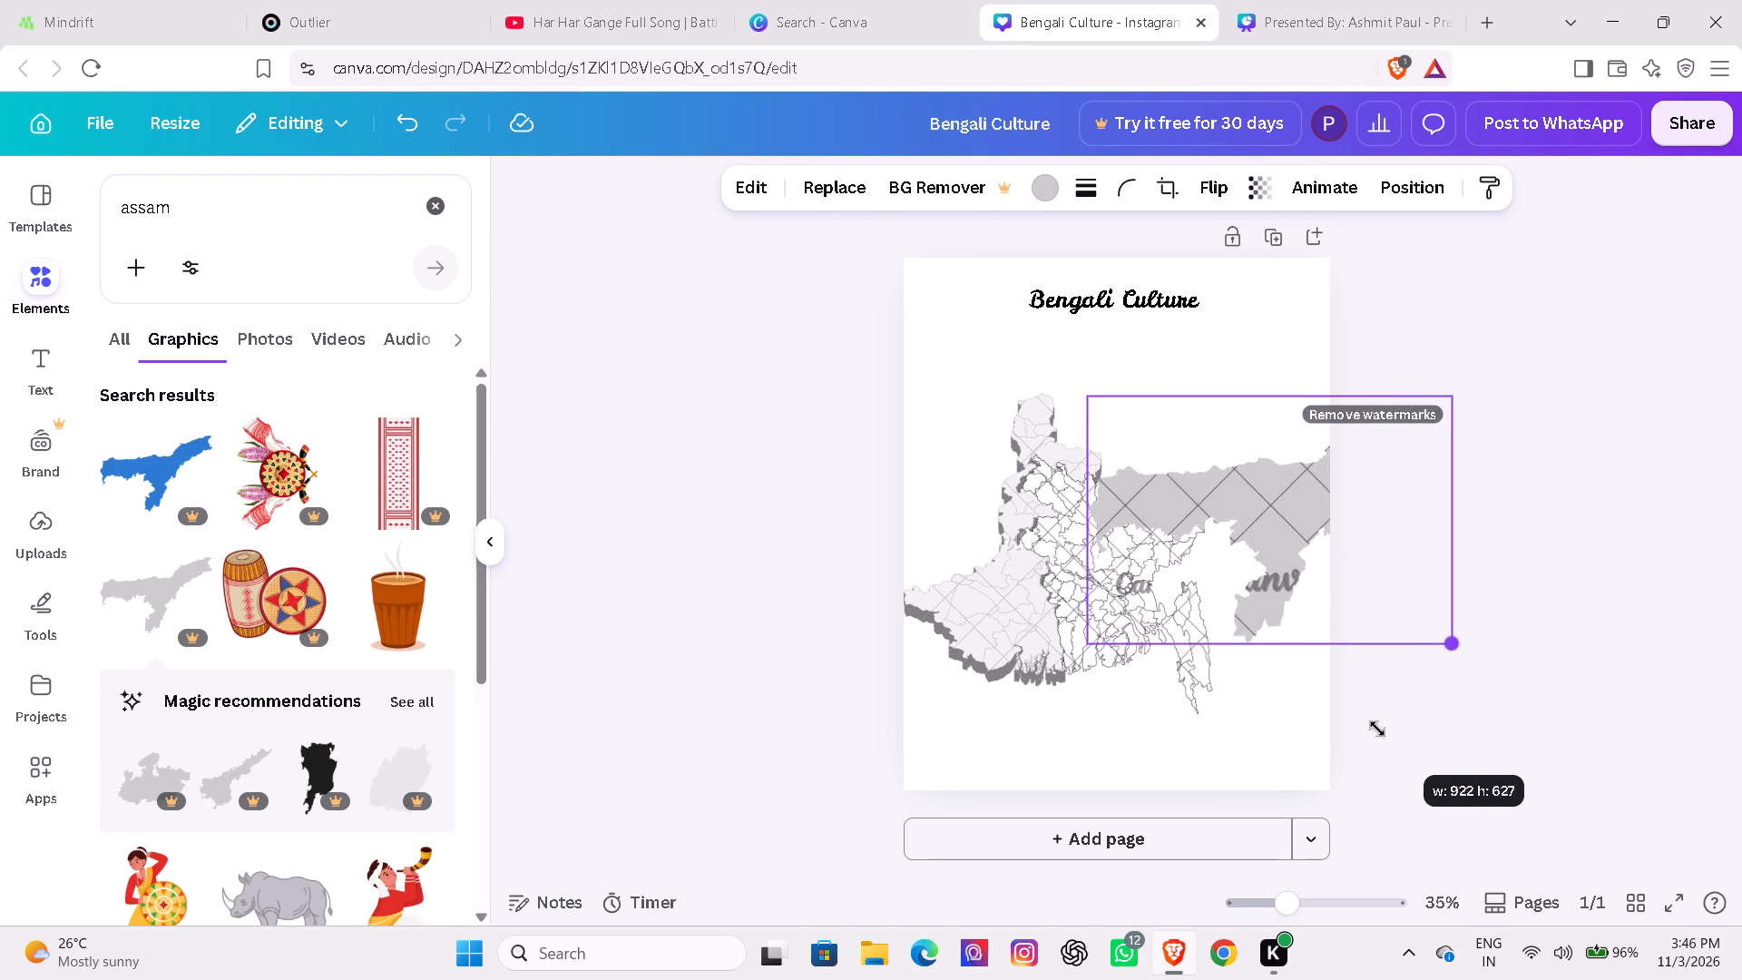
left_click_drag(1377, 729, 1320, 688)
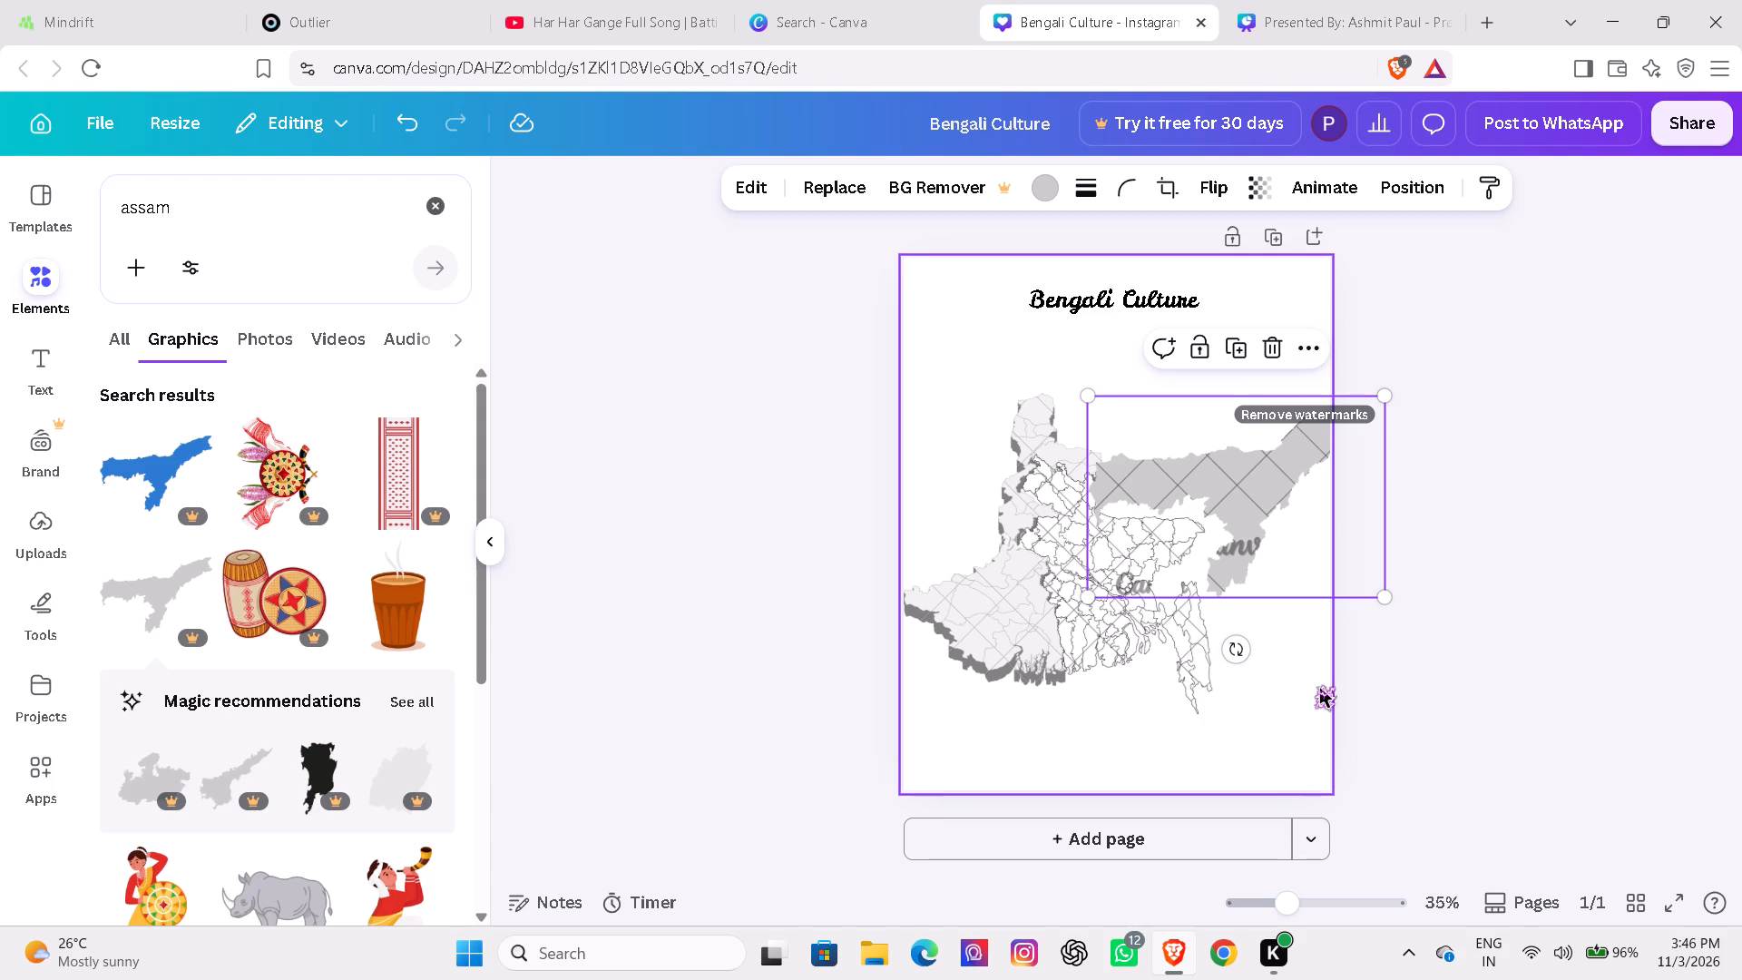
left_click(1235, 490)
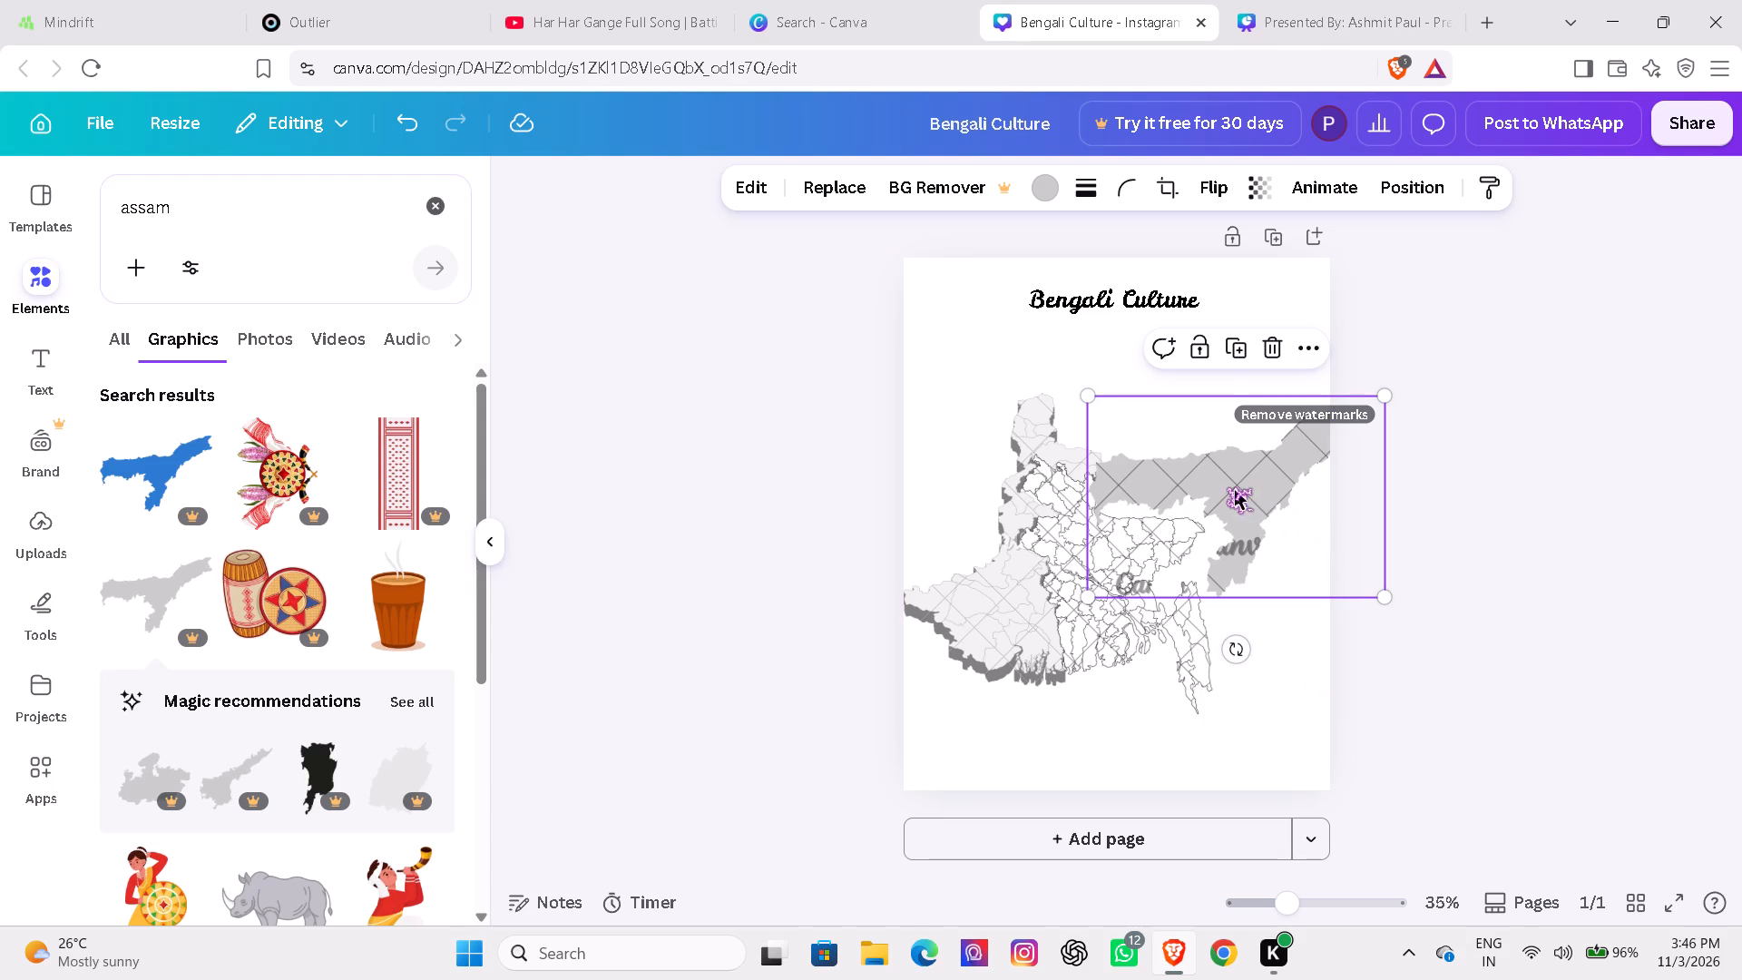
left_click(1260, 522)
left_click_drag(1382, 593, 1343, 563)
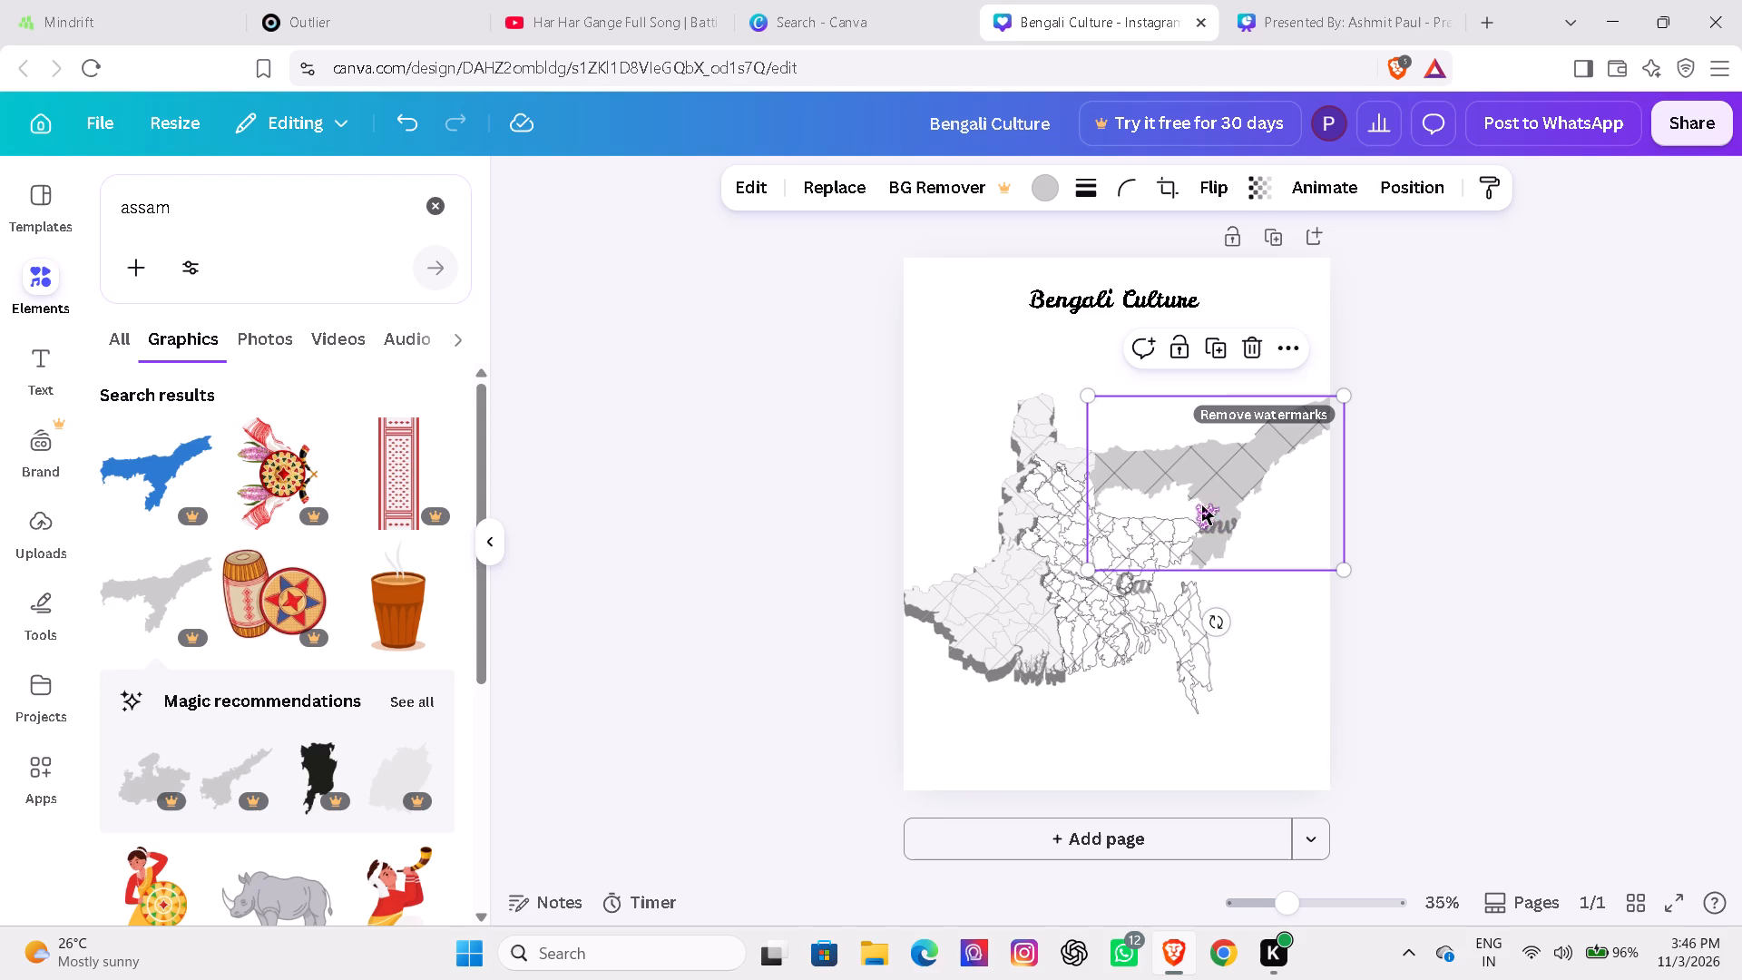
left_click(1340, 558)
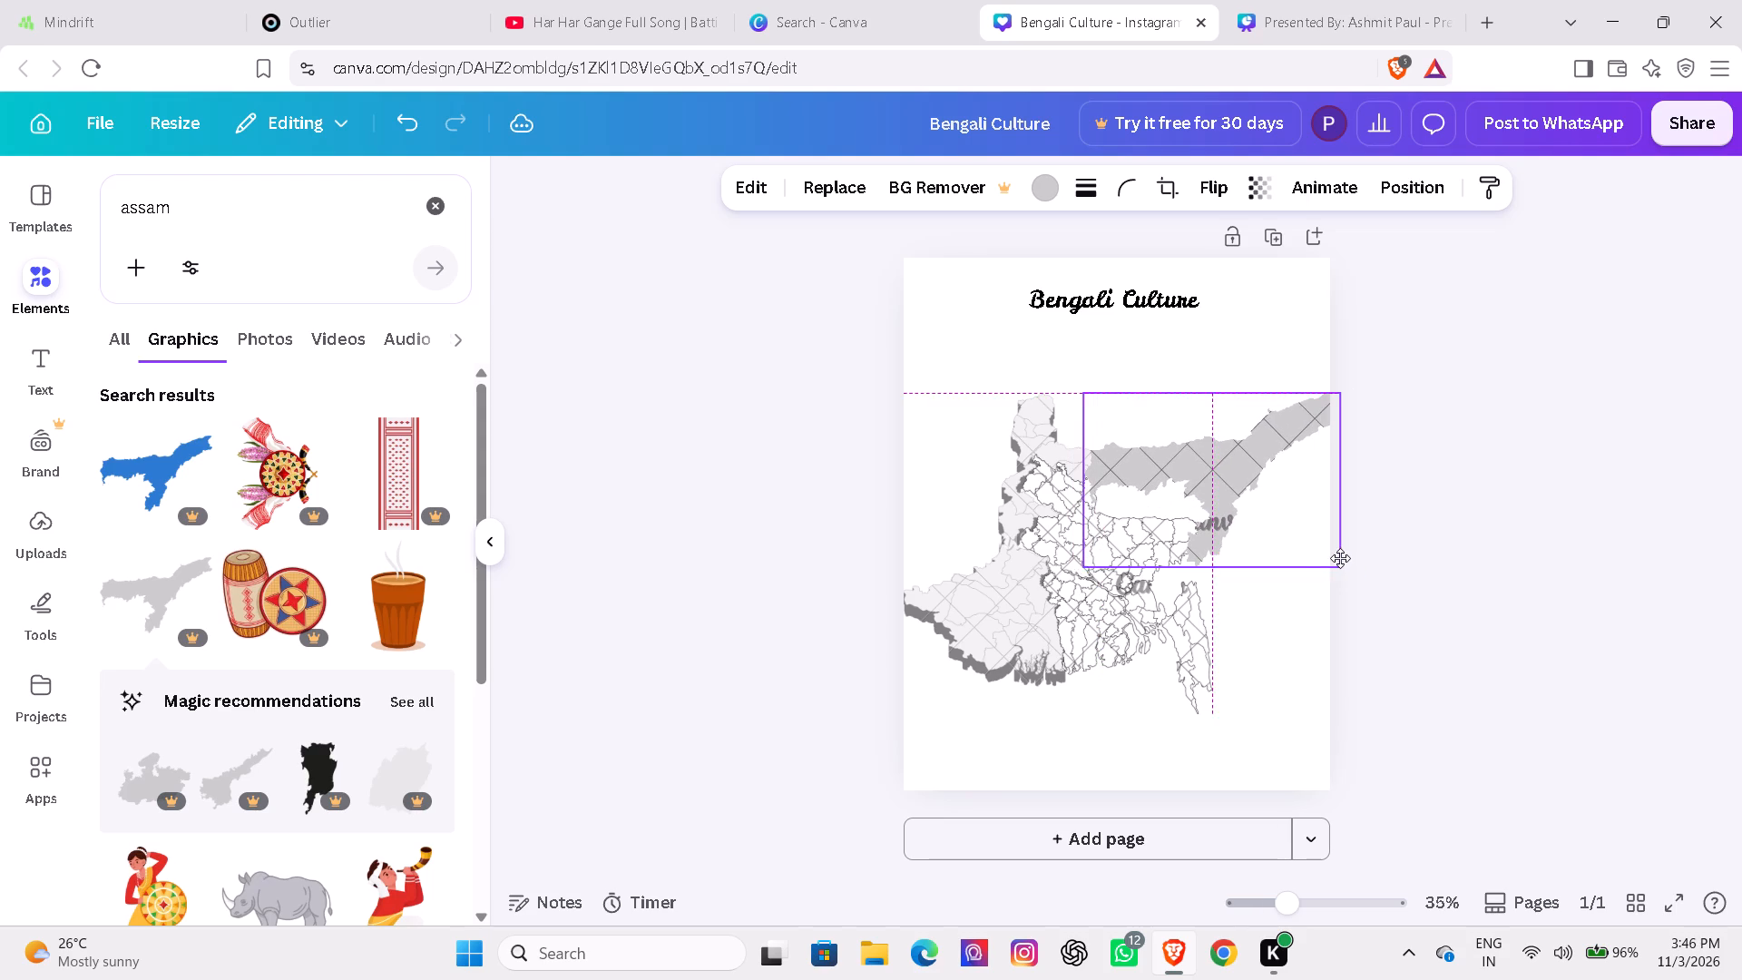
right_click_drag(1344, 562, 1326, 542)
left_click(1267, 640)
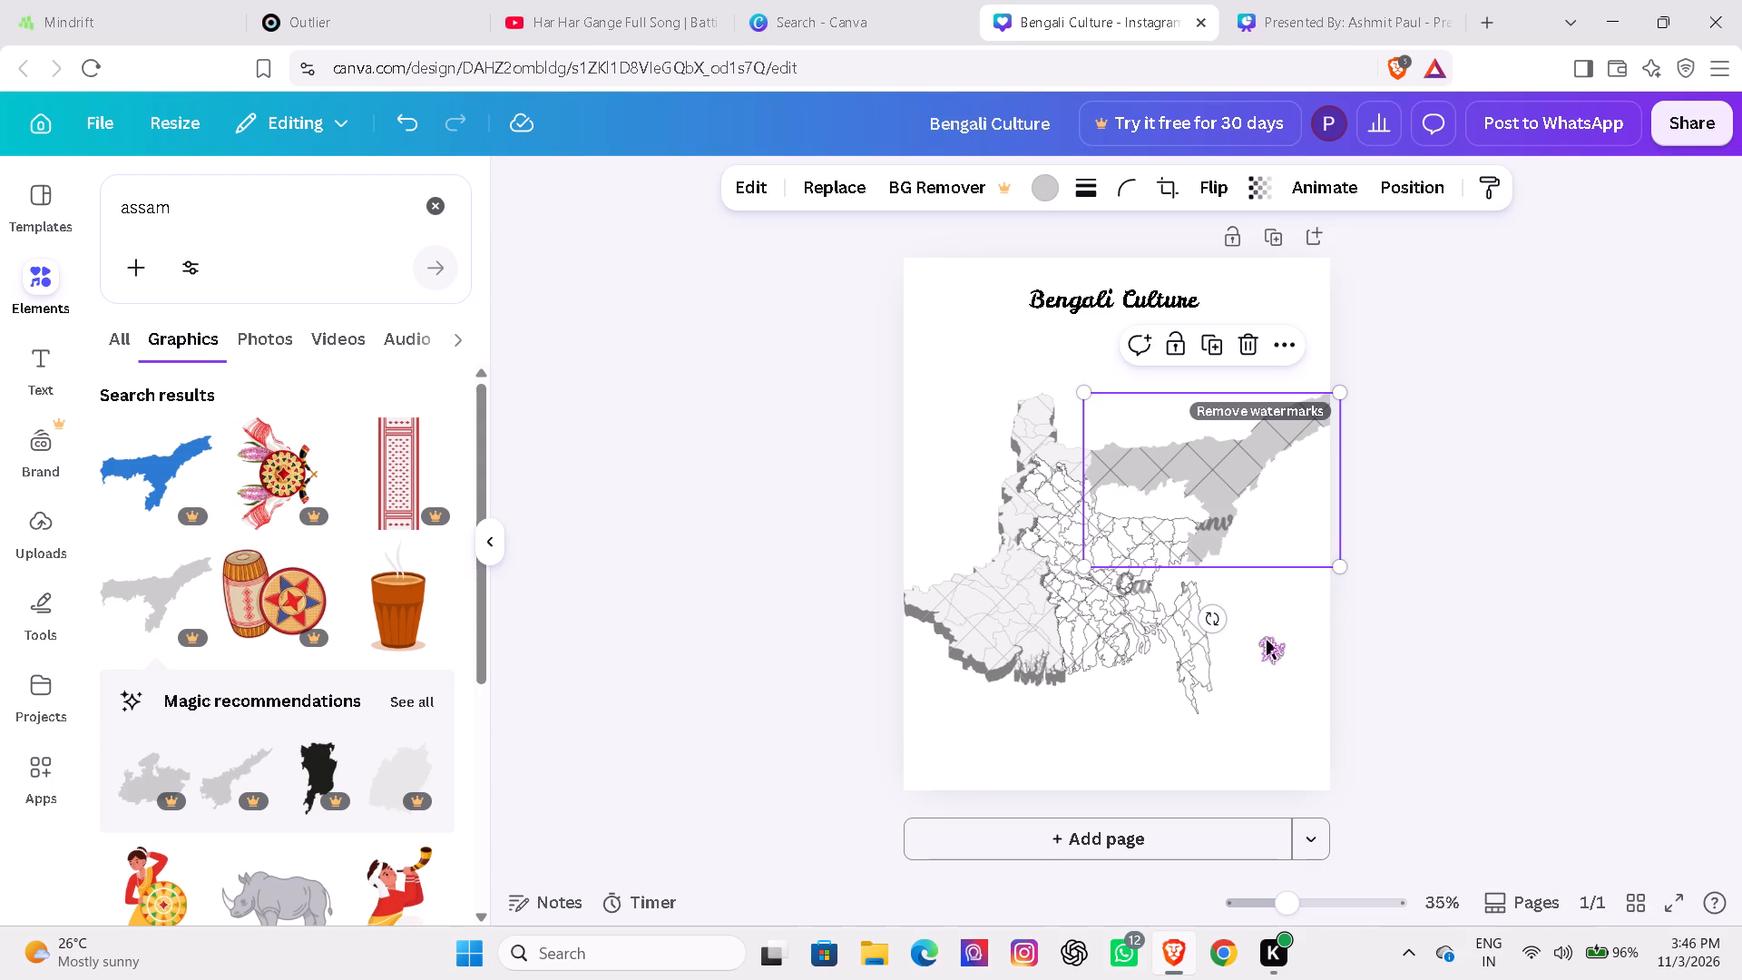
left_click_drag(1340, 570, 1332, 563)
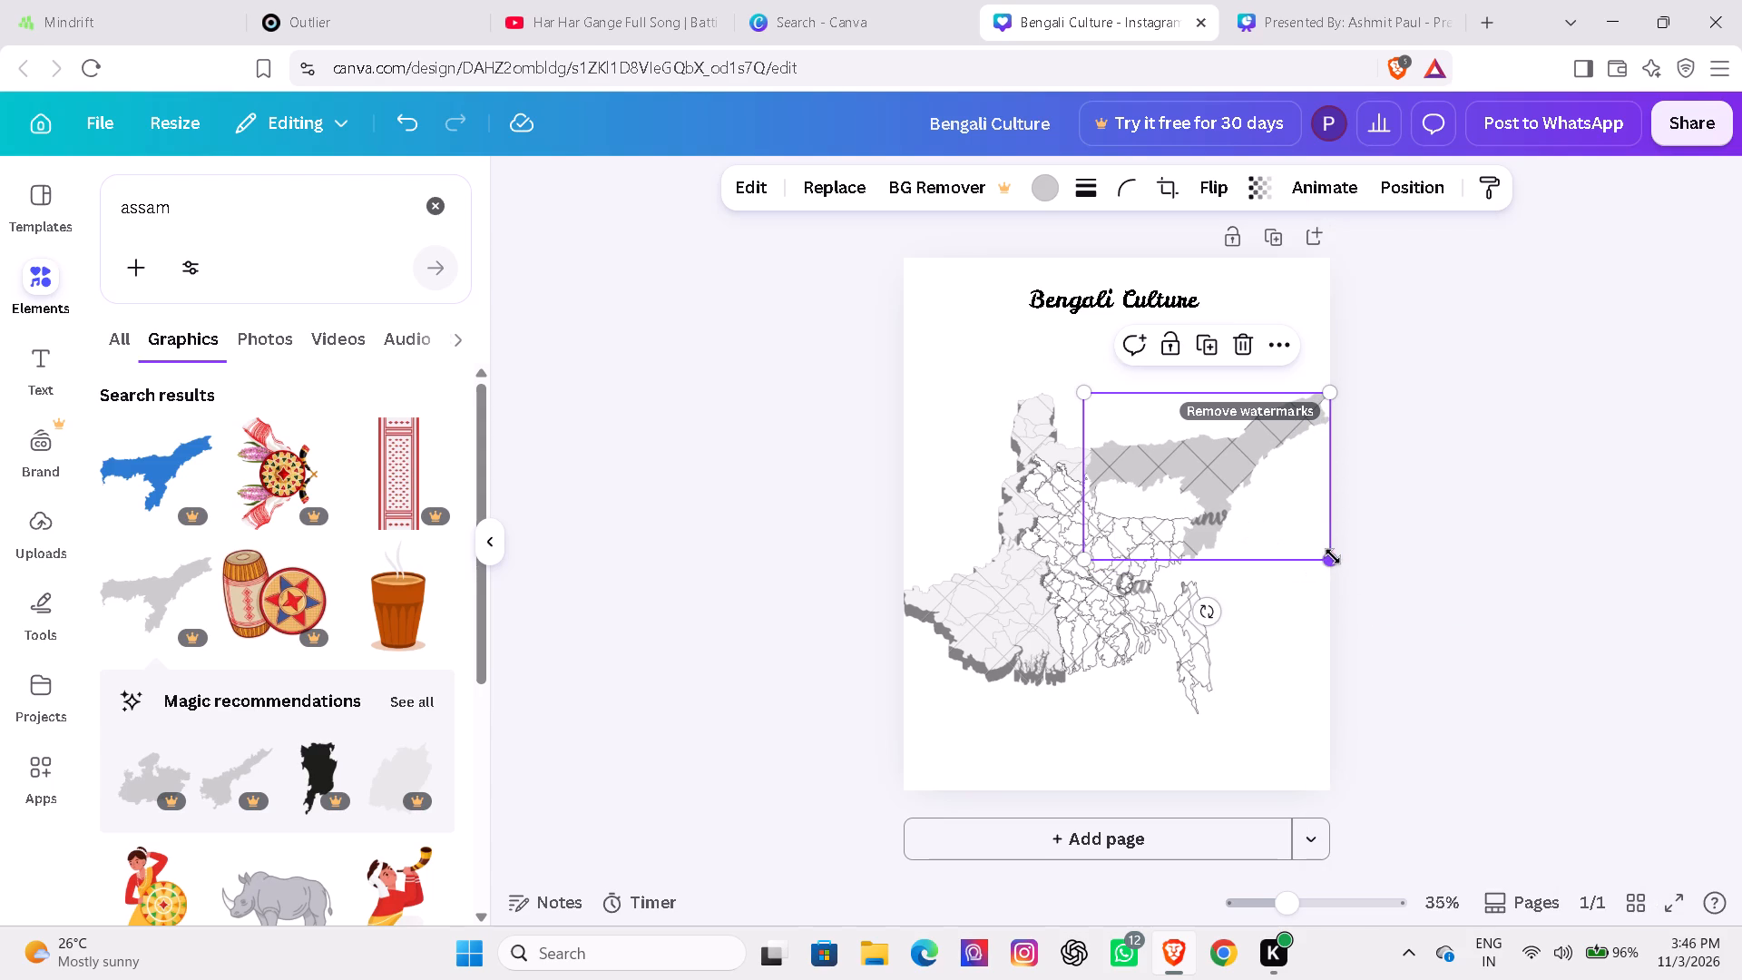
left_click_drag(1331, 559, 1349, 587)
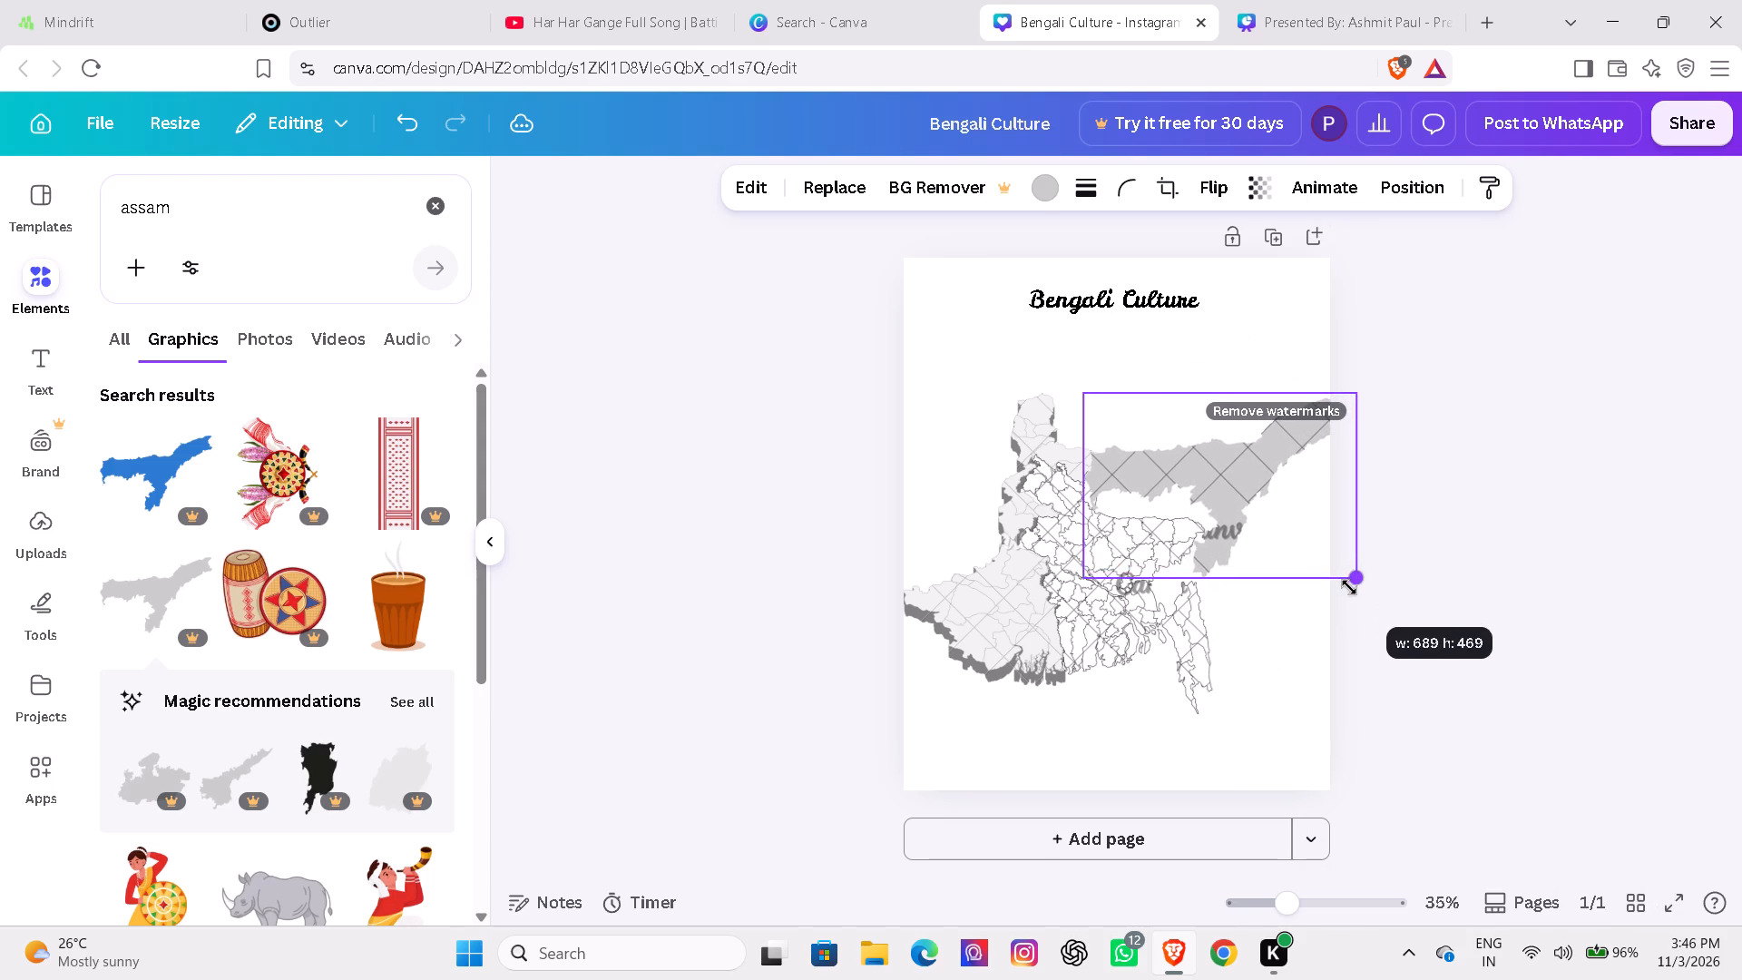
left_click_drag(1349, 587, 1339, 580)
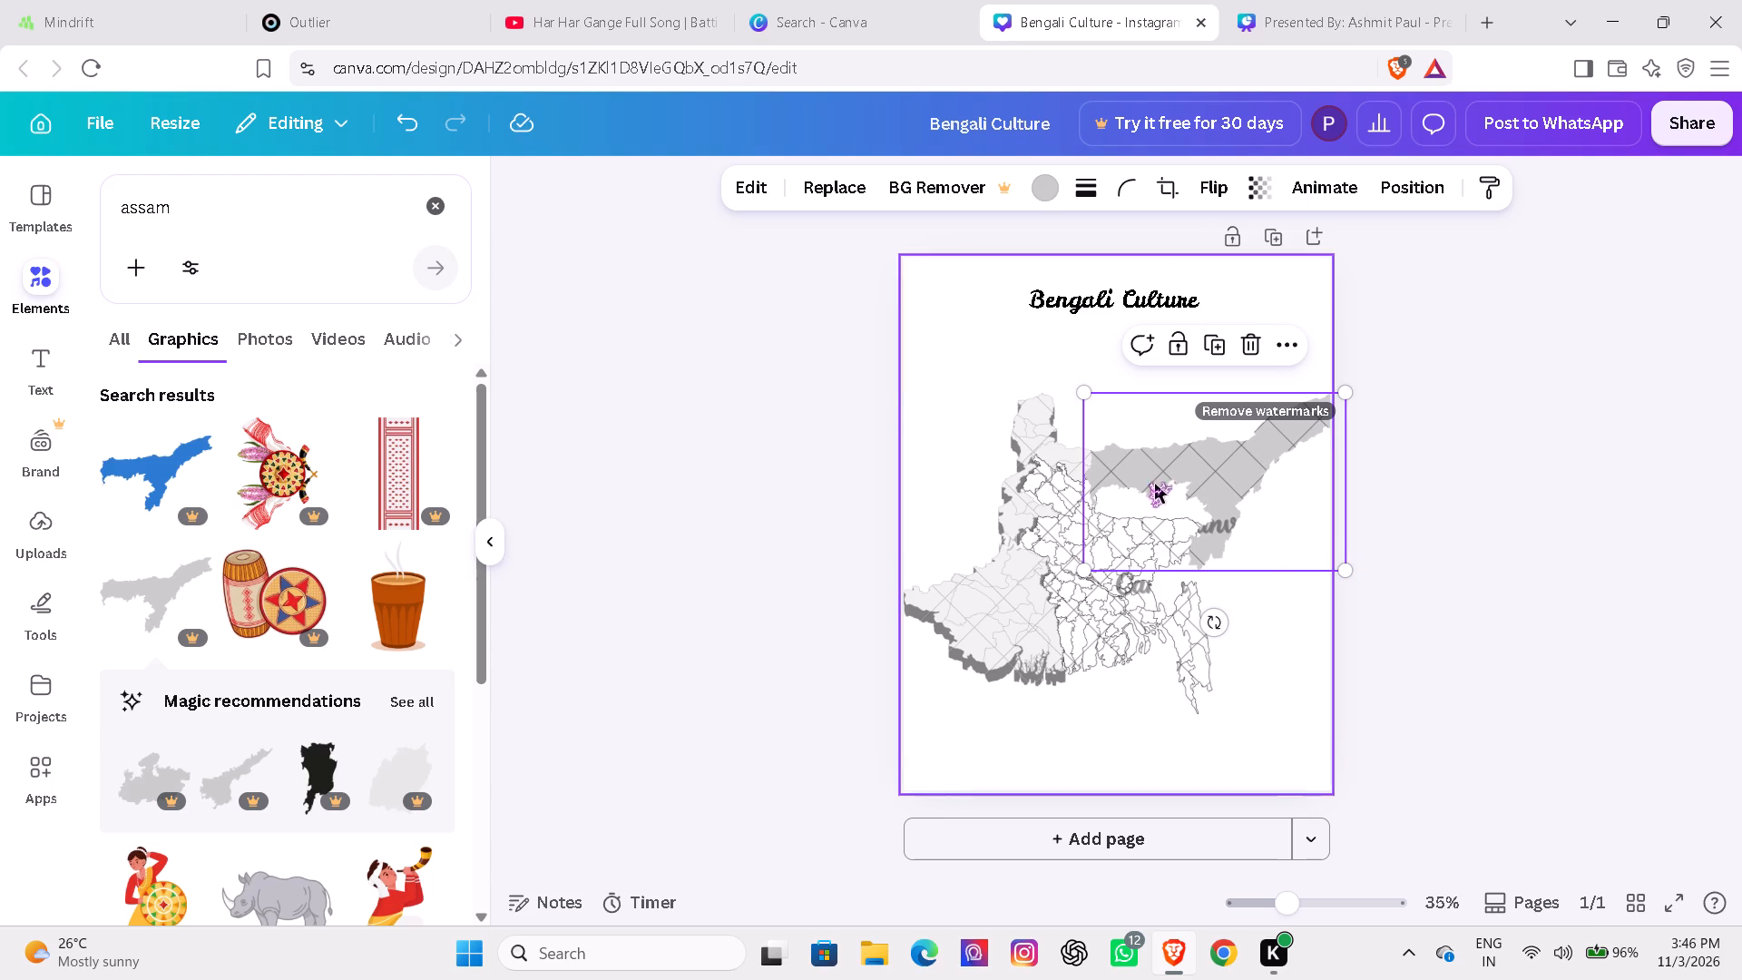
left_click(965, 414)
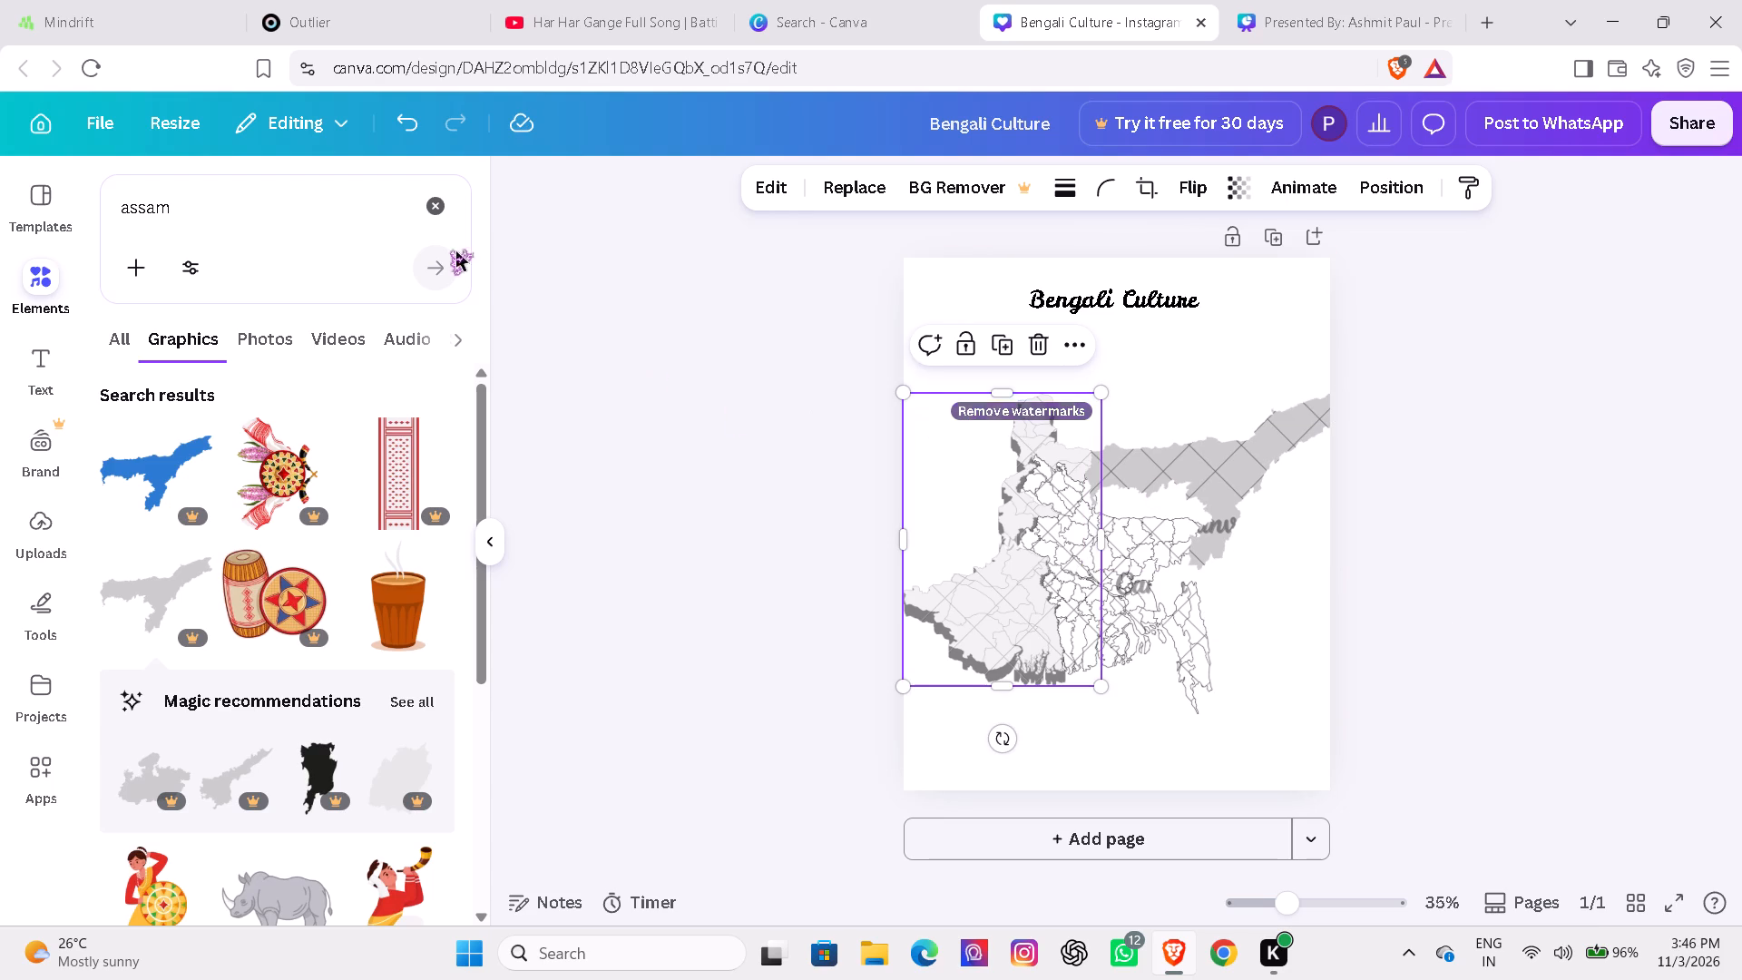
Replace the graphics search with "tripura".
left_click(205, 196)
key("BackSpace")
key("BackSpace")
key("BackSpace")
key("BackSpace")
key("BackSpace")
key("BackSpace")
key("BackSpace")
key("BackSpace")
key("BackSpace")
key("BackSpace")
key("BackSpace")
key("BackSpace")
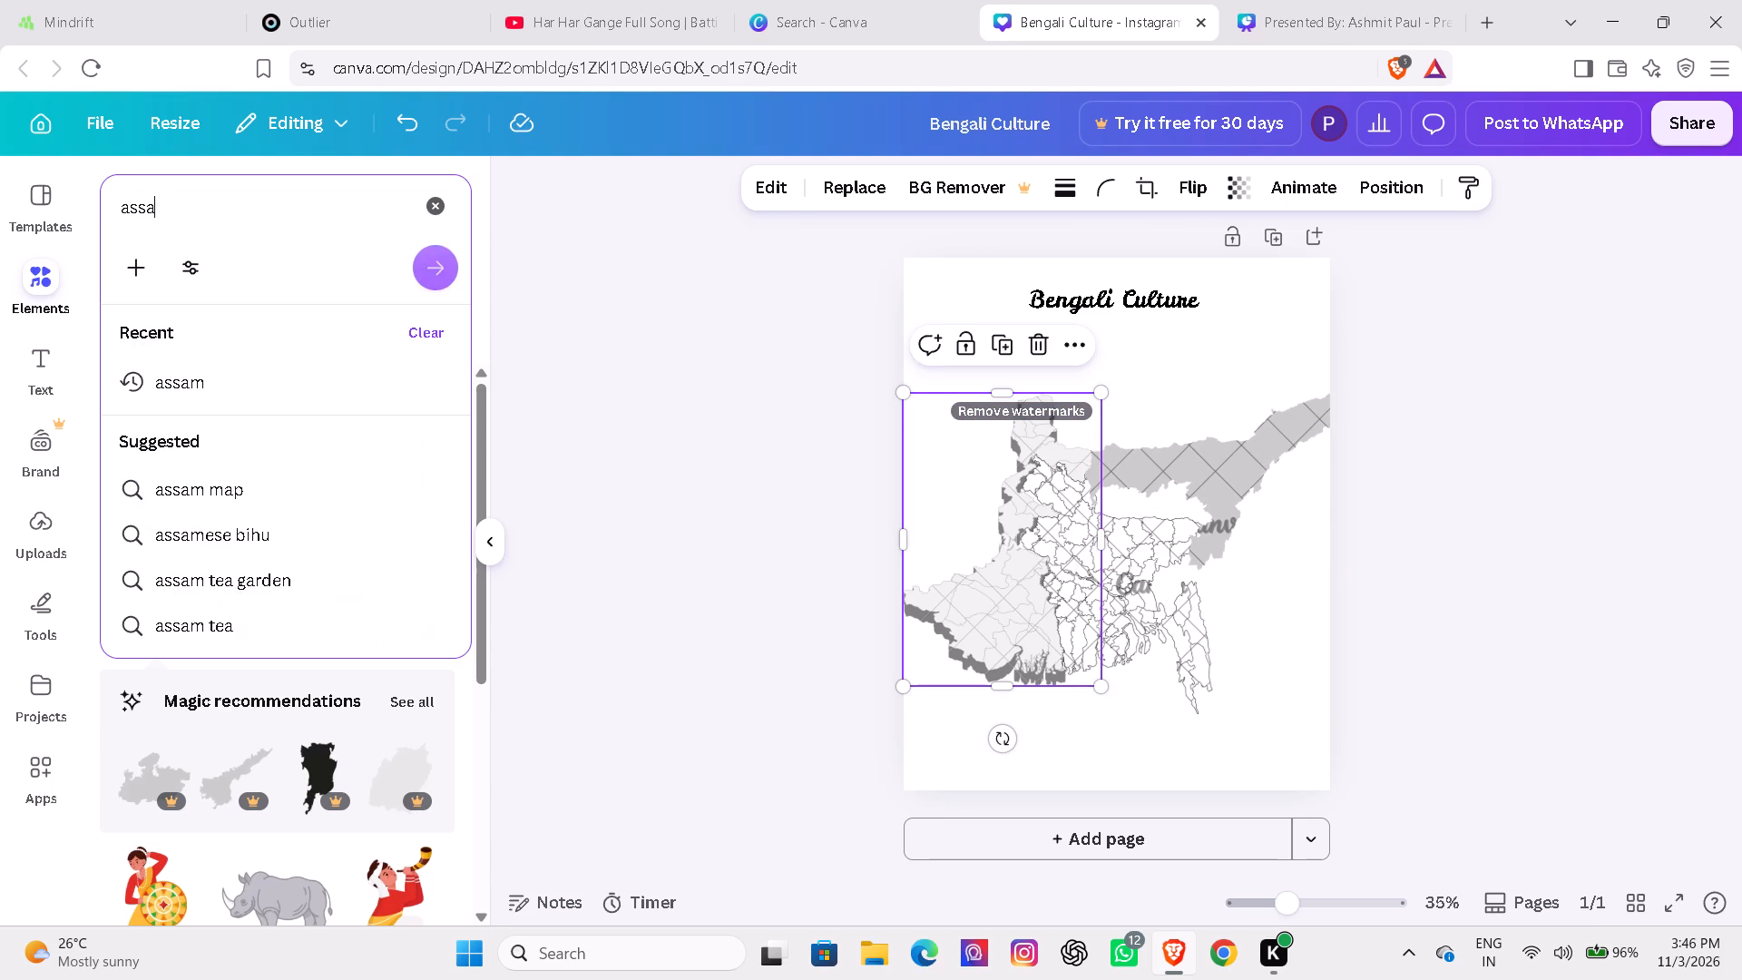
type("tr")
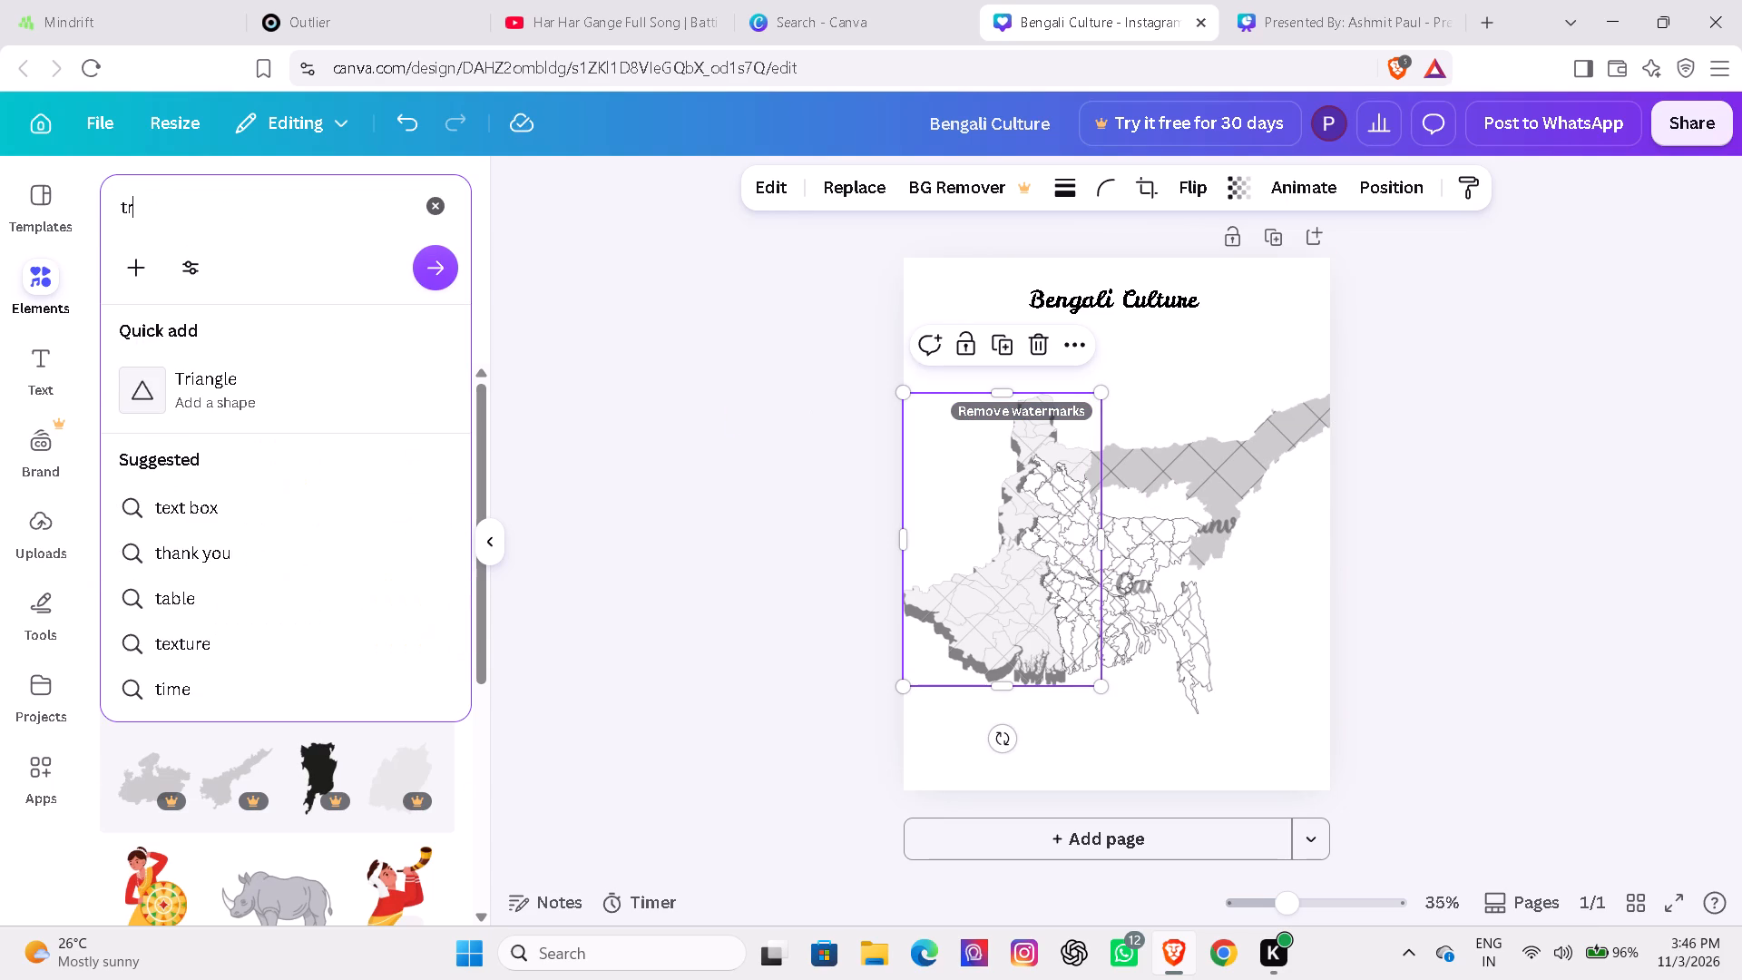
type("ipur")
left_click(195, 374)
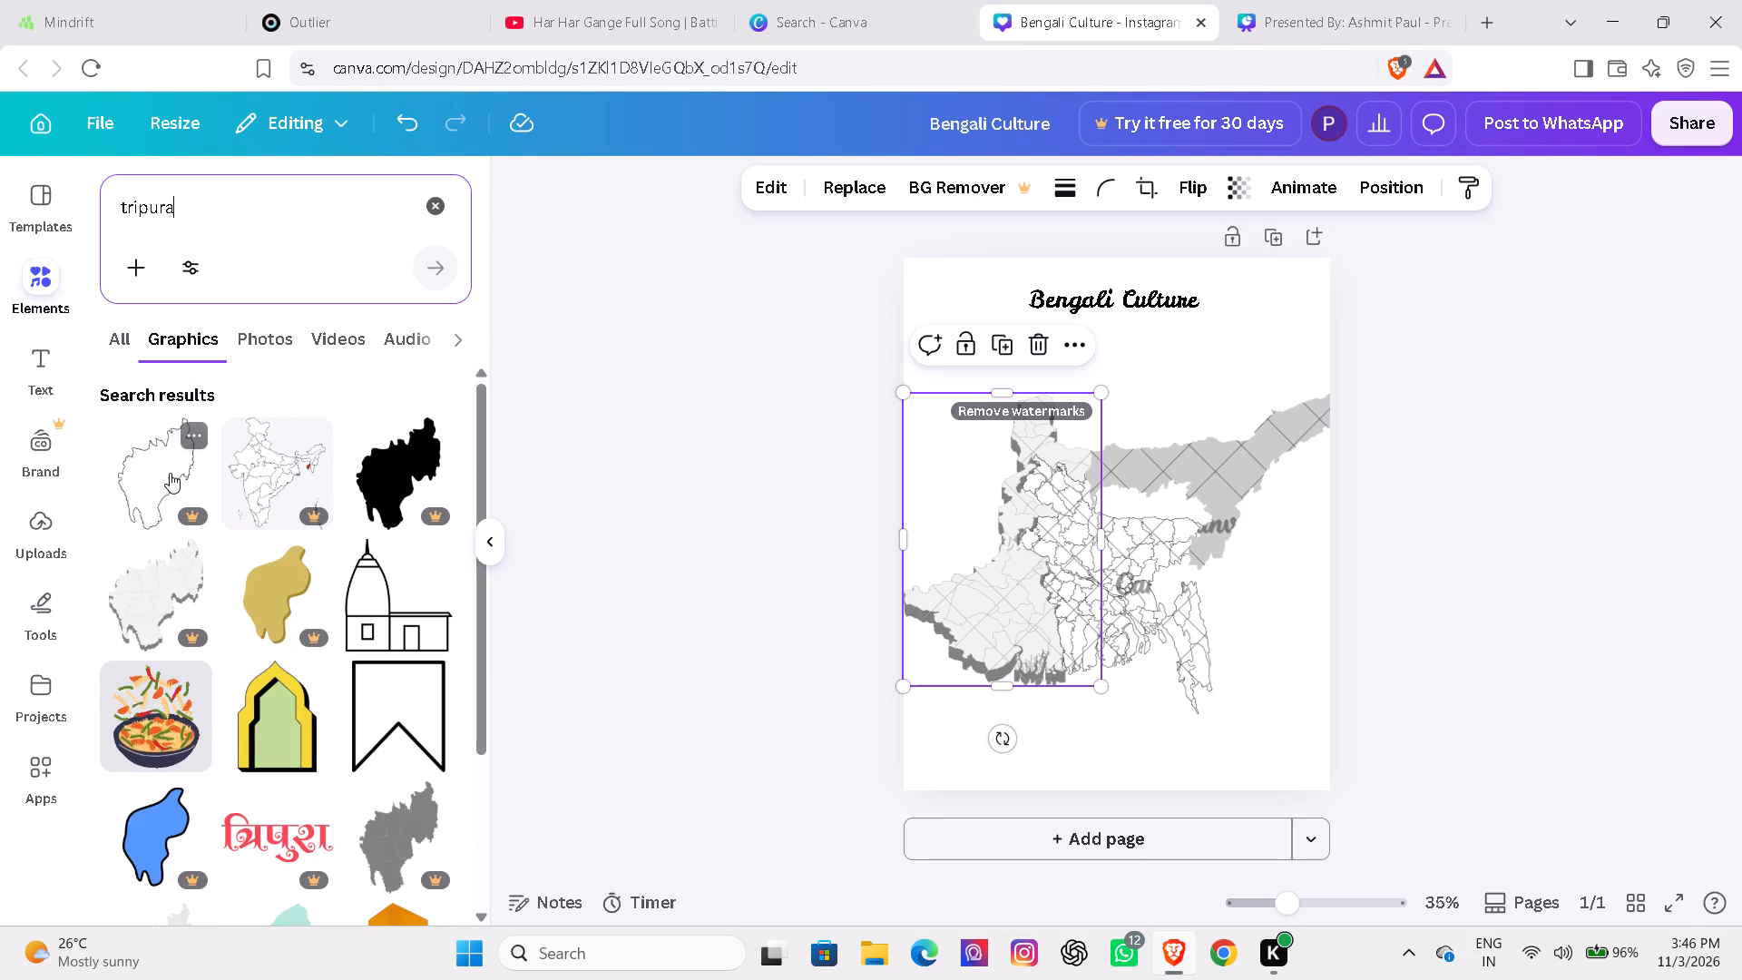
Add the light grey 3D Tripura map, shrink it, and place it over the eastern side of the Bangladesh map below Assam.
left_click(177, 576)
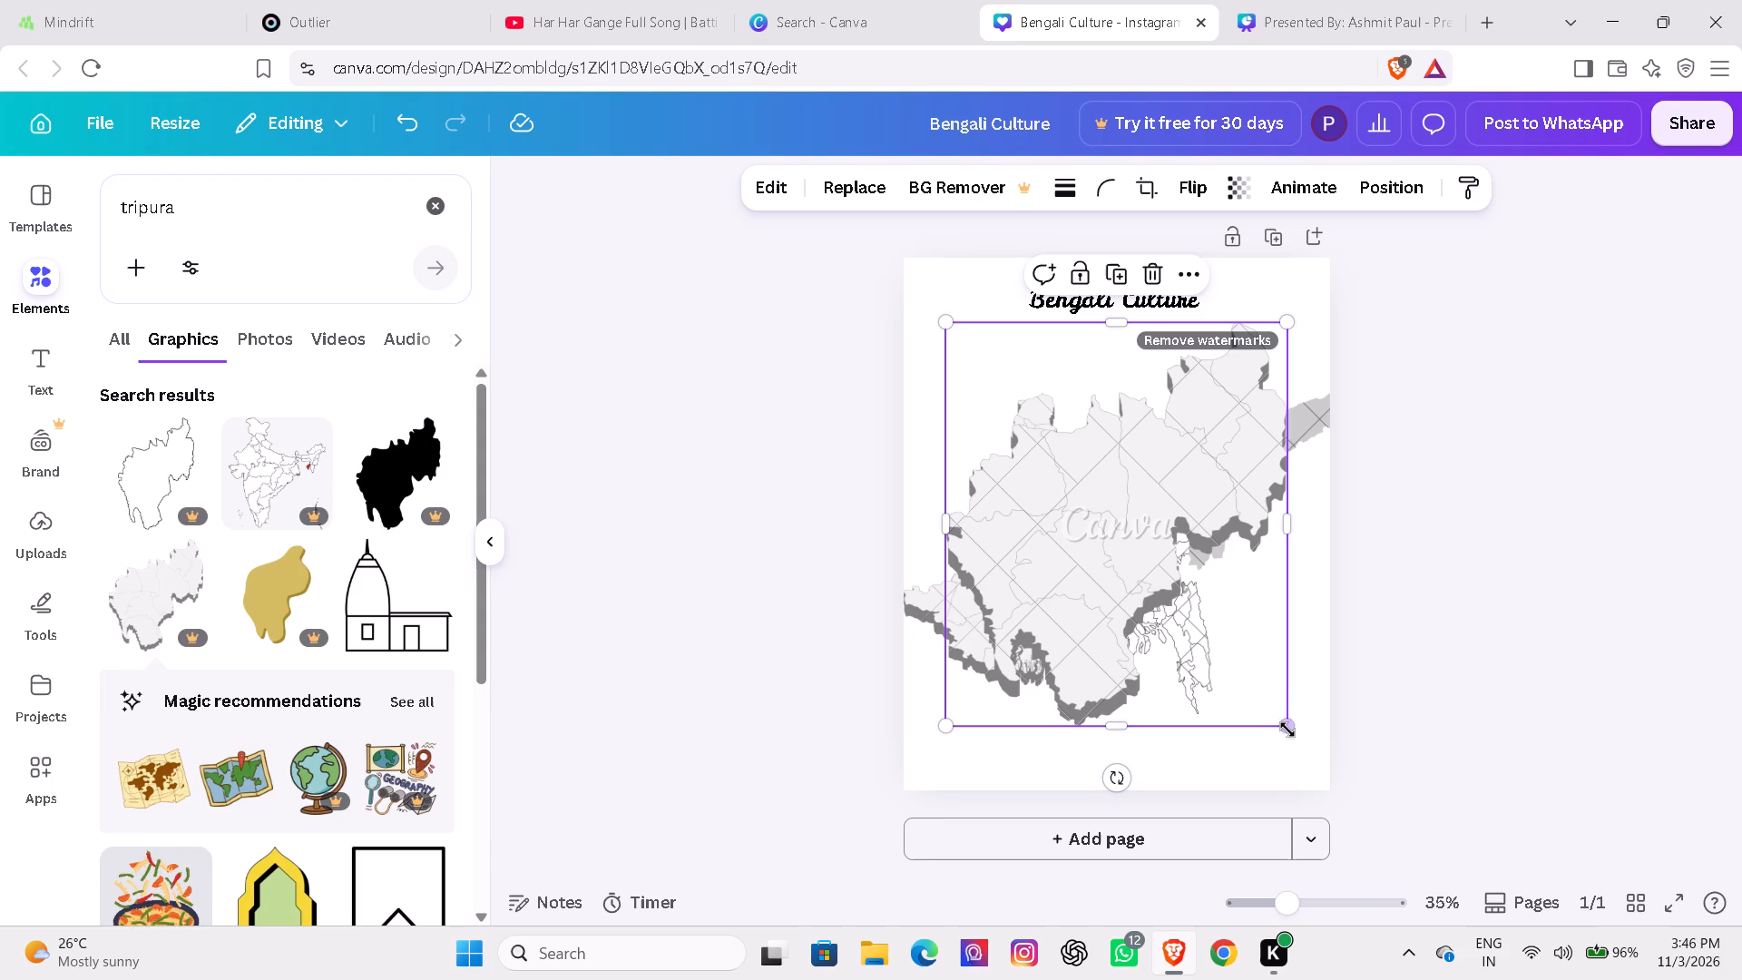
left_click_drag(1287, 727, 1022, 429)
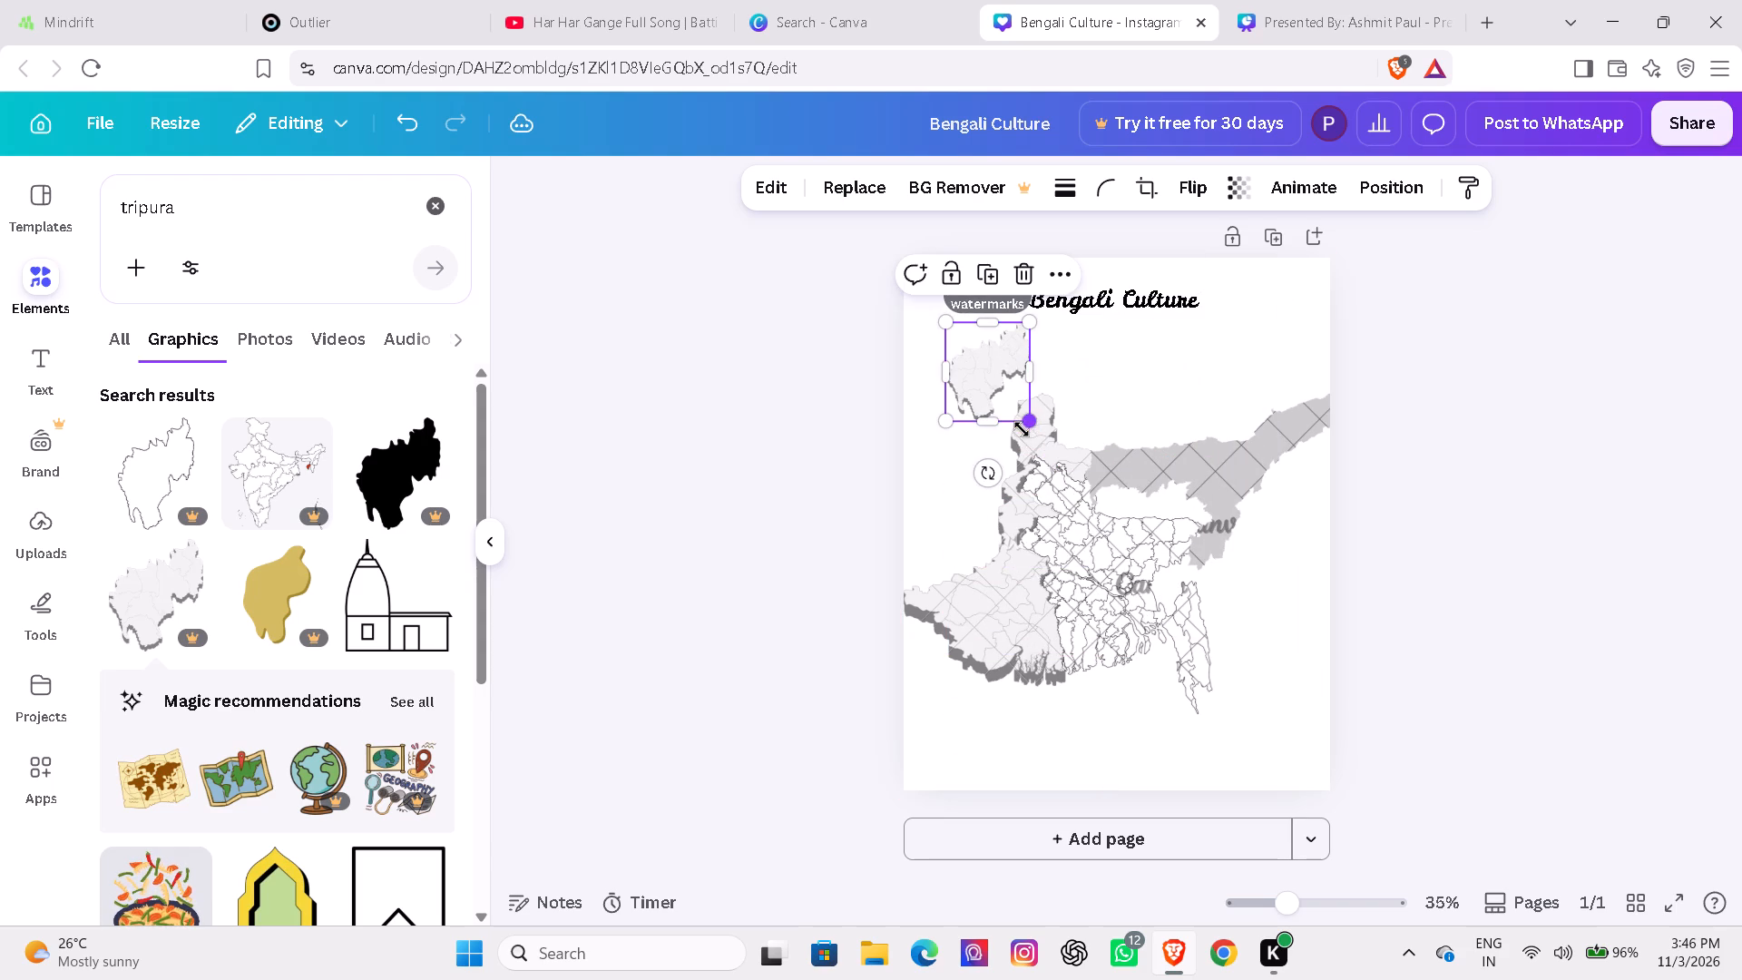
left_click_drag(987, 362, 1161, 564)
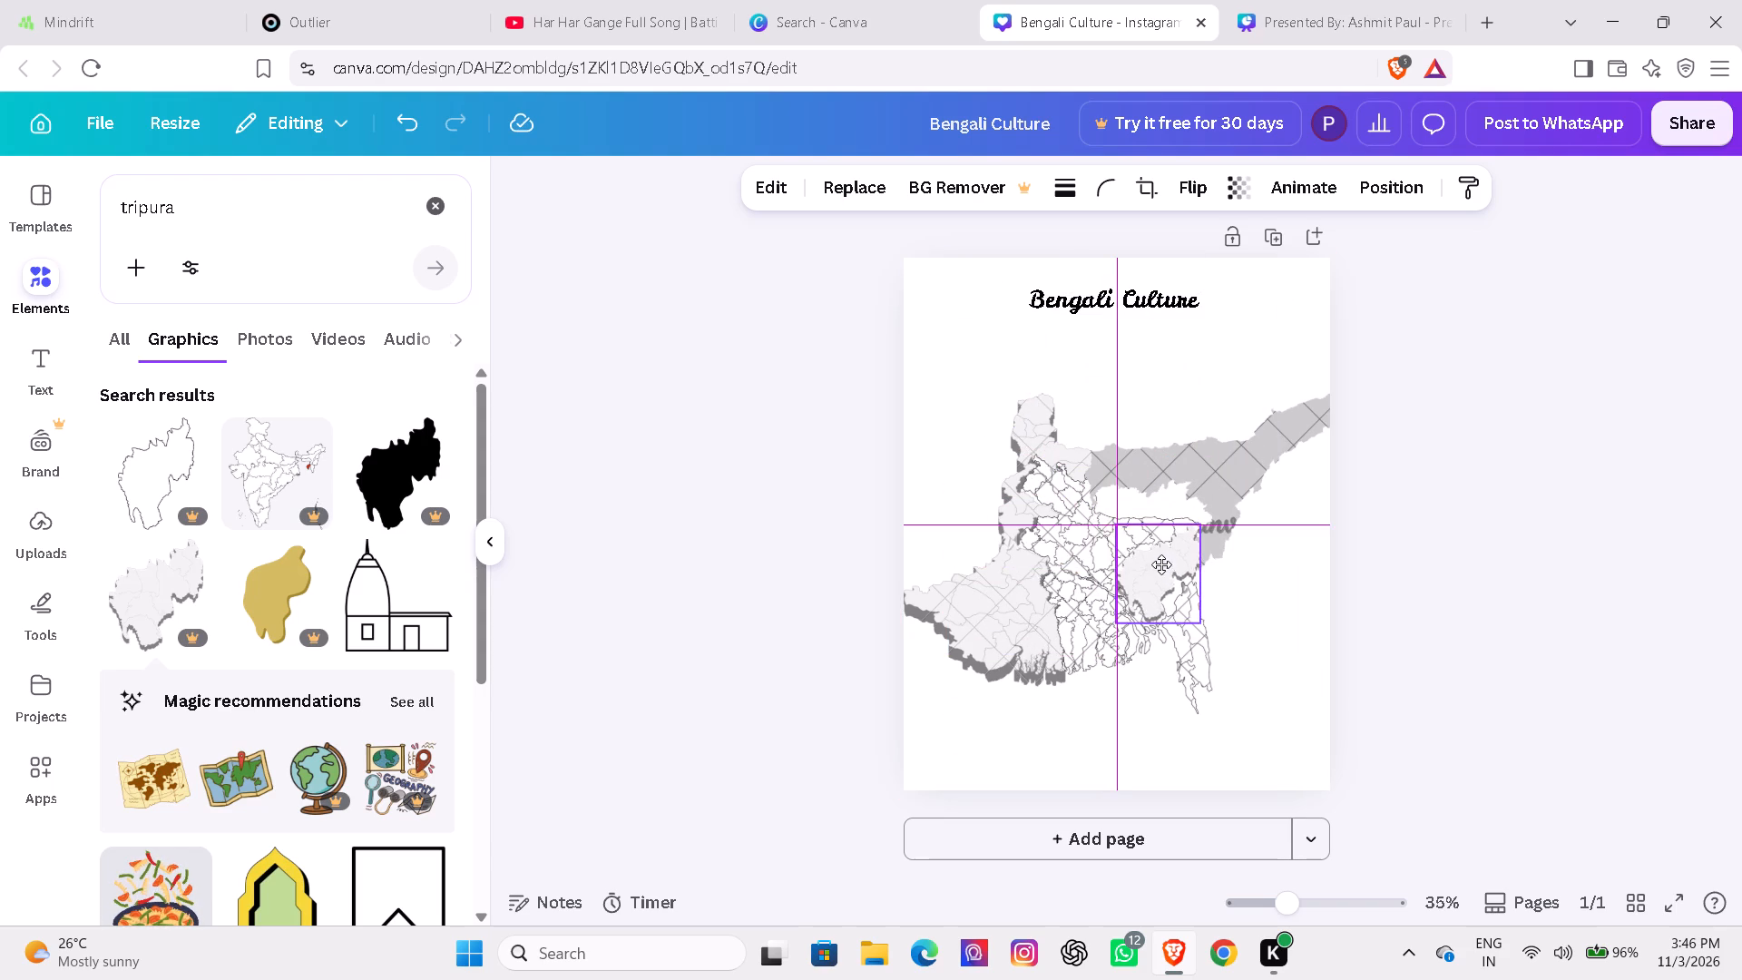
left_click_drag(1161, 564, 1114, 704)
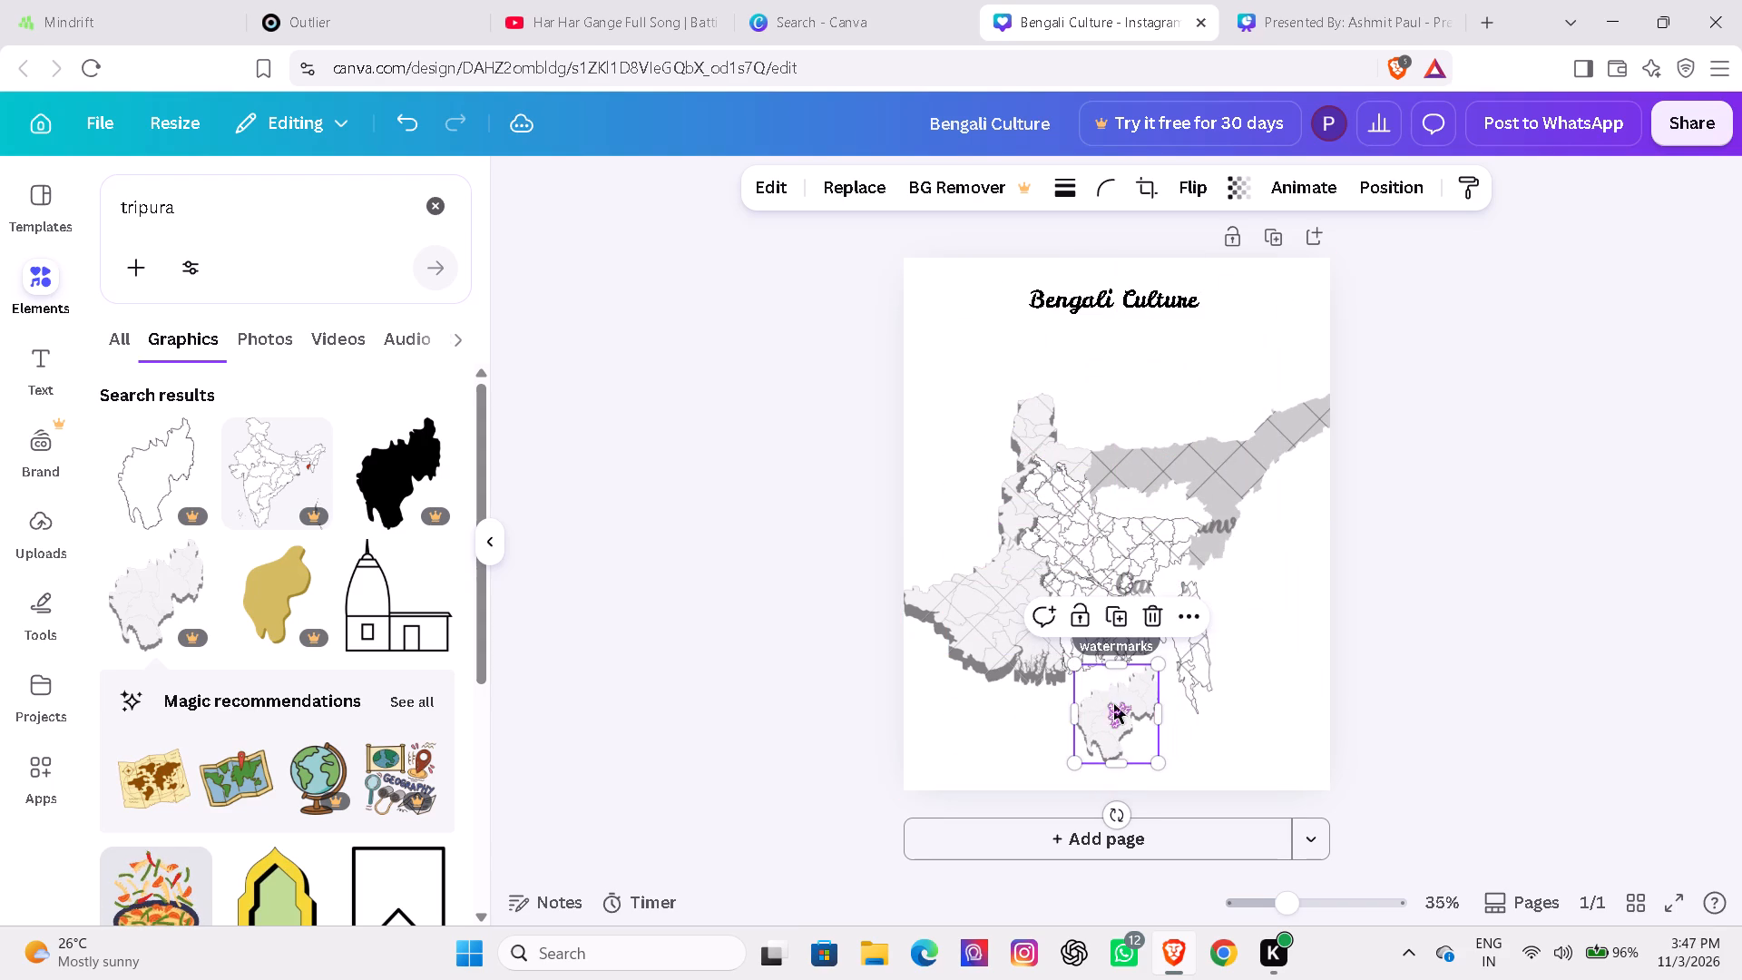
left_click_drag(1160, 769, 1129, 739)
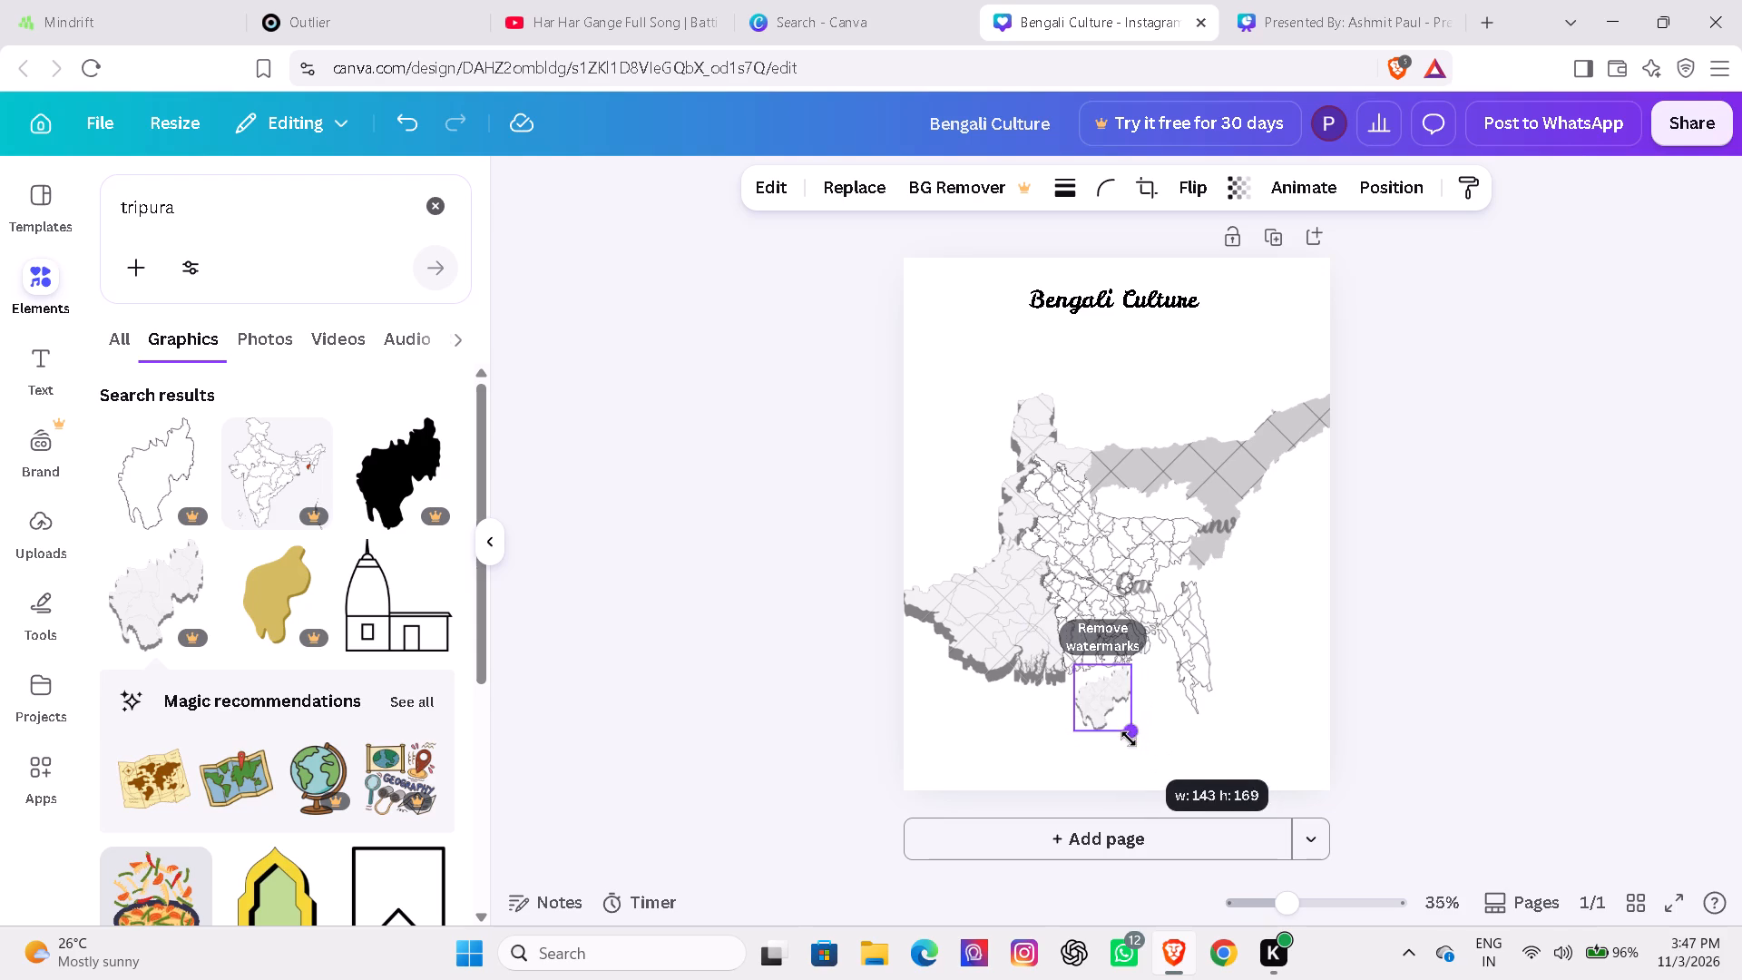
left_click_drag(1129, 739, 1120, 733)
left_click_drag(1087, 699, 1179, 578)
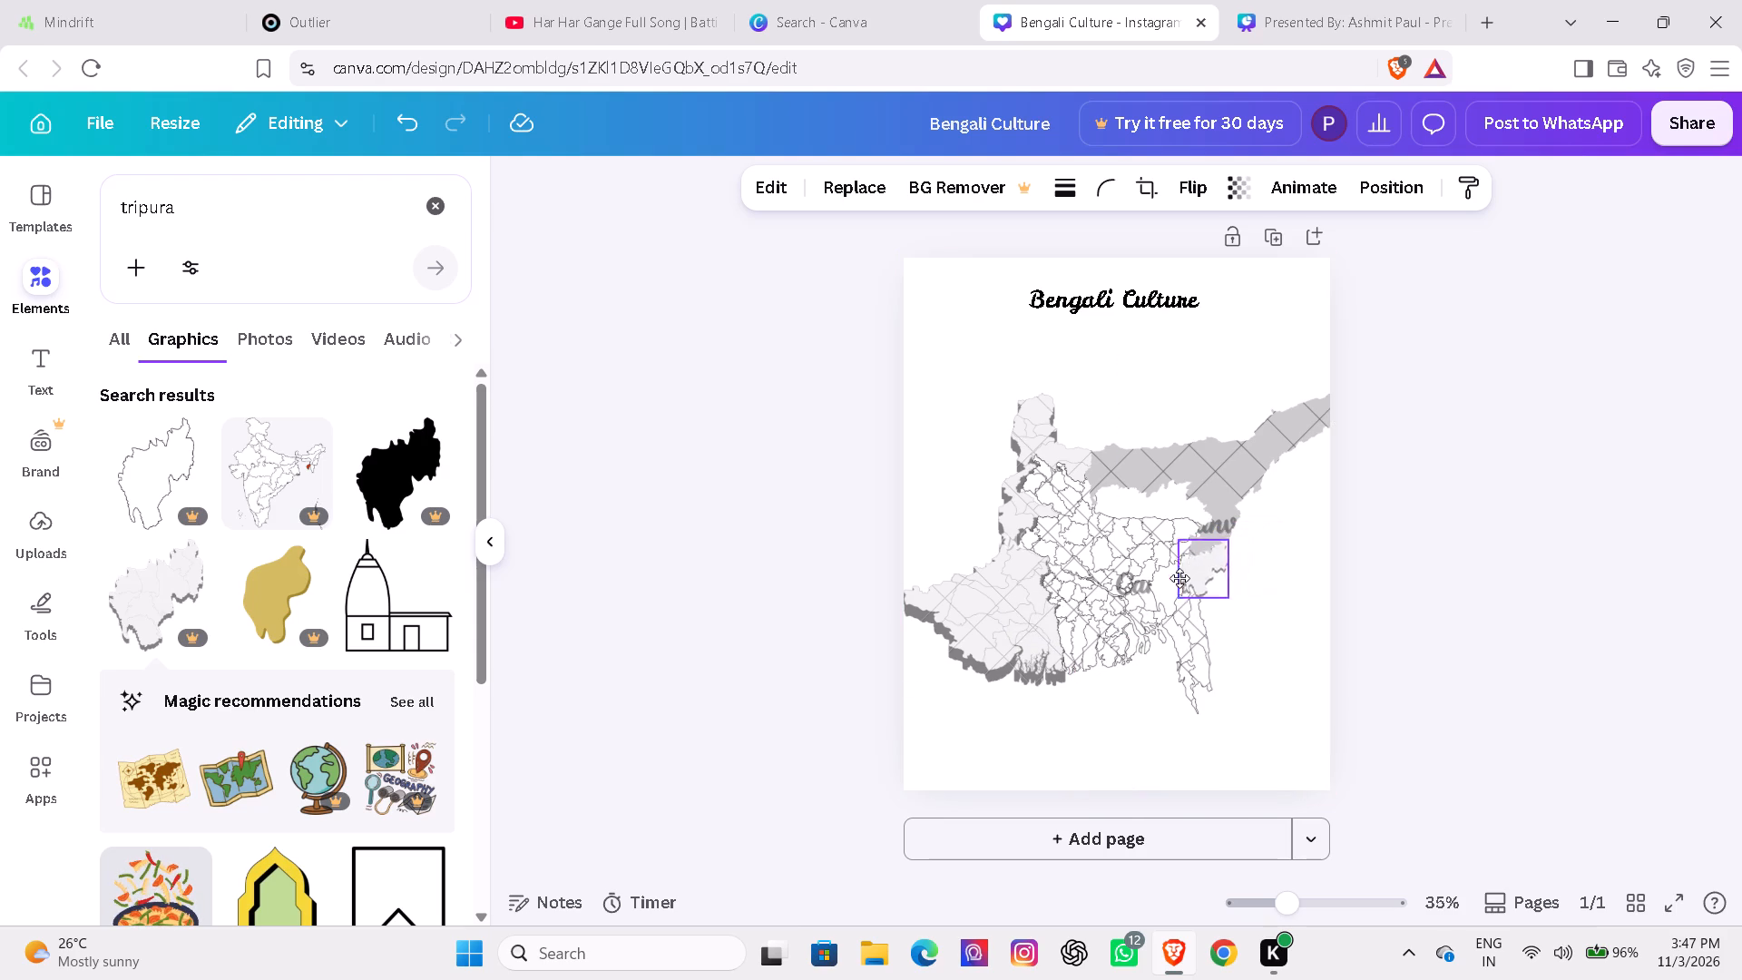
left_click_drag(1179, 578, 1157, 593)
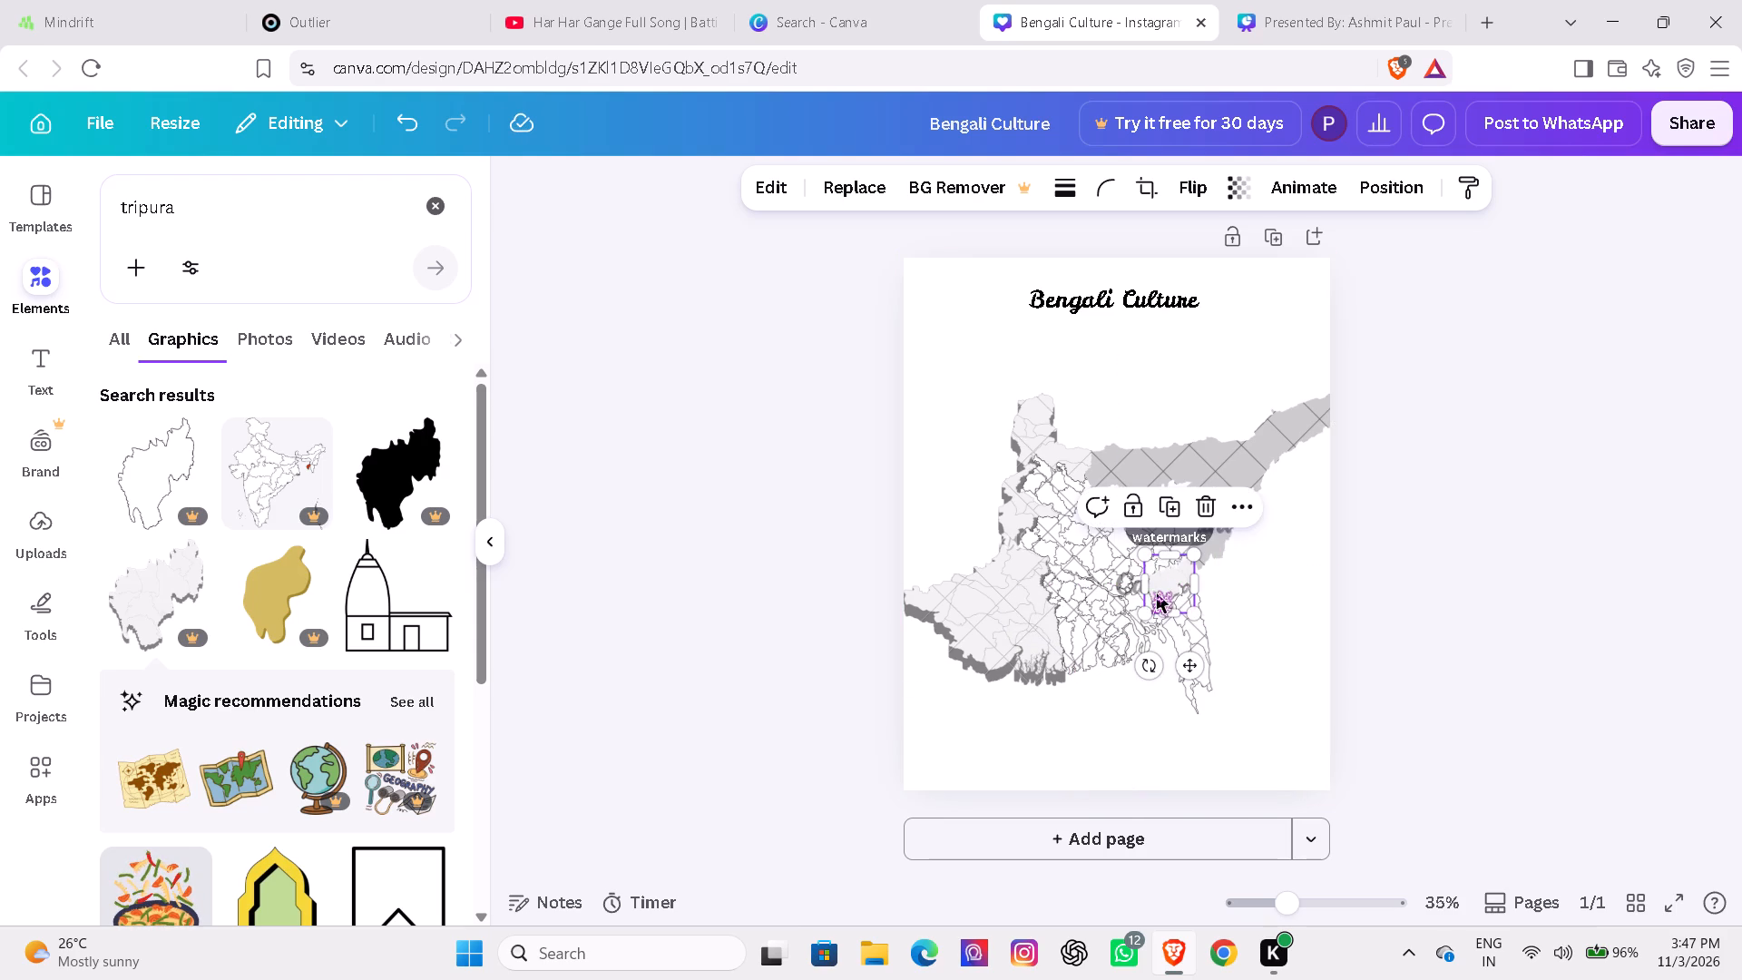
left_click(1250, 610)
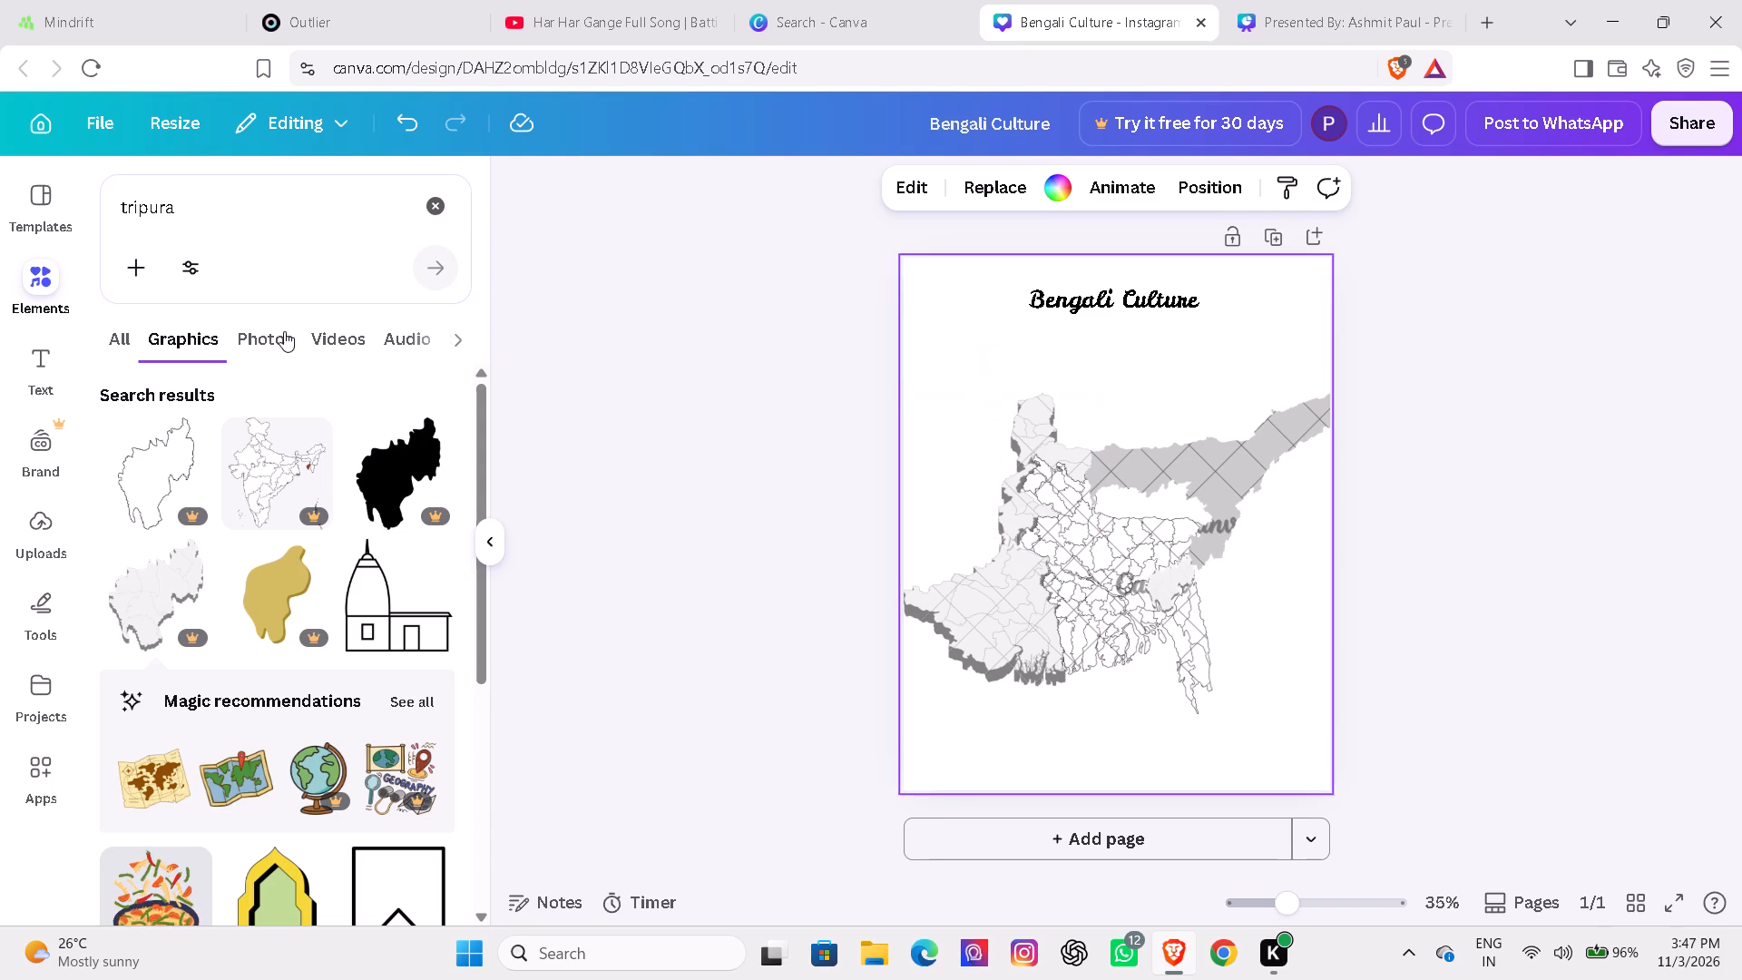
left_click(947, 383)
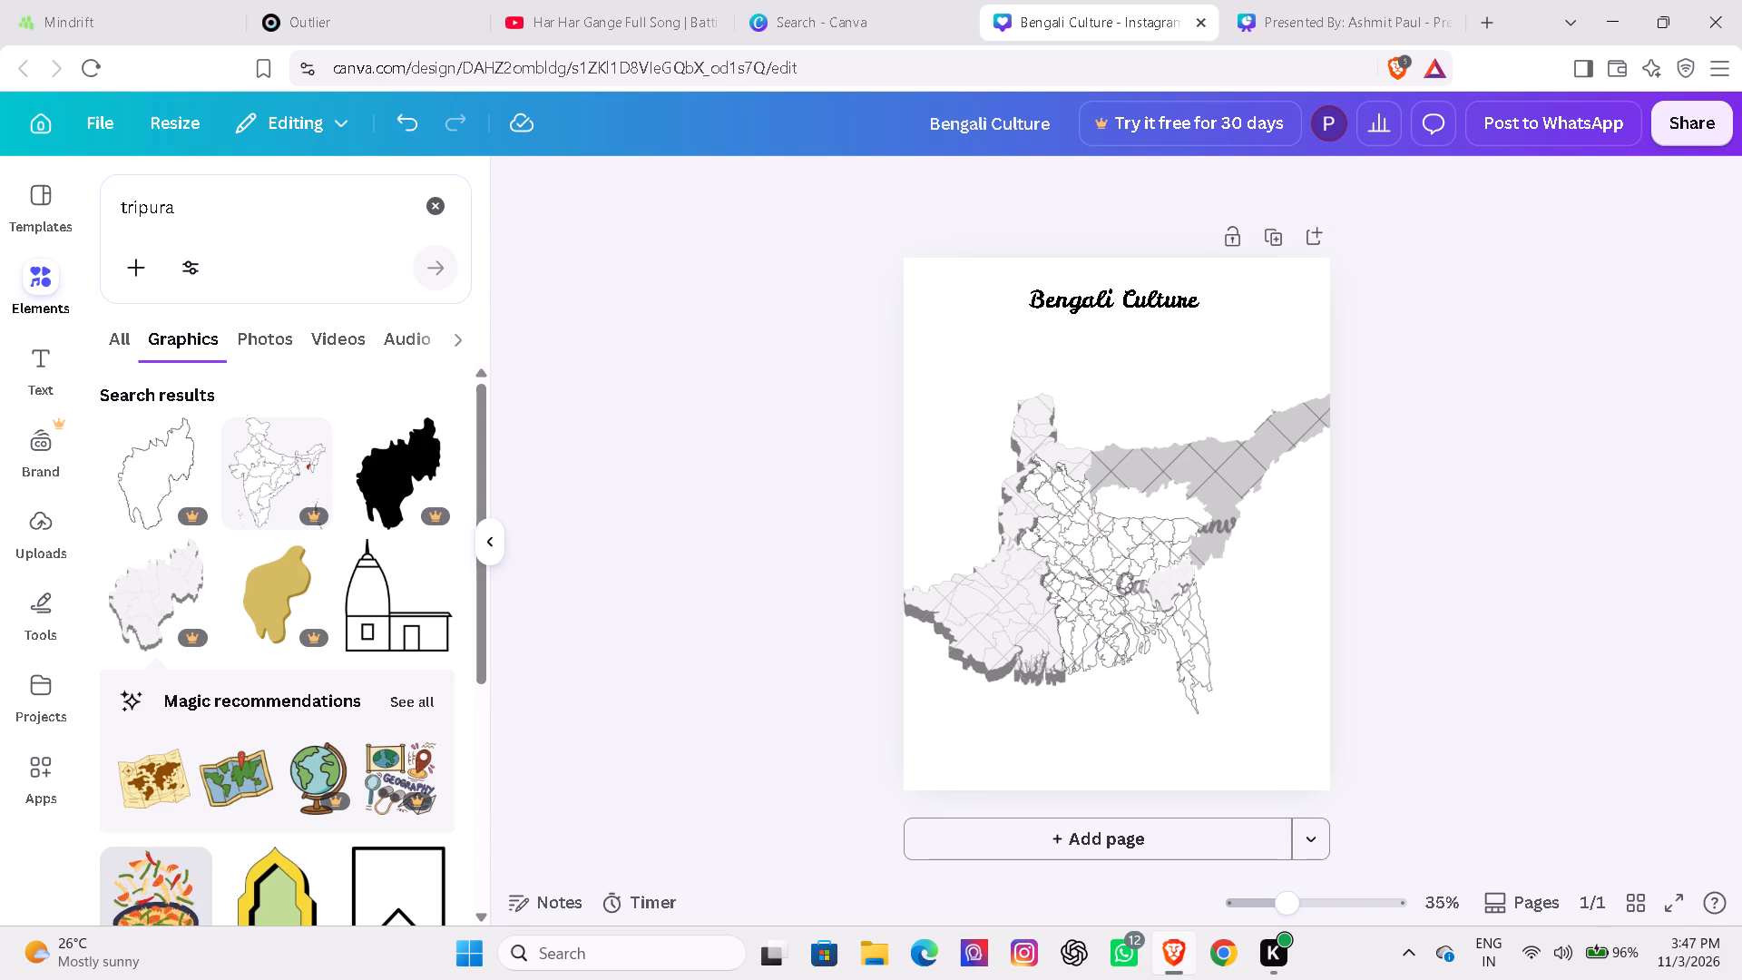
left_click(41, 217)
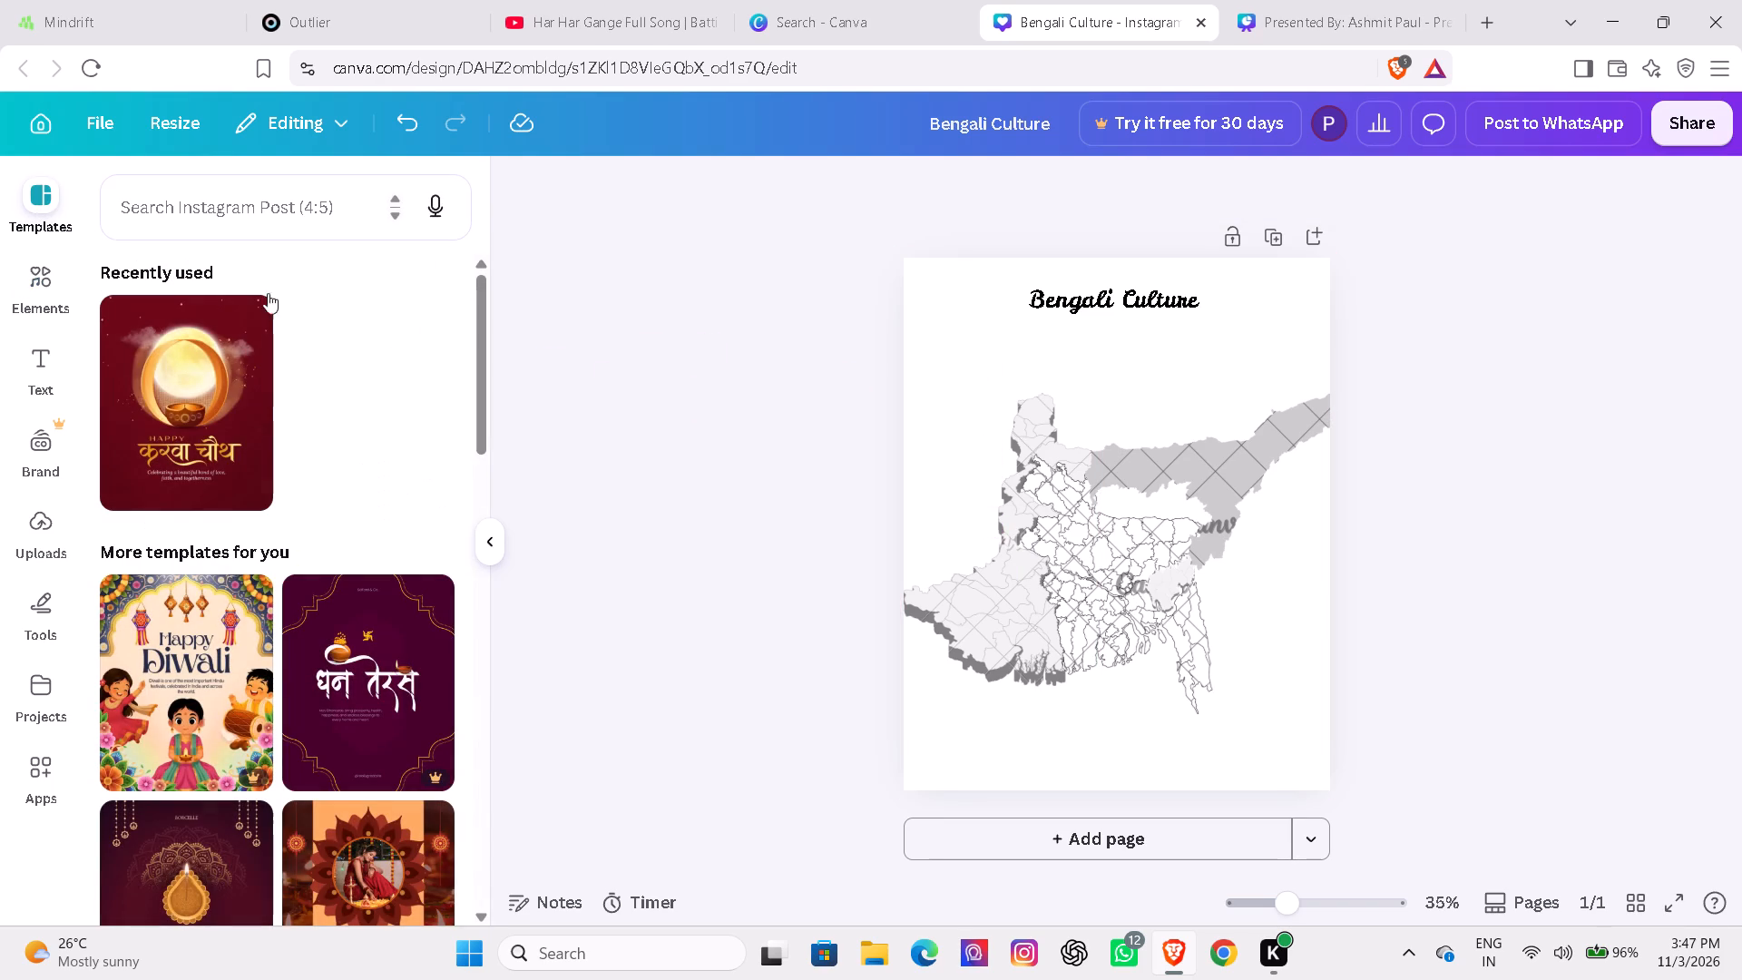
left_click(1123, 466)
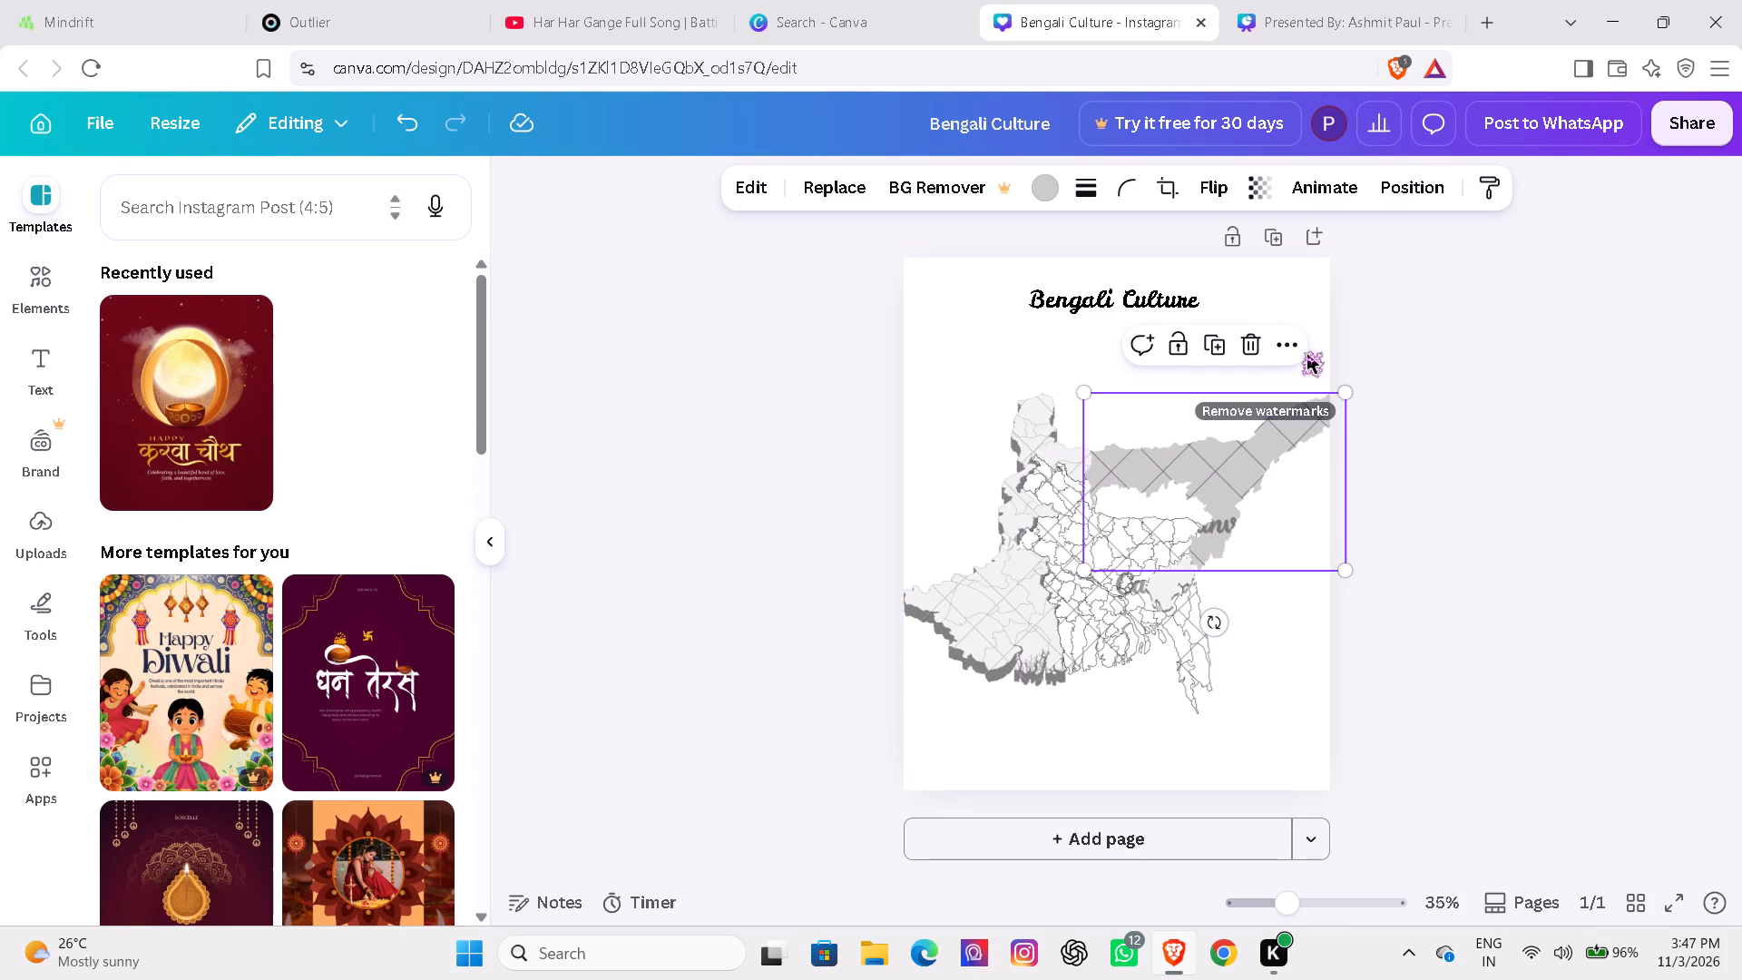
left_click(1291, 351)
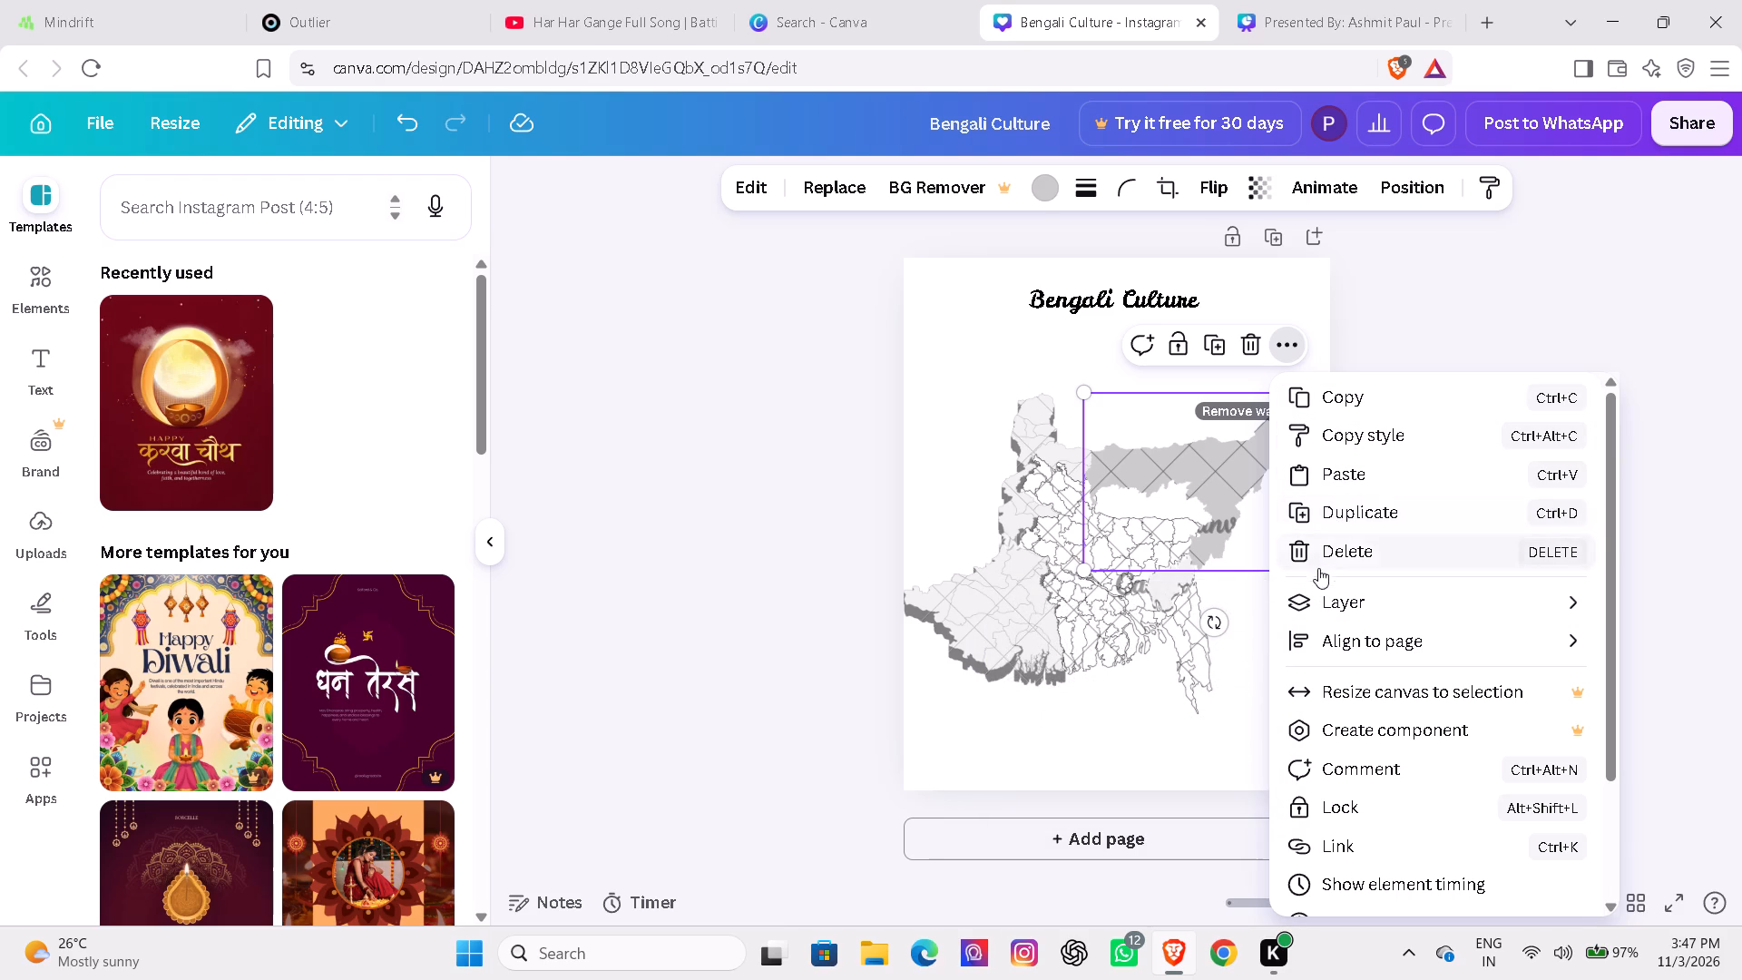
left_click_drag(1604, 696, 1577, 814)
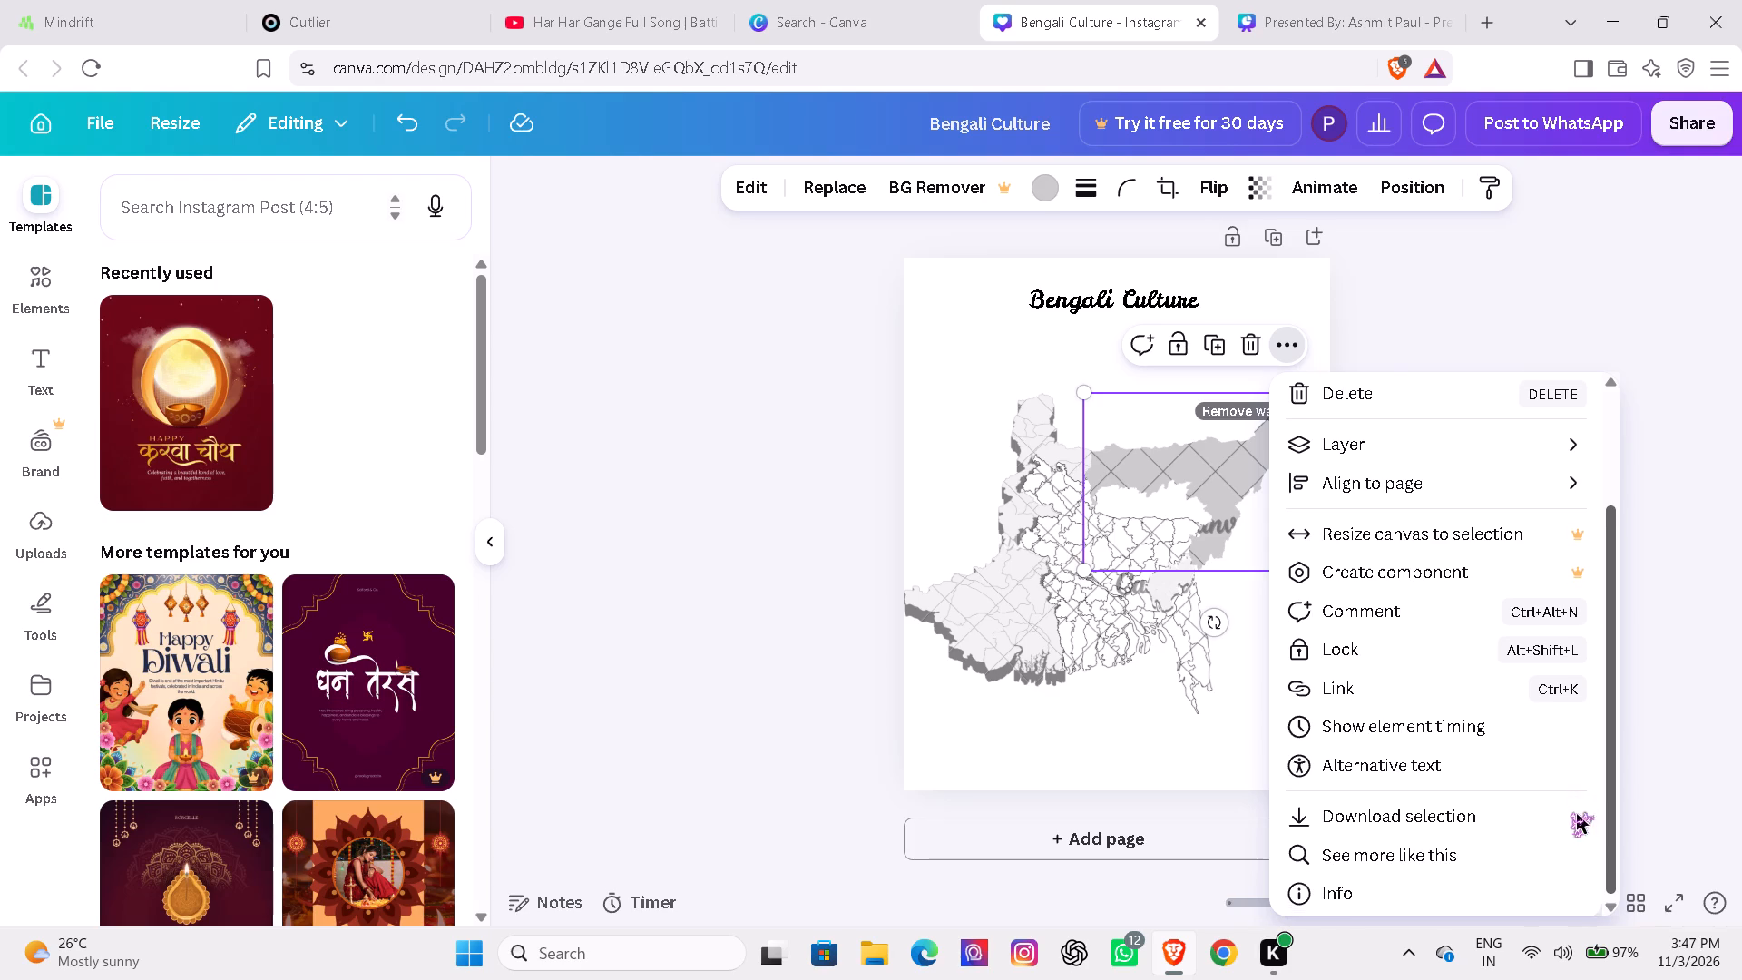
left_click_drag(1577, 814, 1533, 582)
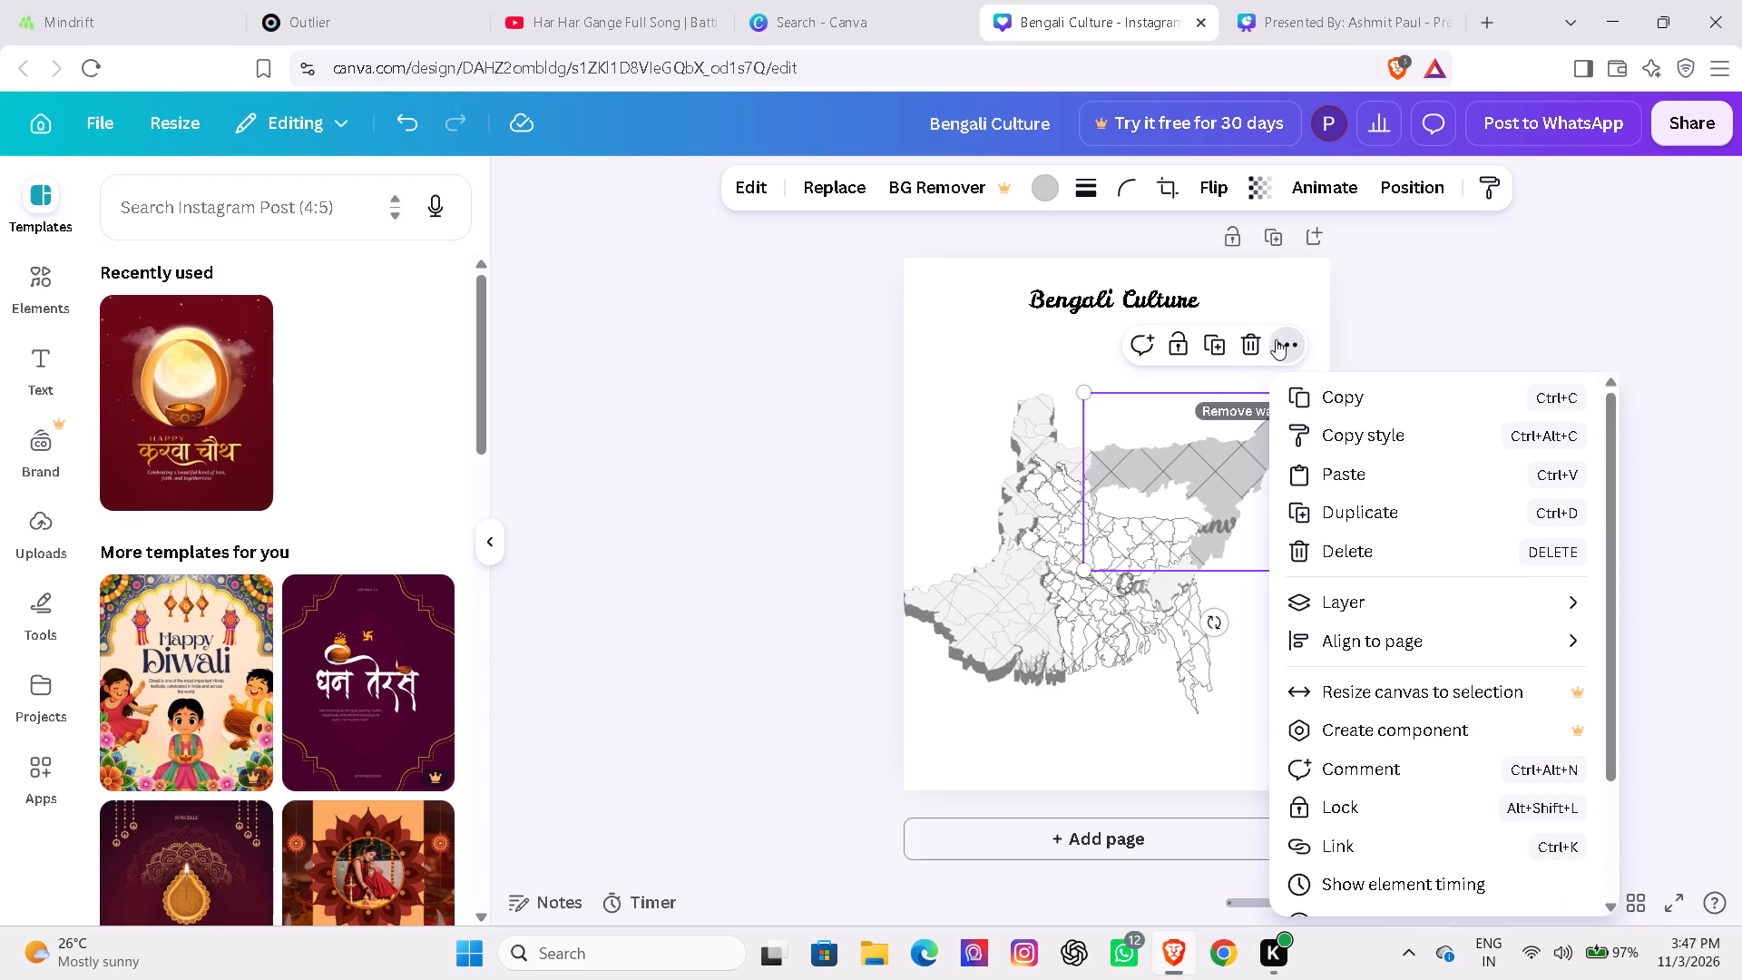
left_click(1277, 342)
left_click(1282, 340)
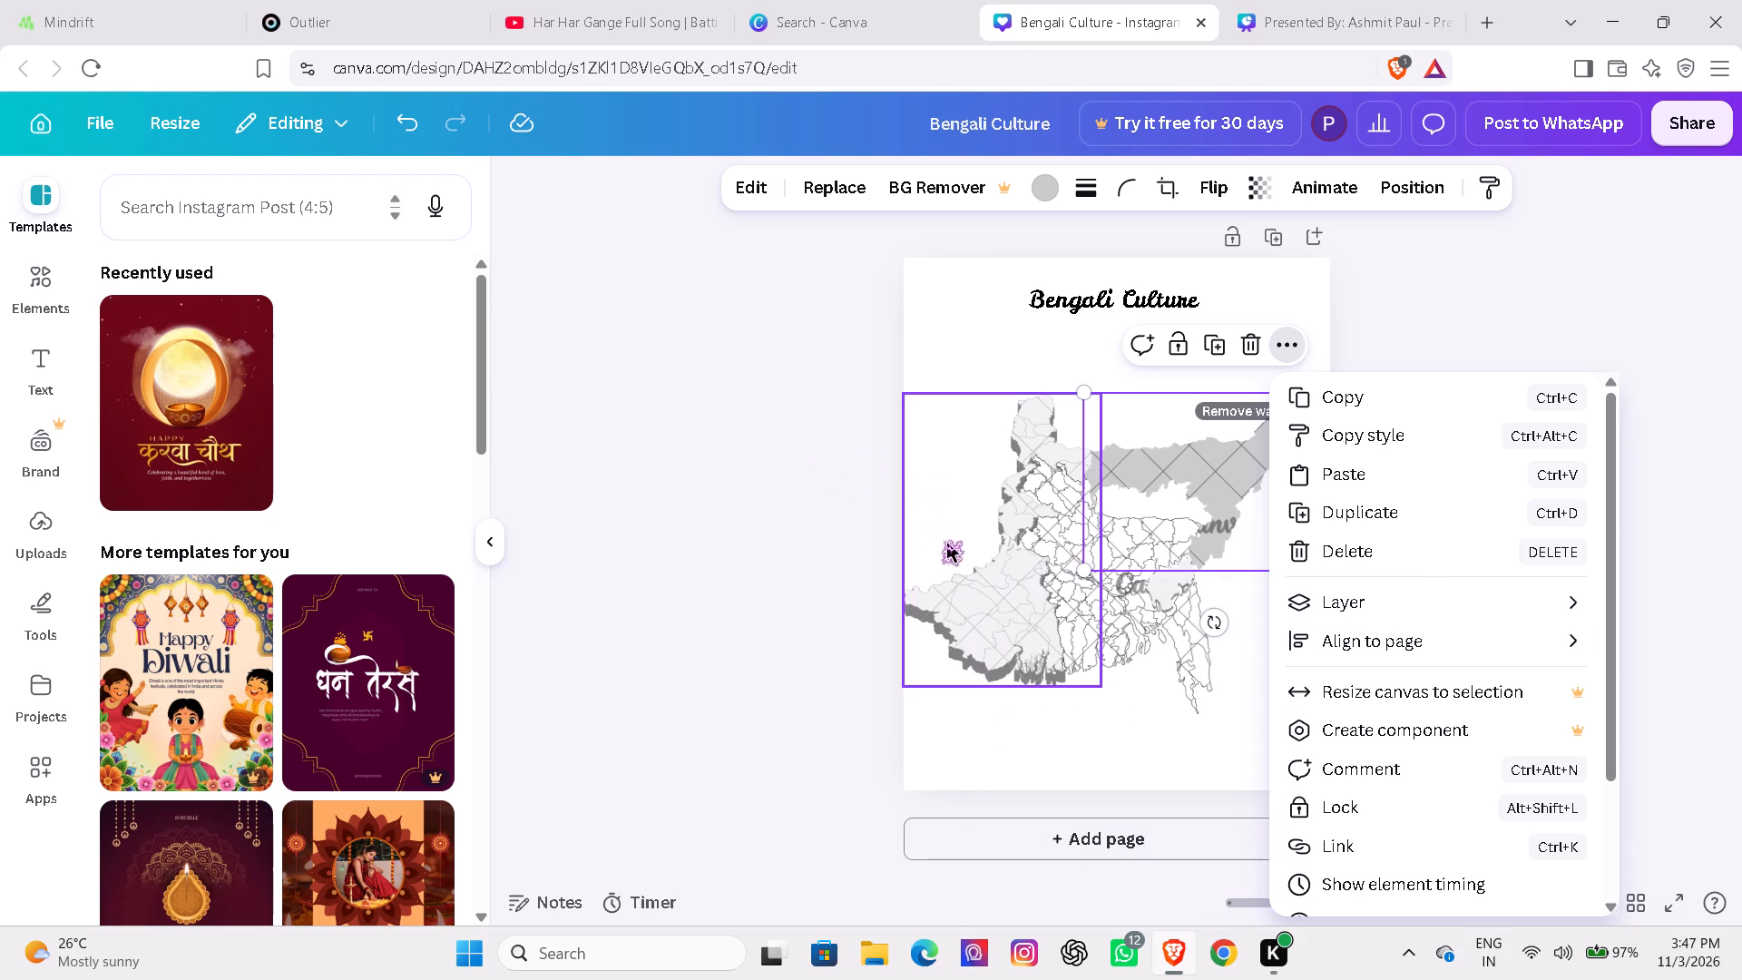
Delete the Bangladesh, Assam, West Bengal and Tripura maps from the page, keeping only the heading.
left_click(1023, 711)
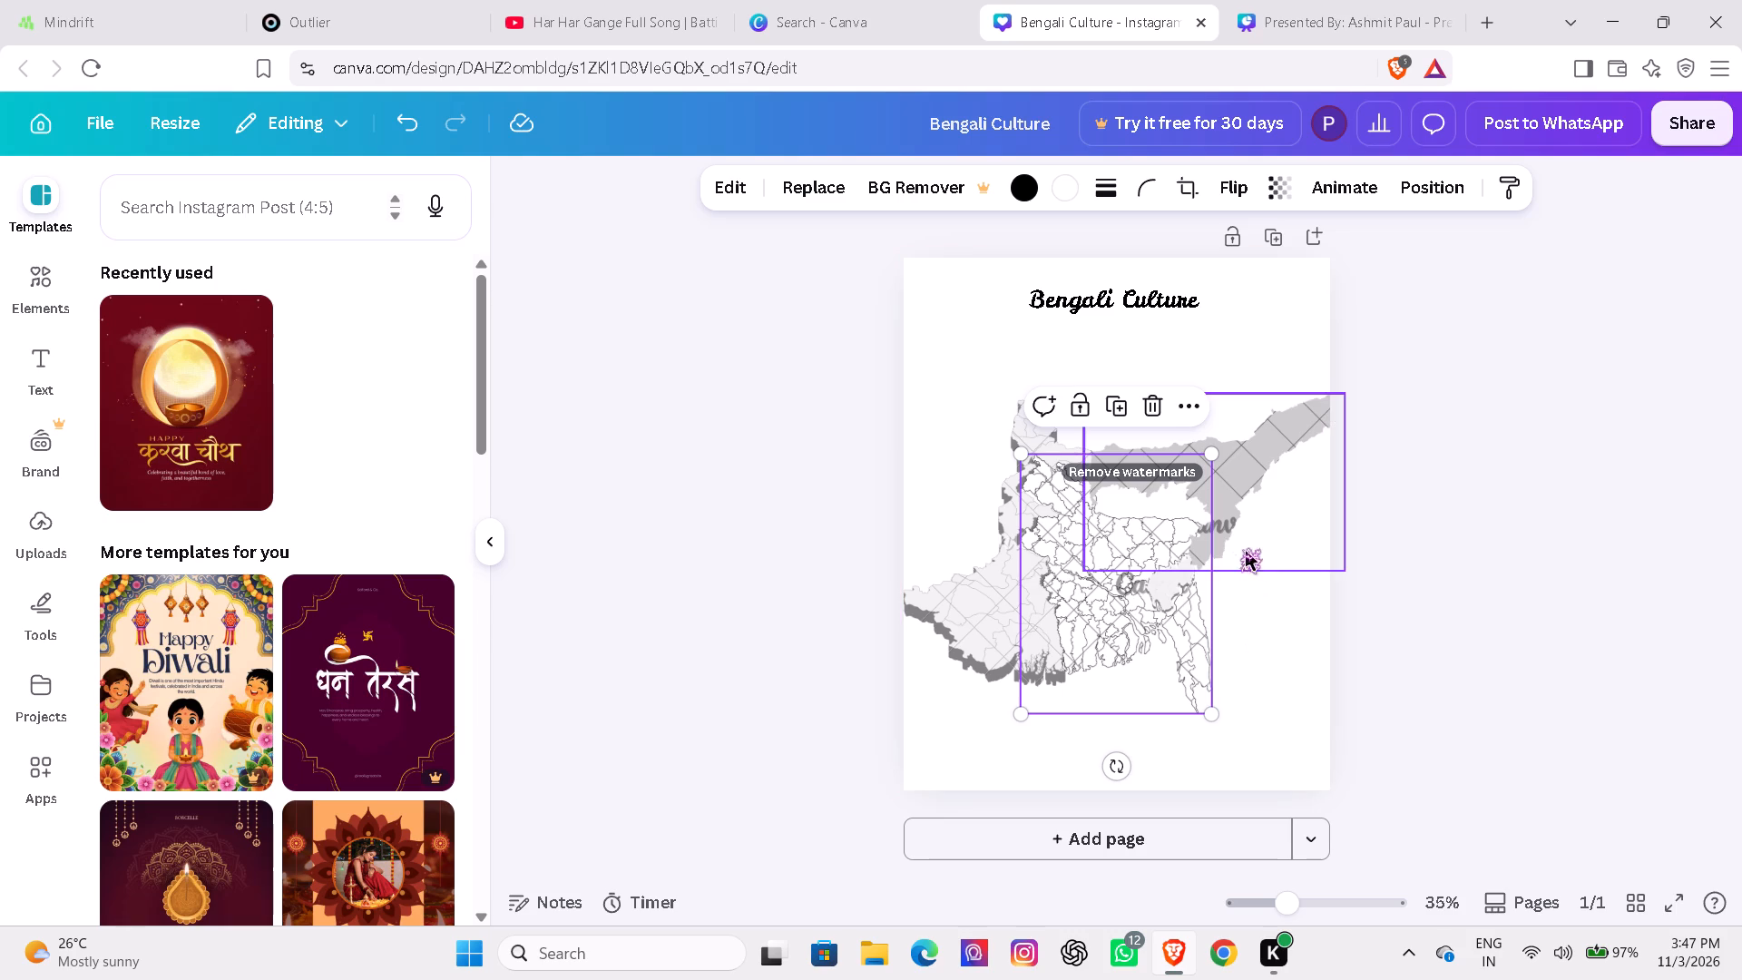
left_click(1148, 396)
left_click(1183, 464)
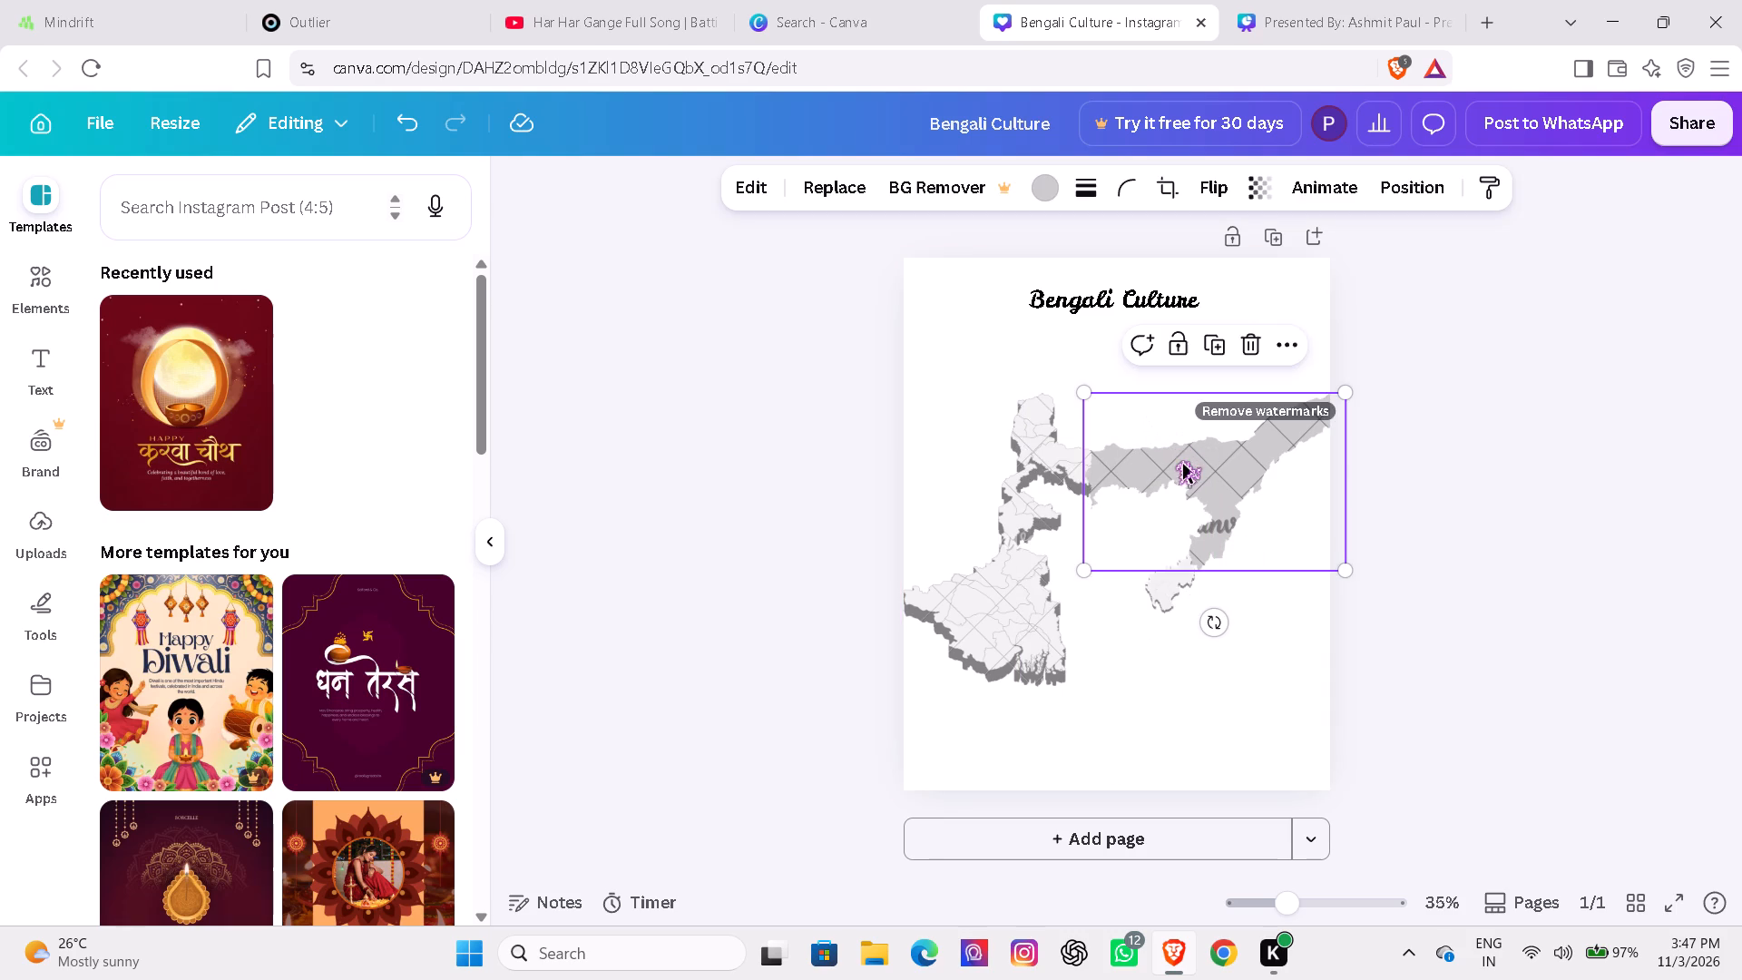
left_click(1245, 339)
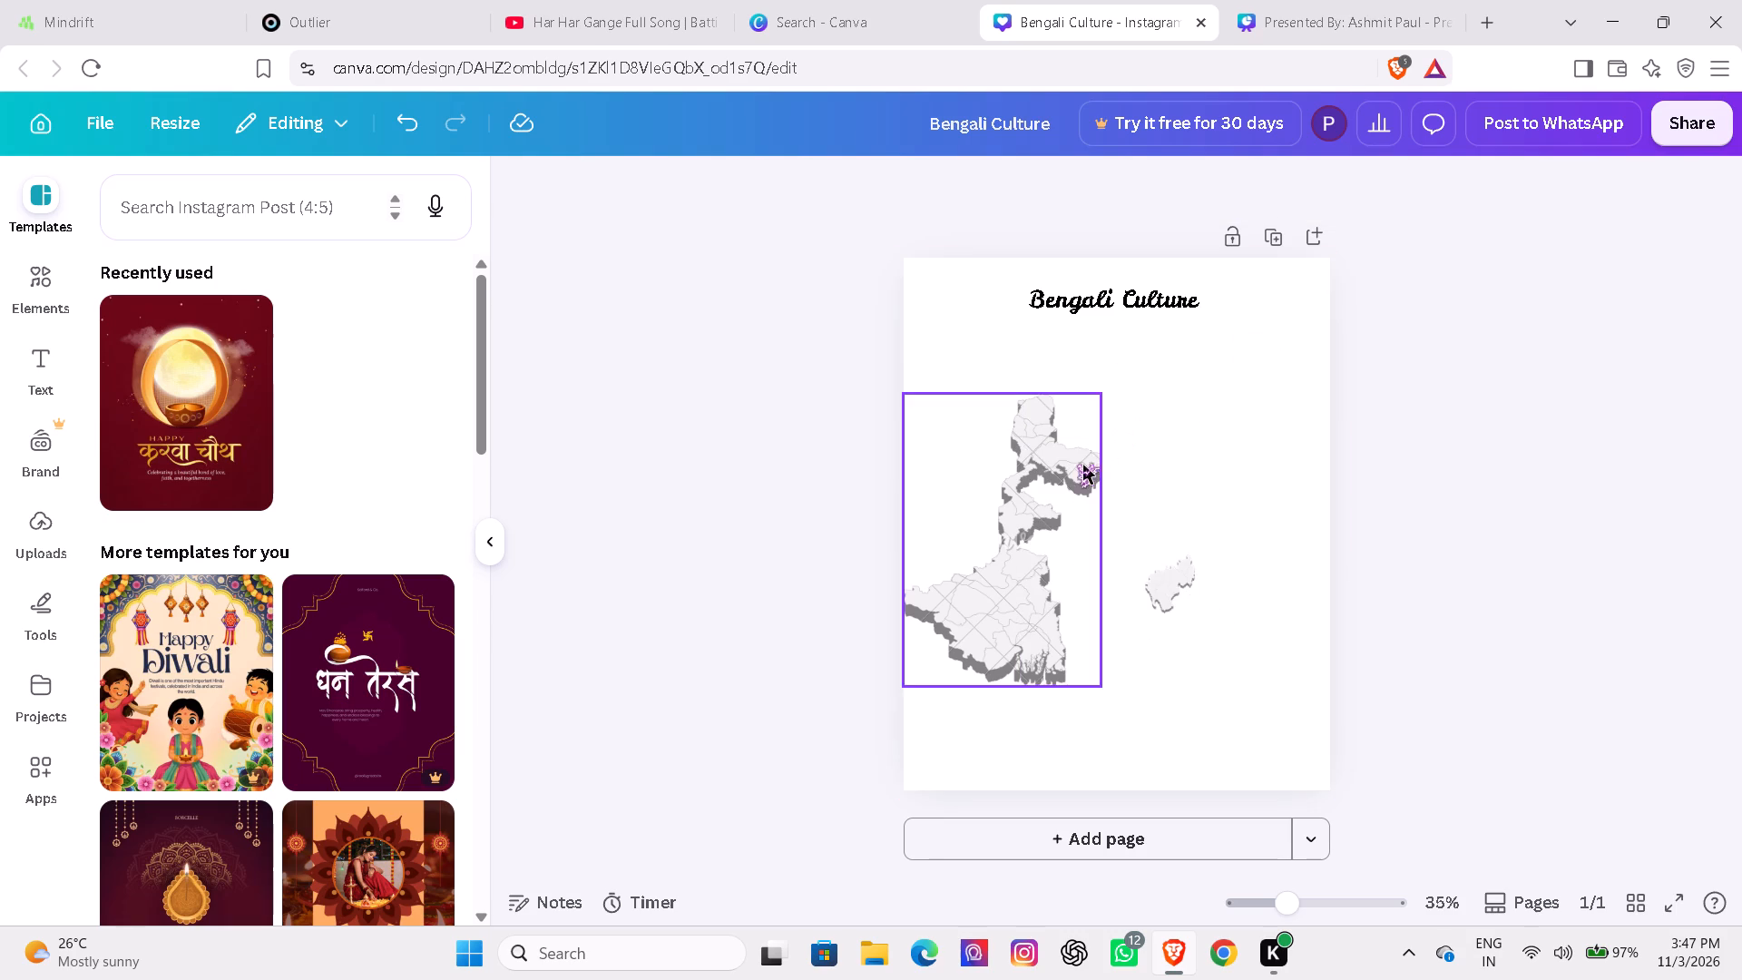
left_click(1064, 468)
left_click(1036, 342)
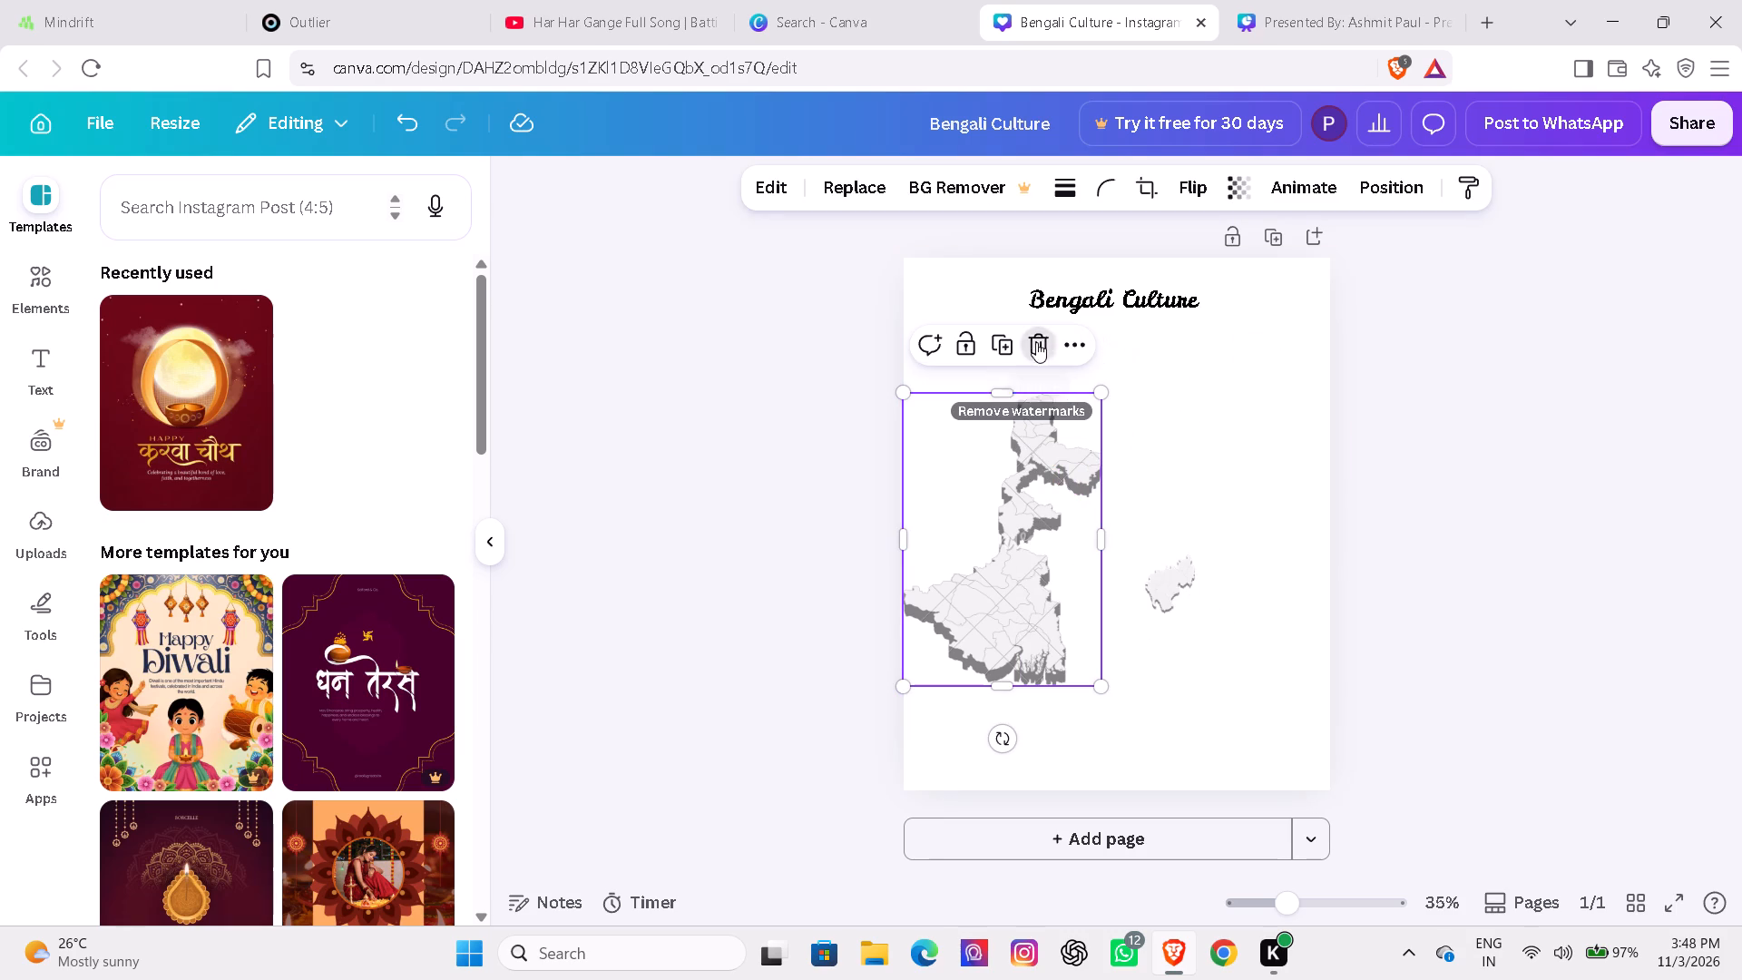
left_click(1163, 578)
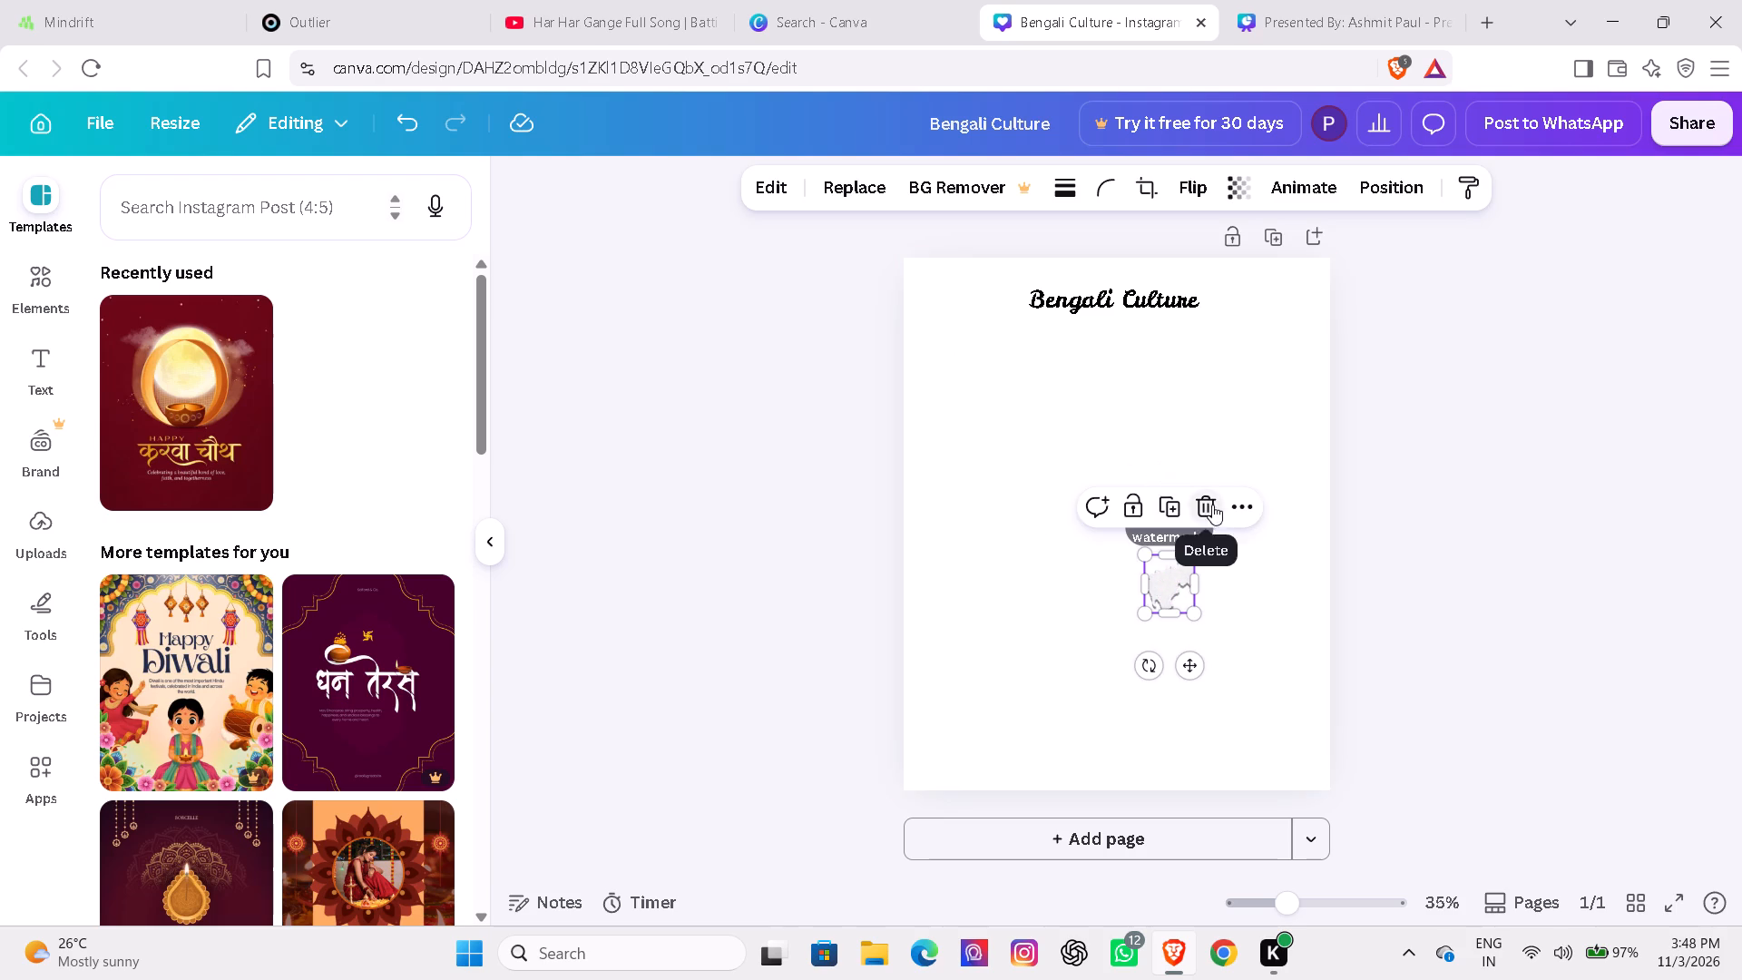
left_click(1212, 505)
Search the Instagram post templates for "durga".
left_click(278, 219)
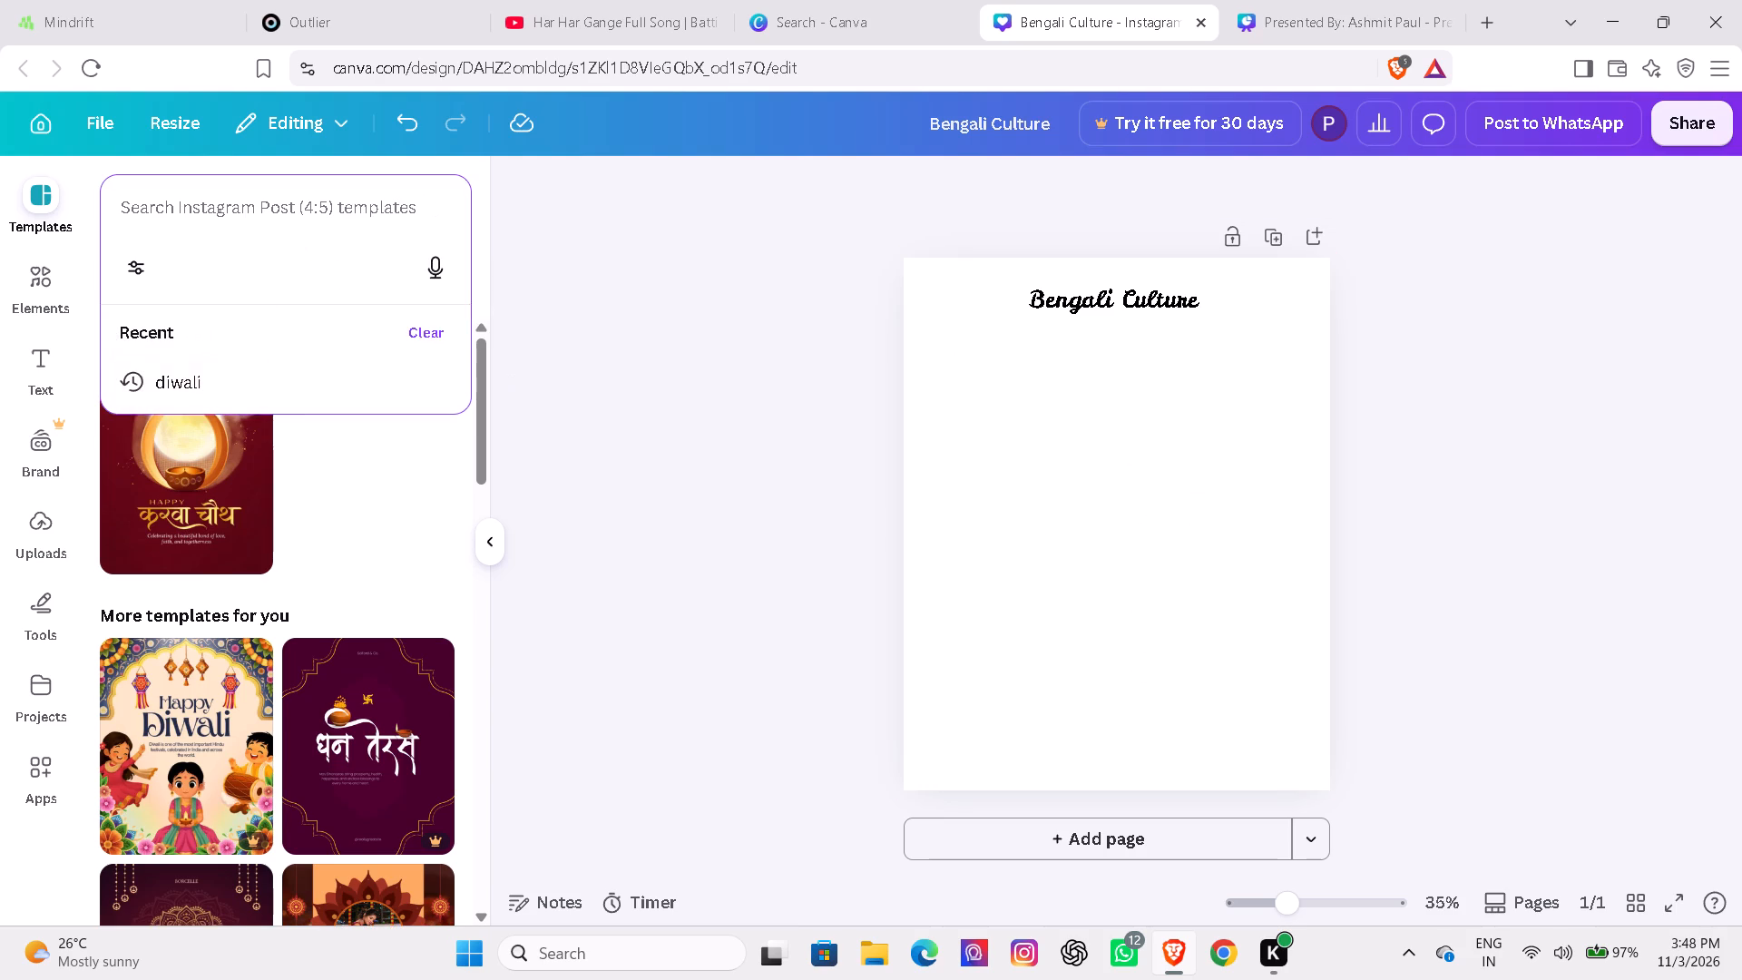
type("dur")
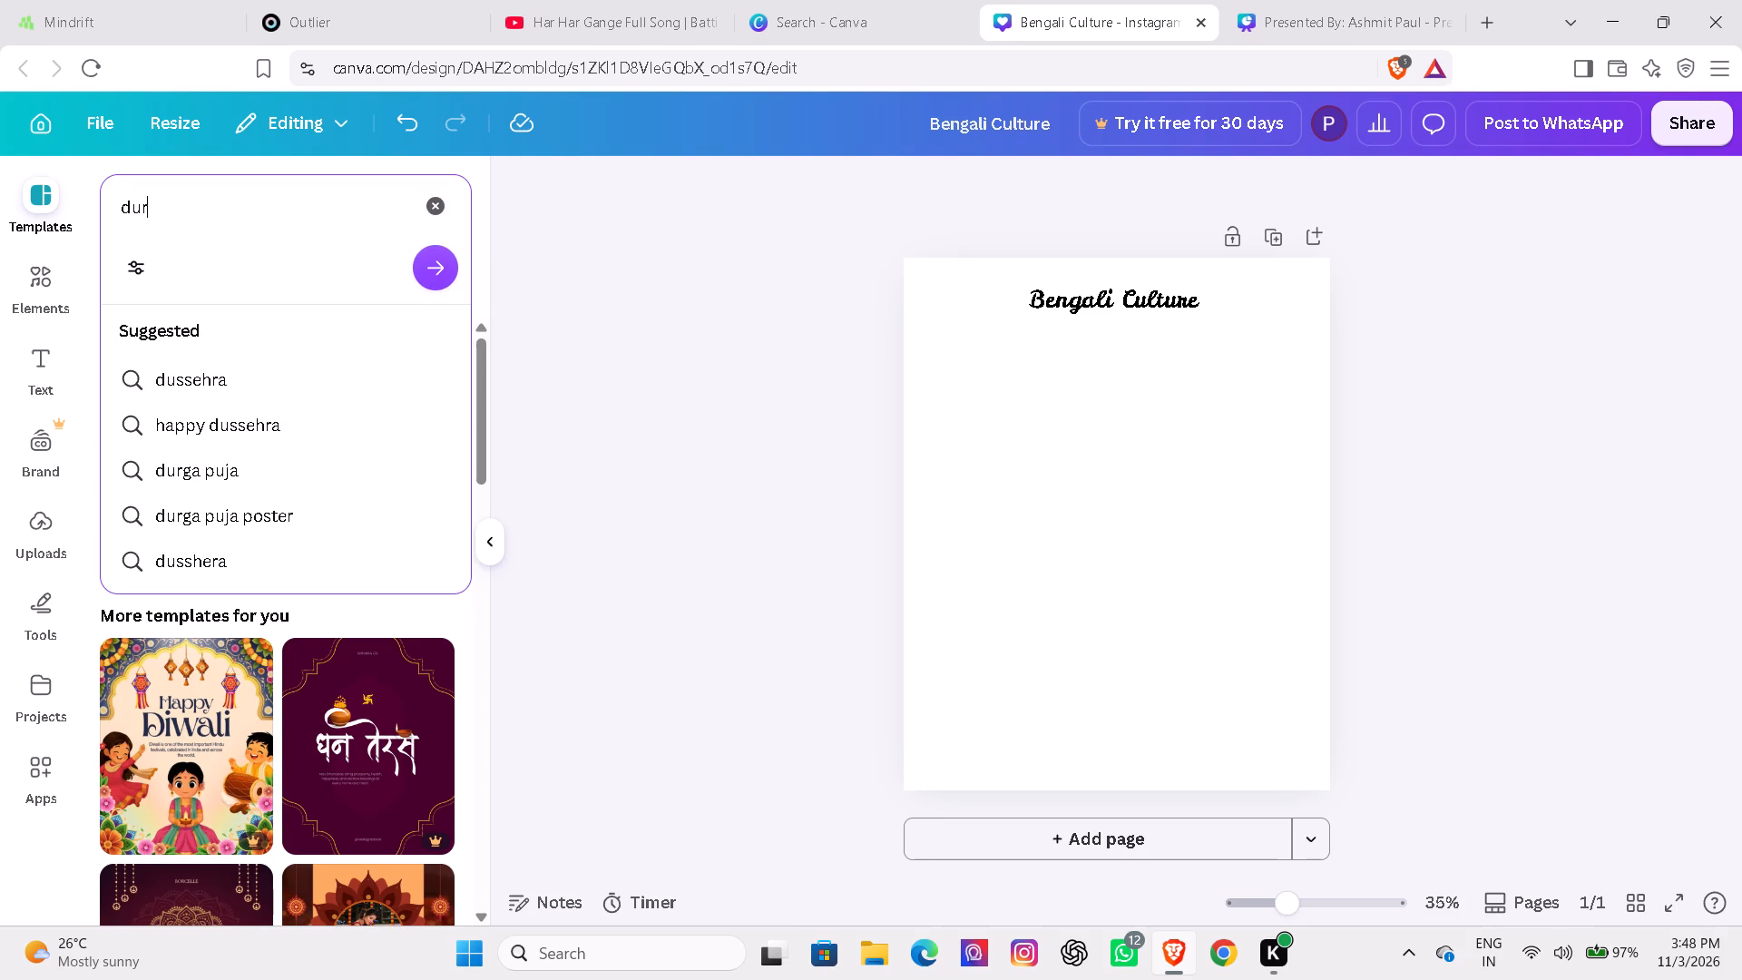
type("ga")
key("Return")
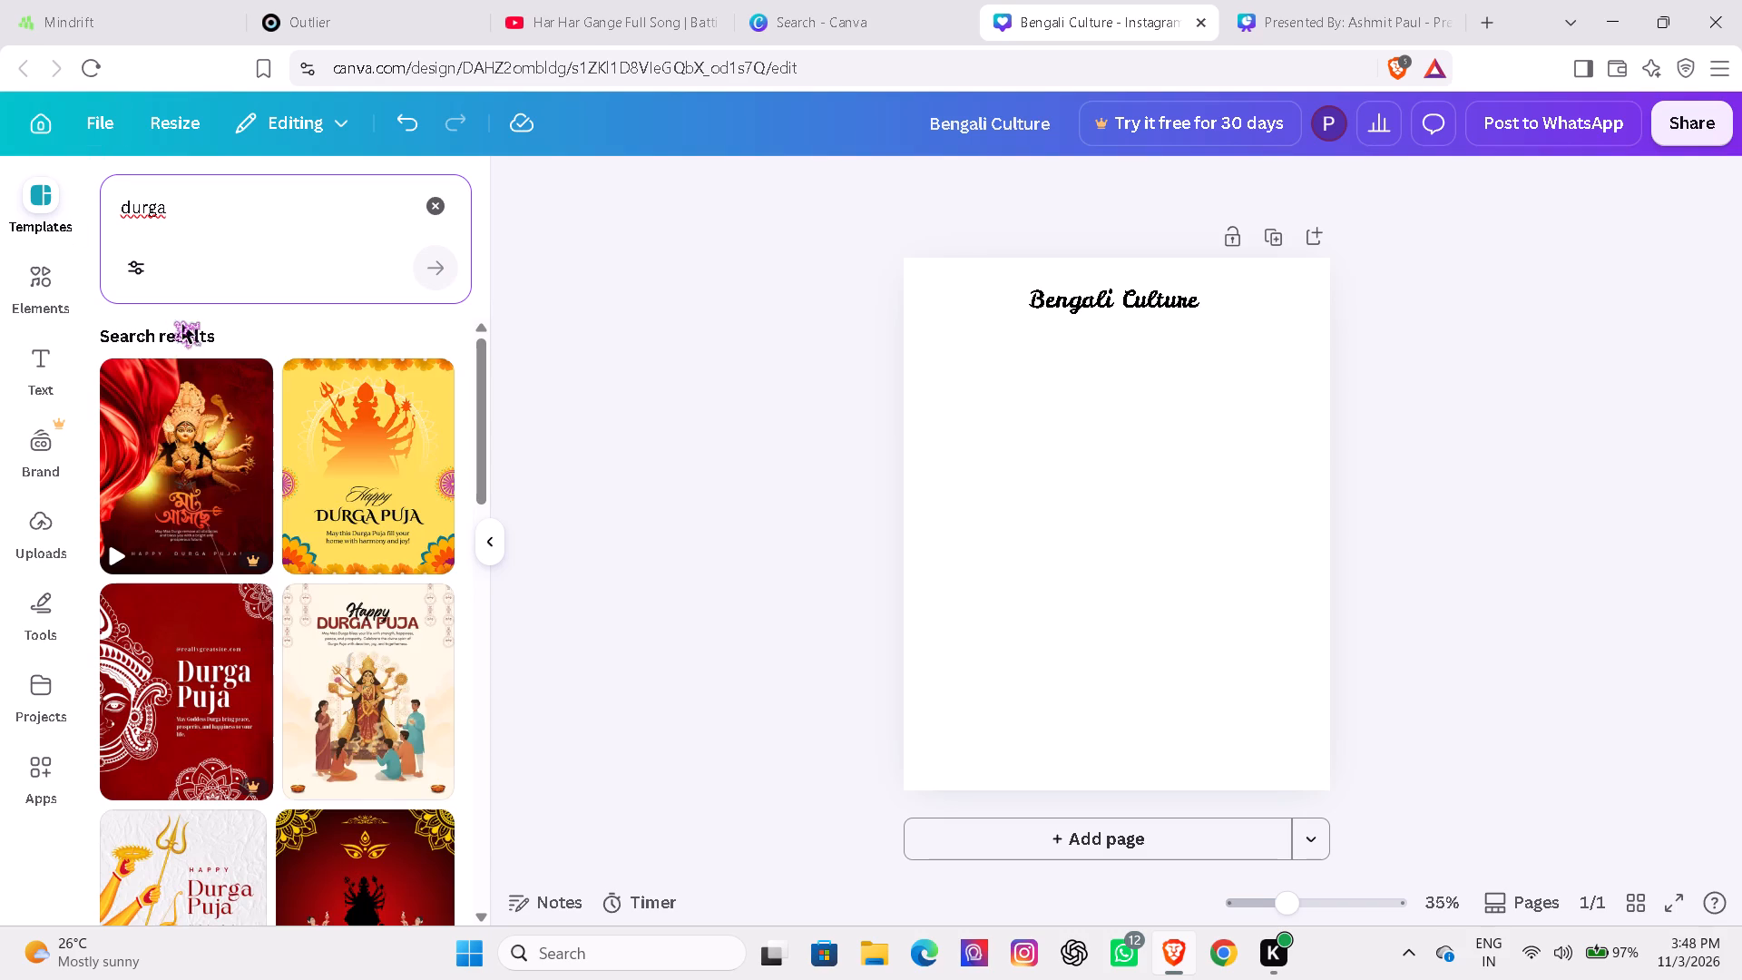
Search the graphics for "durga" instead of "tripura" and add the brown Durga eyes with the orange-dotted third eye.
left_click(54, 291)
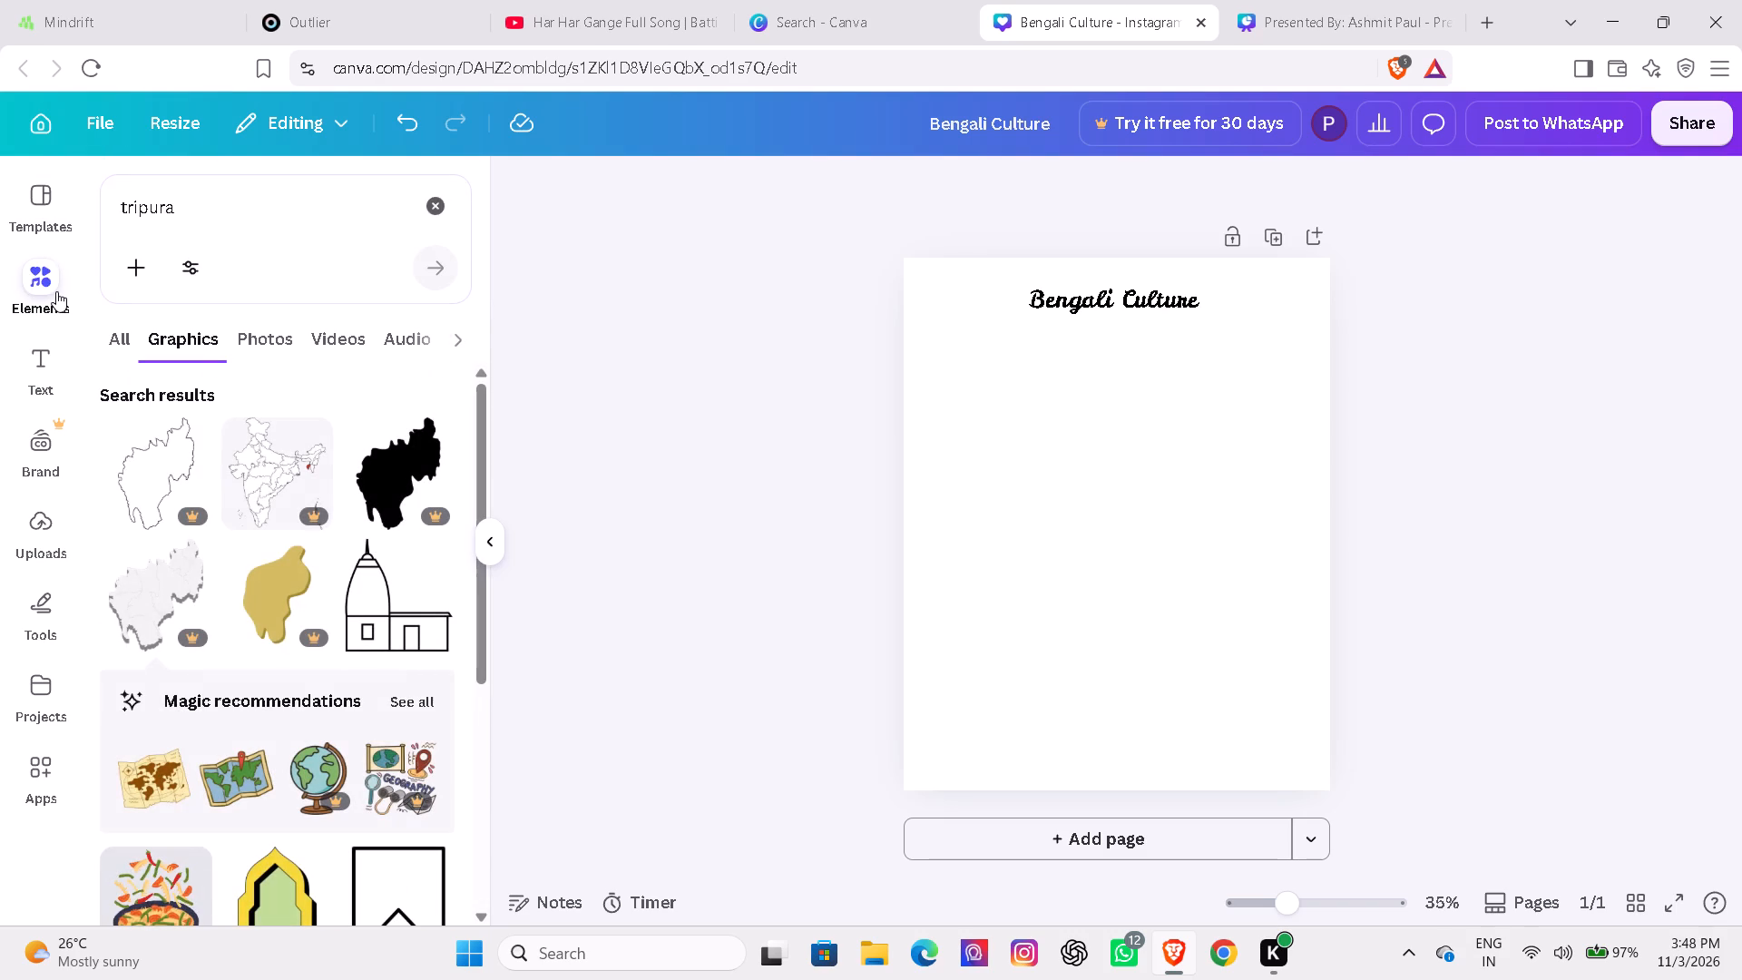
left_click(246, 215)
key("BackSpace")
key("BackSpace")
key("BackSpace")
key("BackSpace")
key("BackSpace")
key("BackSpace")
key("BackSpace")
key("BackSpace")
key("BackSpace")
key("BackSpace")
key("BackSpace")
key("BackSpace")
key("BackSpace")
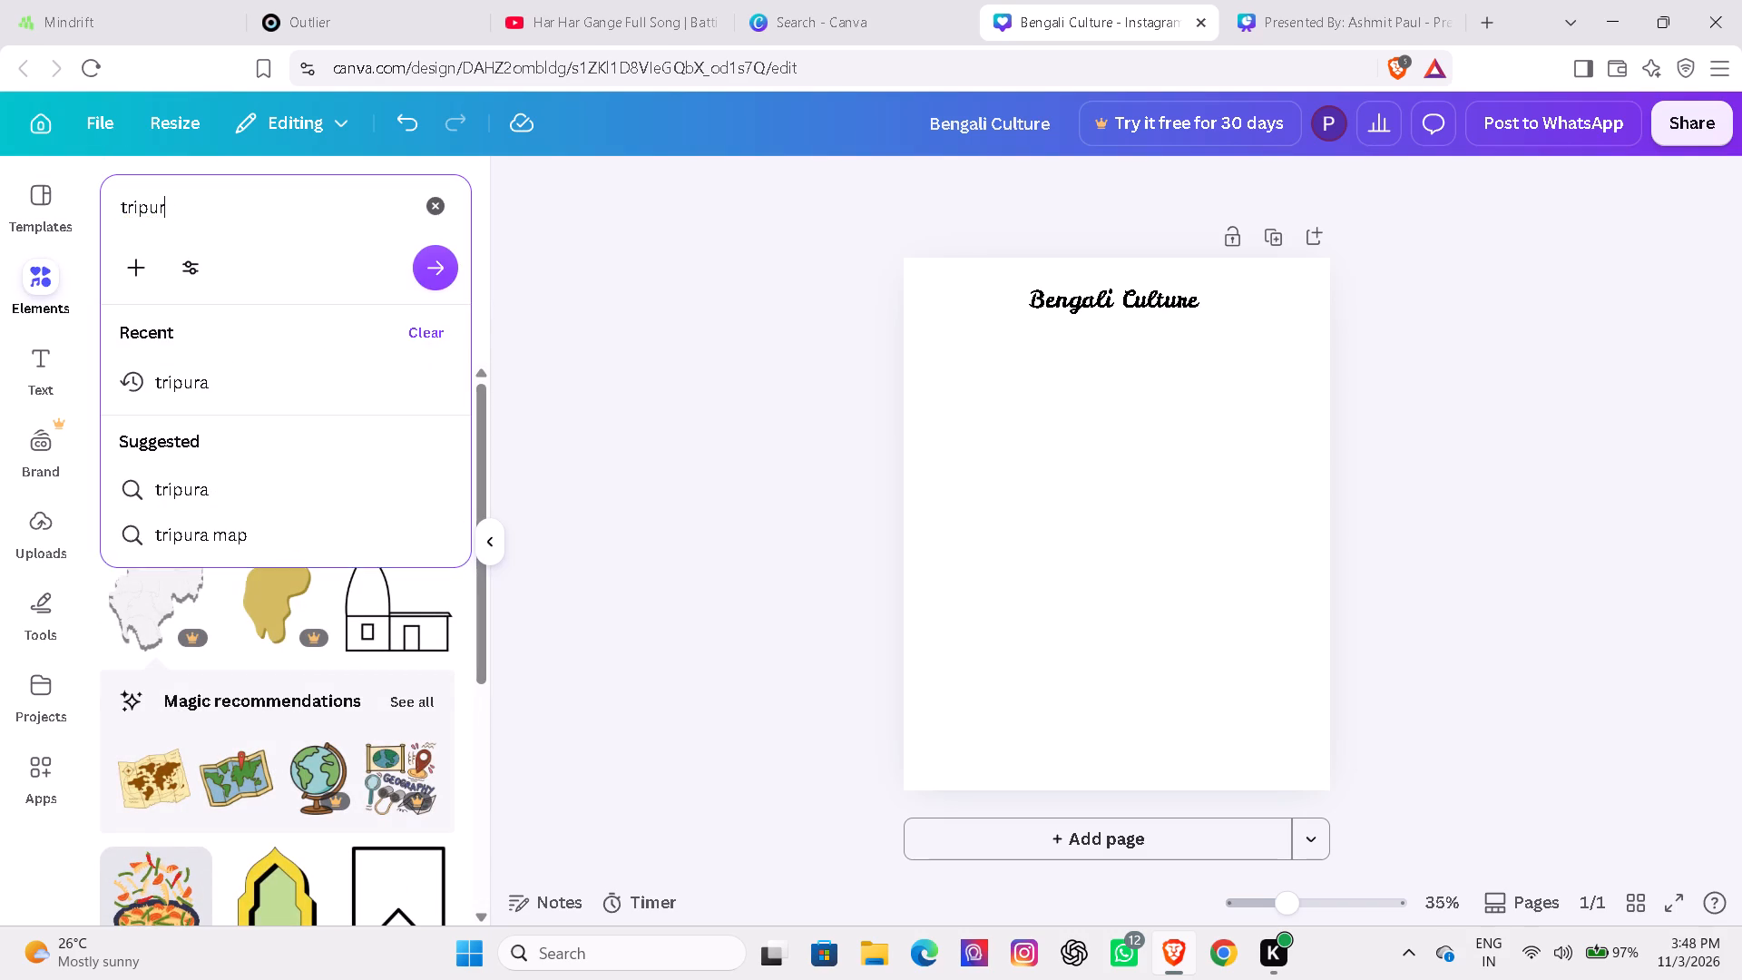
type("durga")
key("Return")
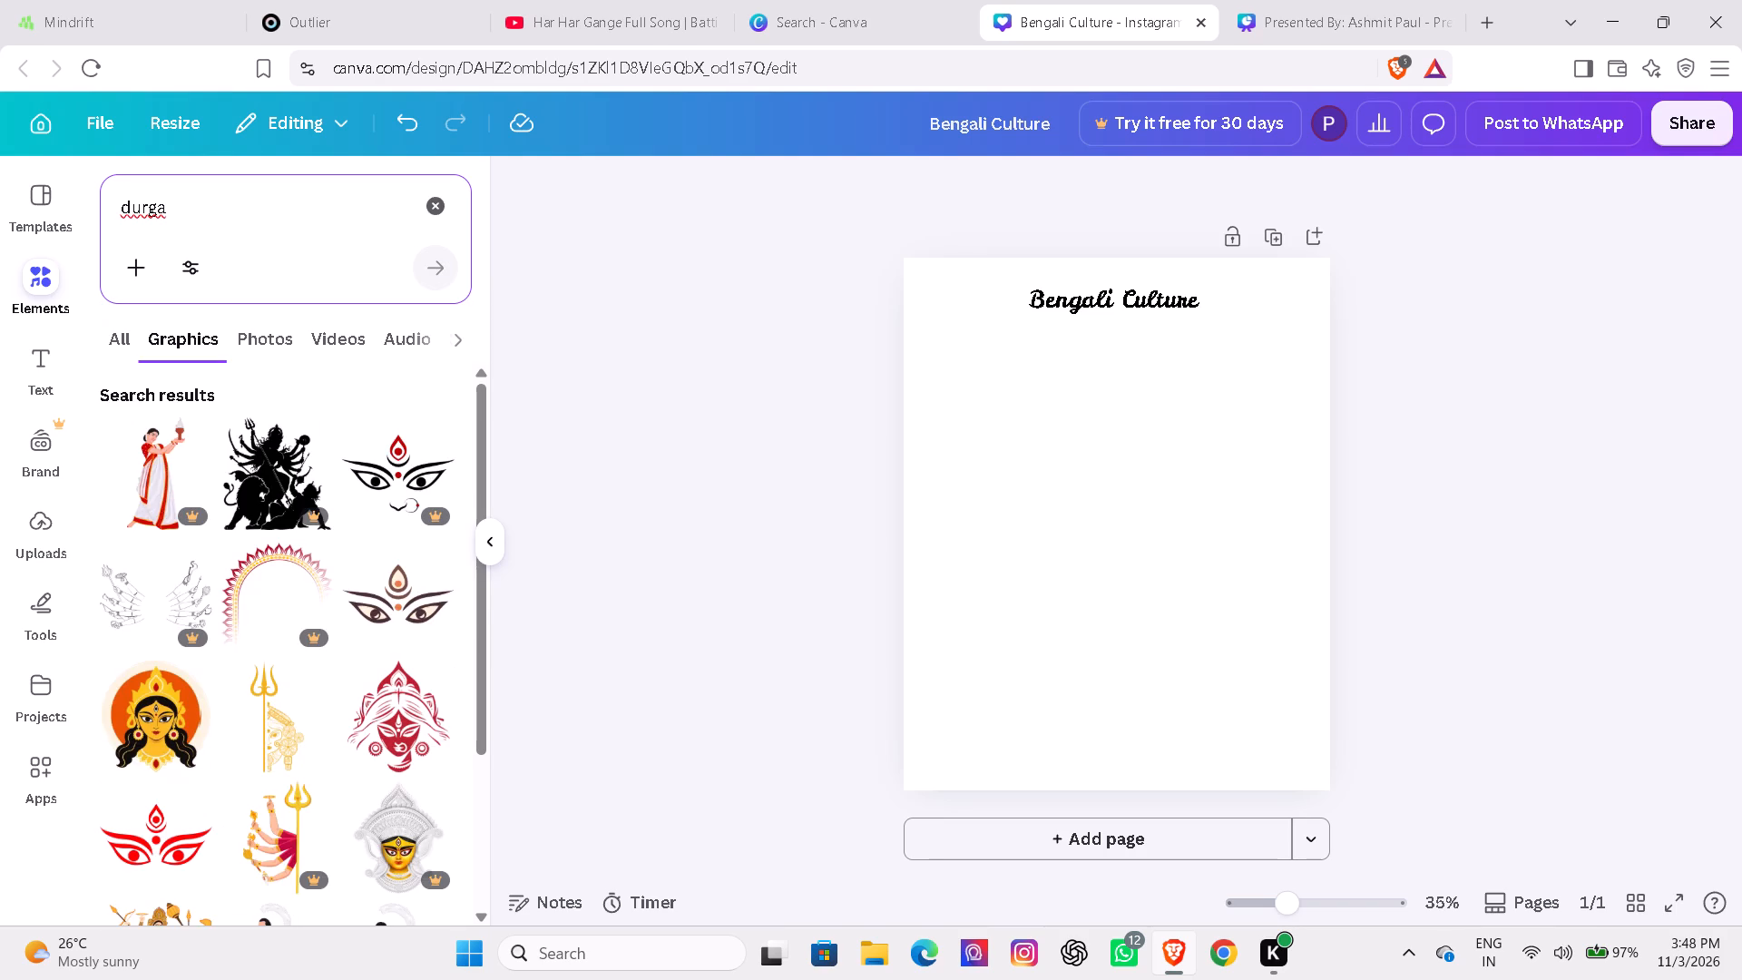
left_click(395, 612)
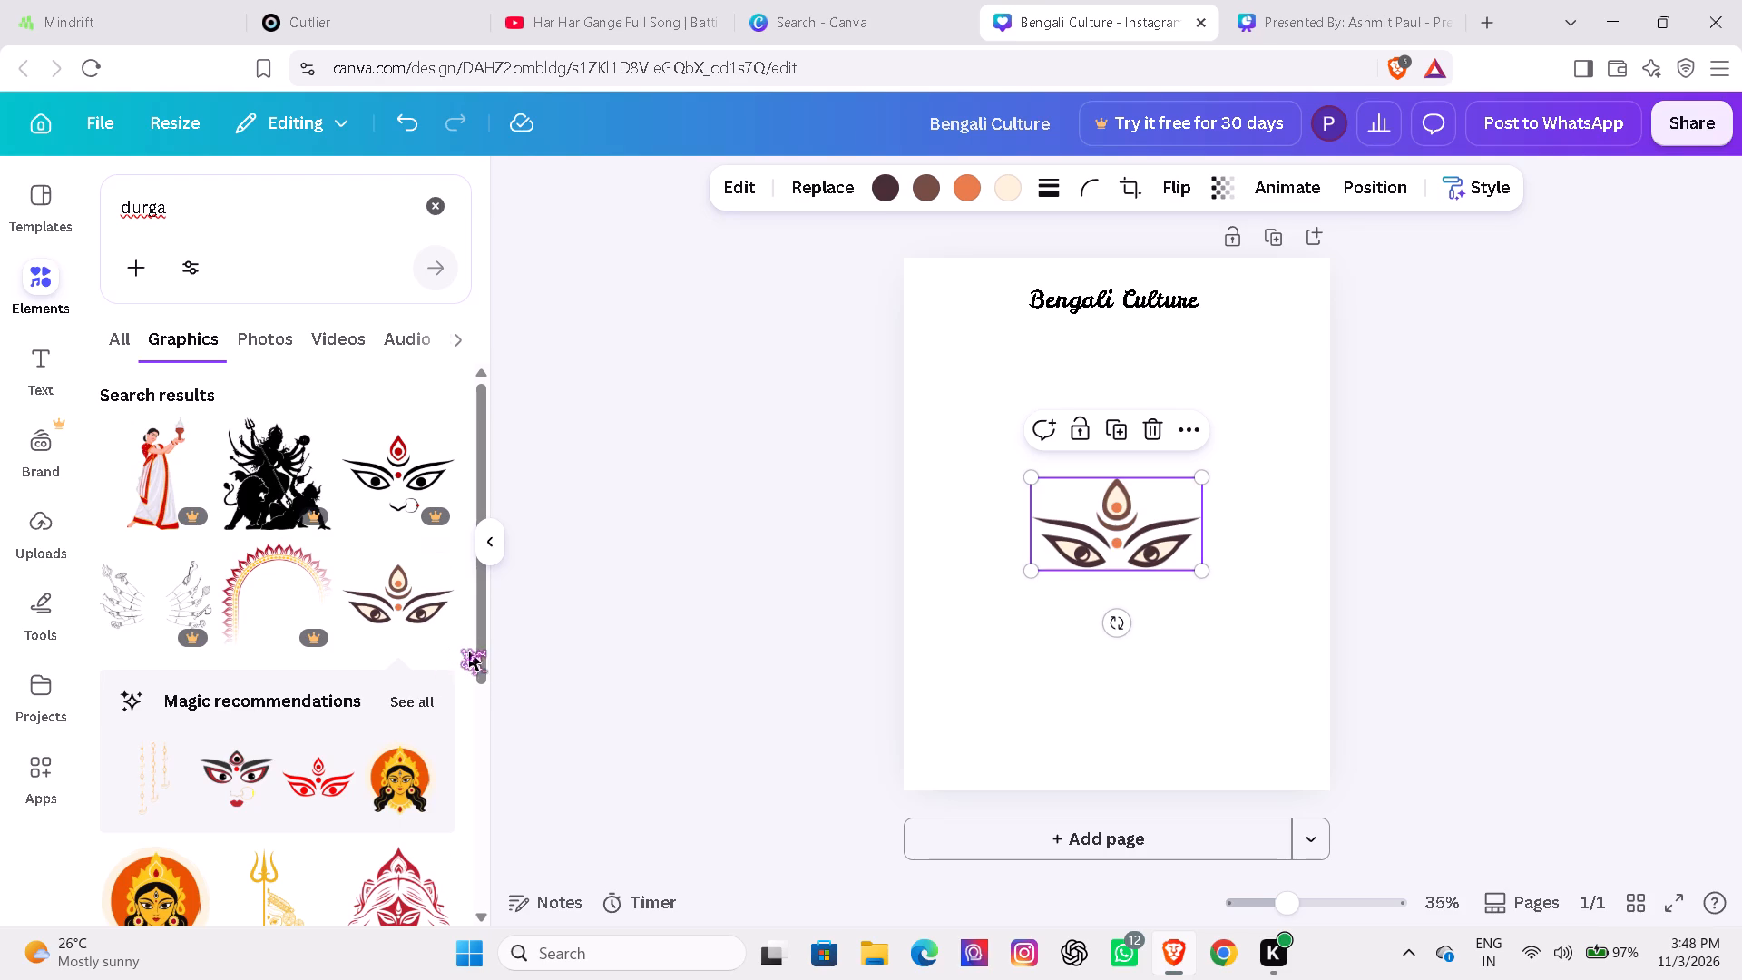
left_click_drag(472, 665, 472, 692)
left_click_drag(480, 663, 480, 664)
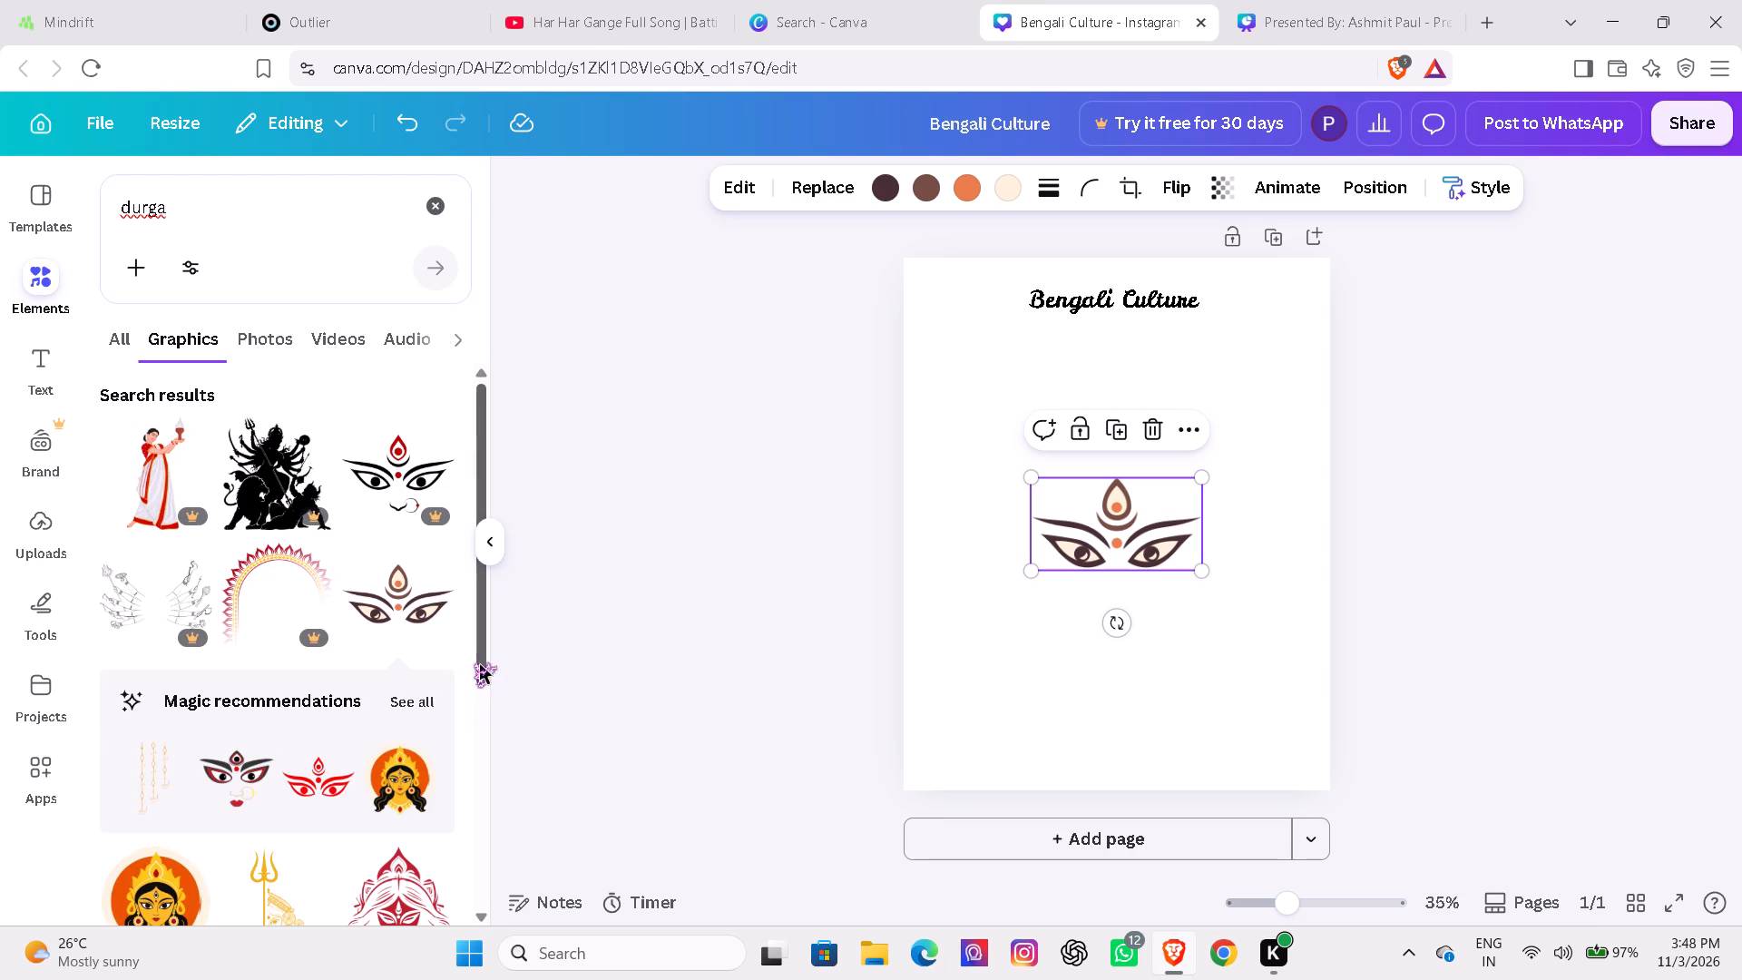
left_click_drag(480, 664, 490, 802)
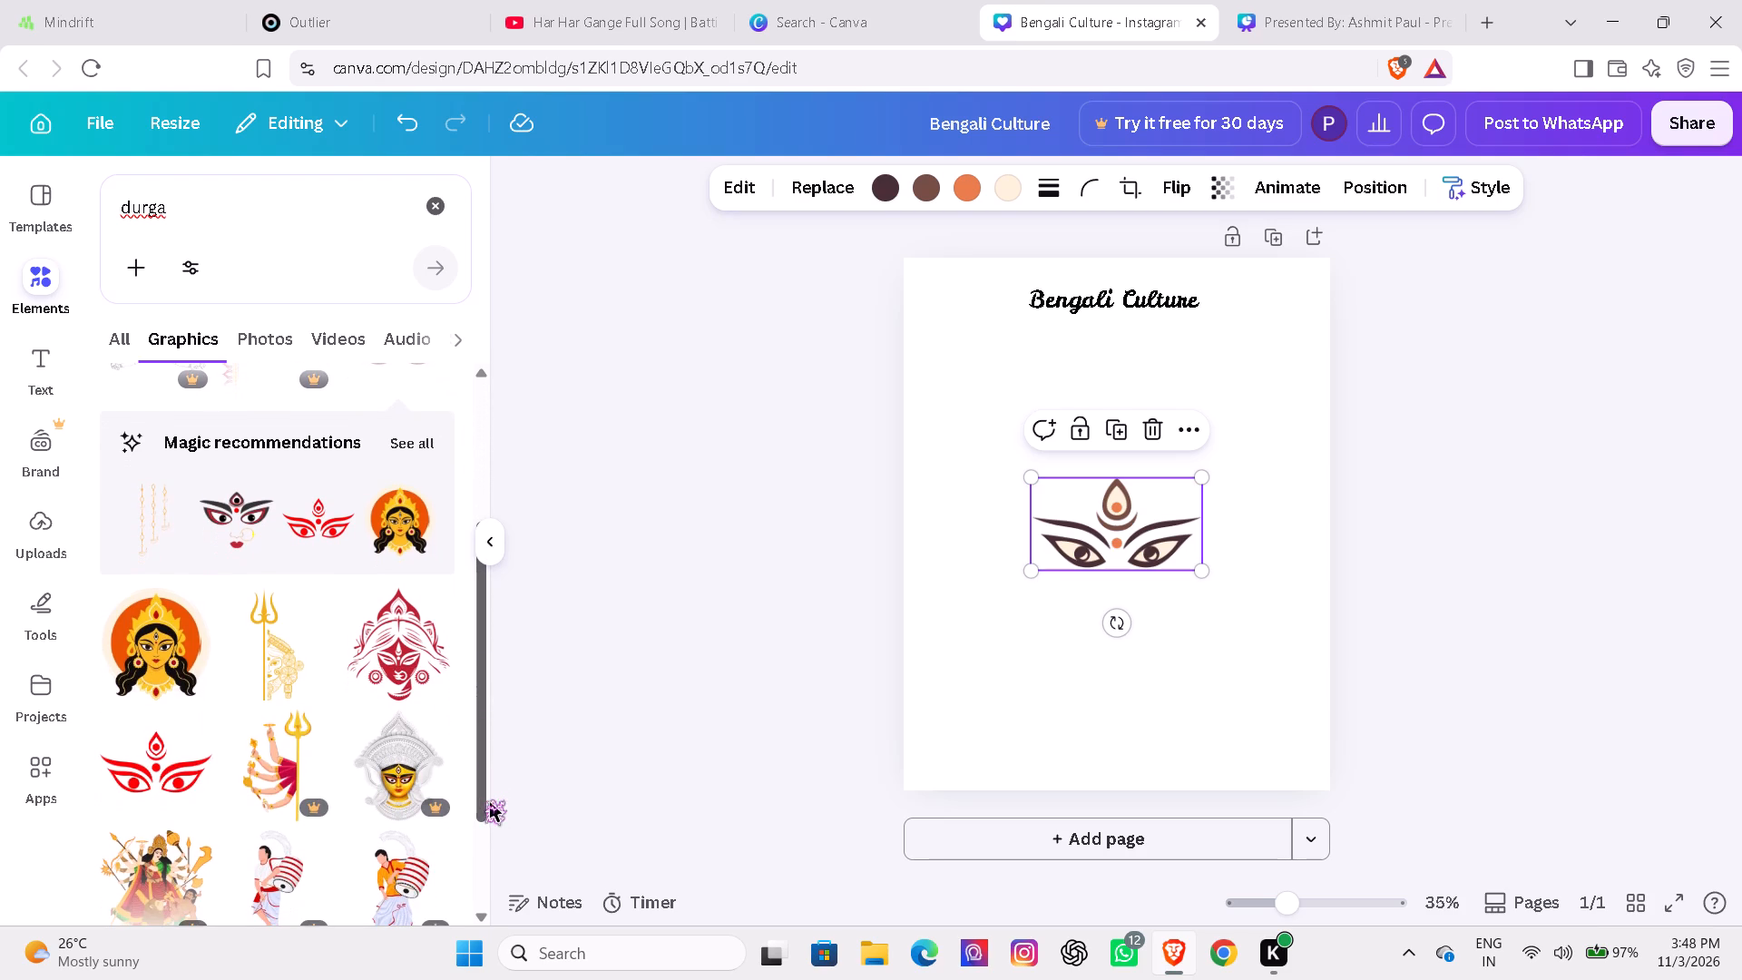
left_click_drag(490, 802, 477, 748)
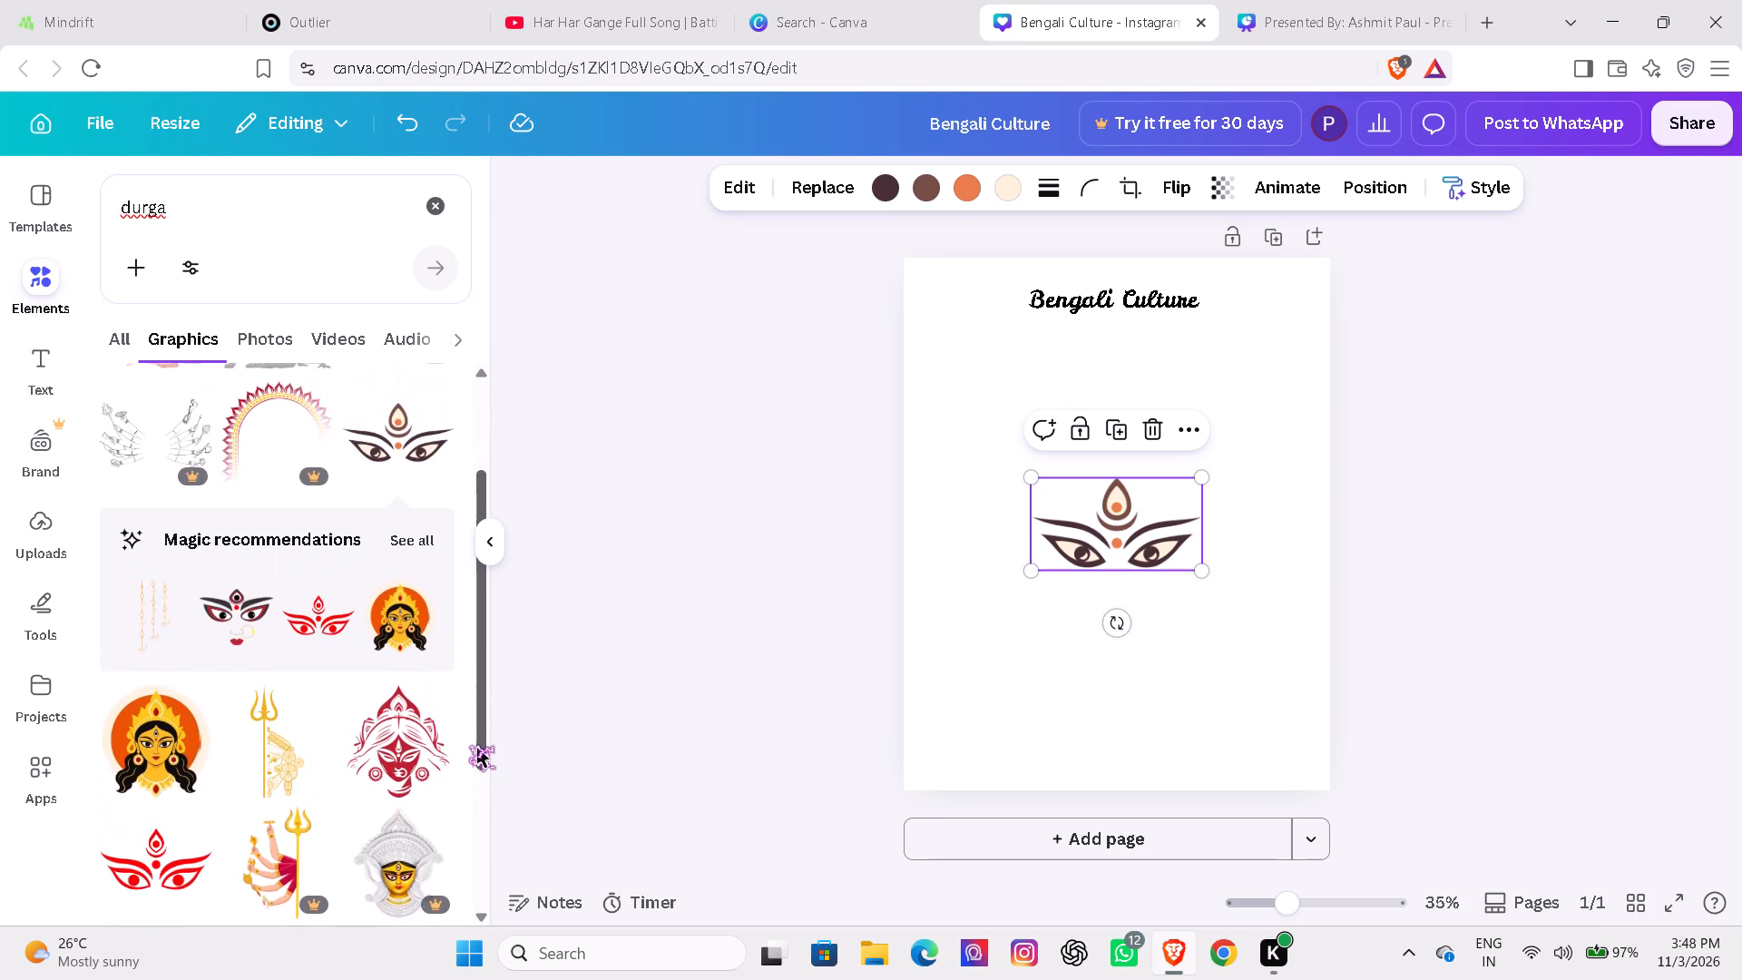
left_click_drag(477, 748, 489, 801)
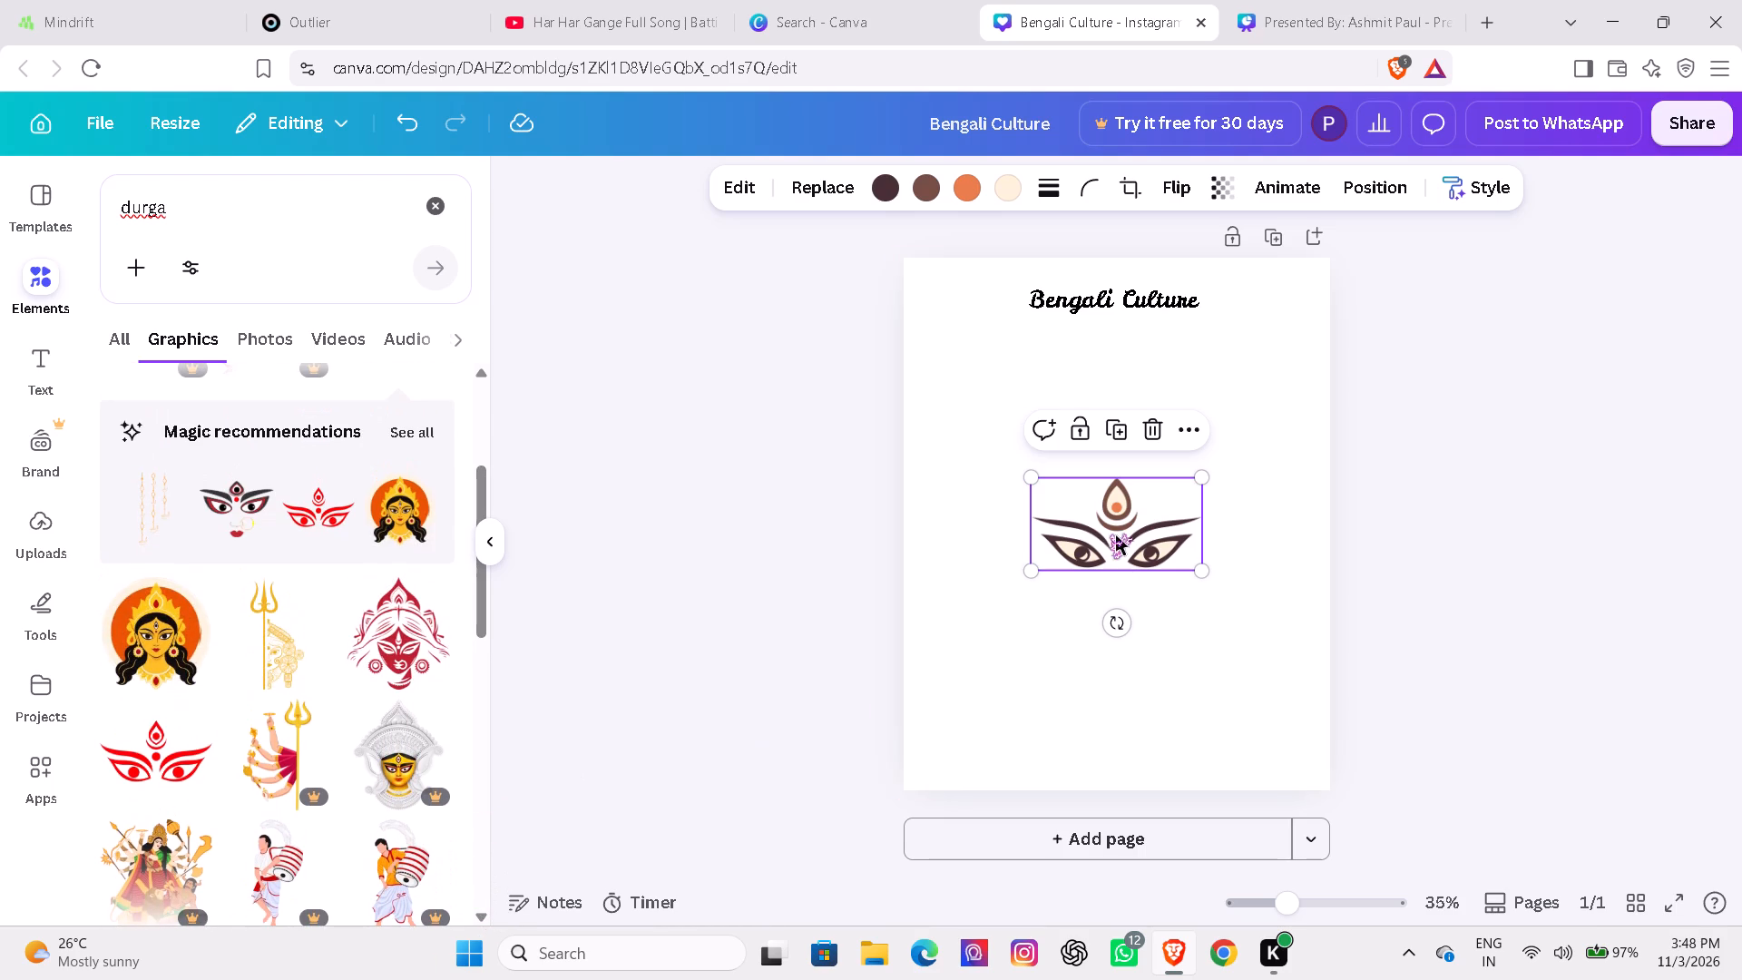
Move the brown Durga eyes directly beneath the Bengali Culture heading and shrink them to slightly narrower than the heading, centred under it.
left_click_drag(1113, 535, 1111, 379)
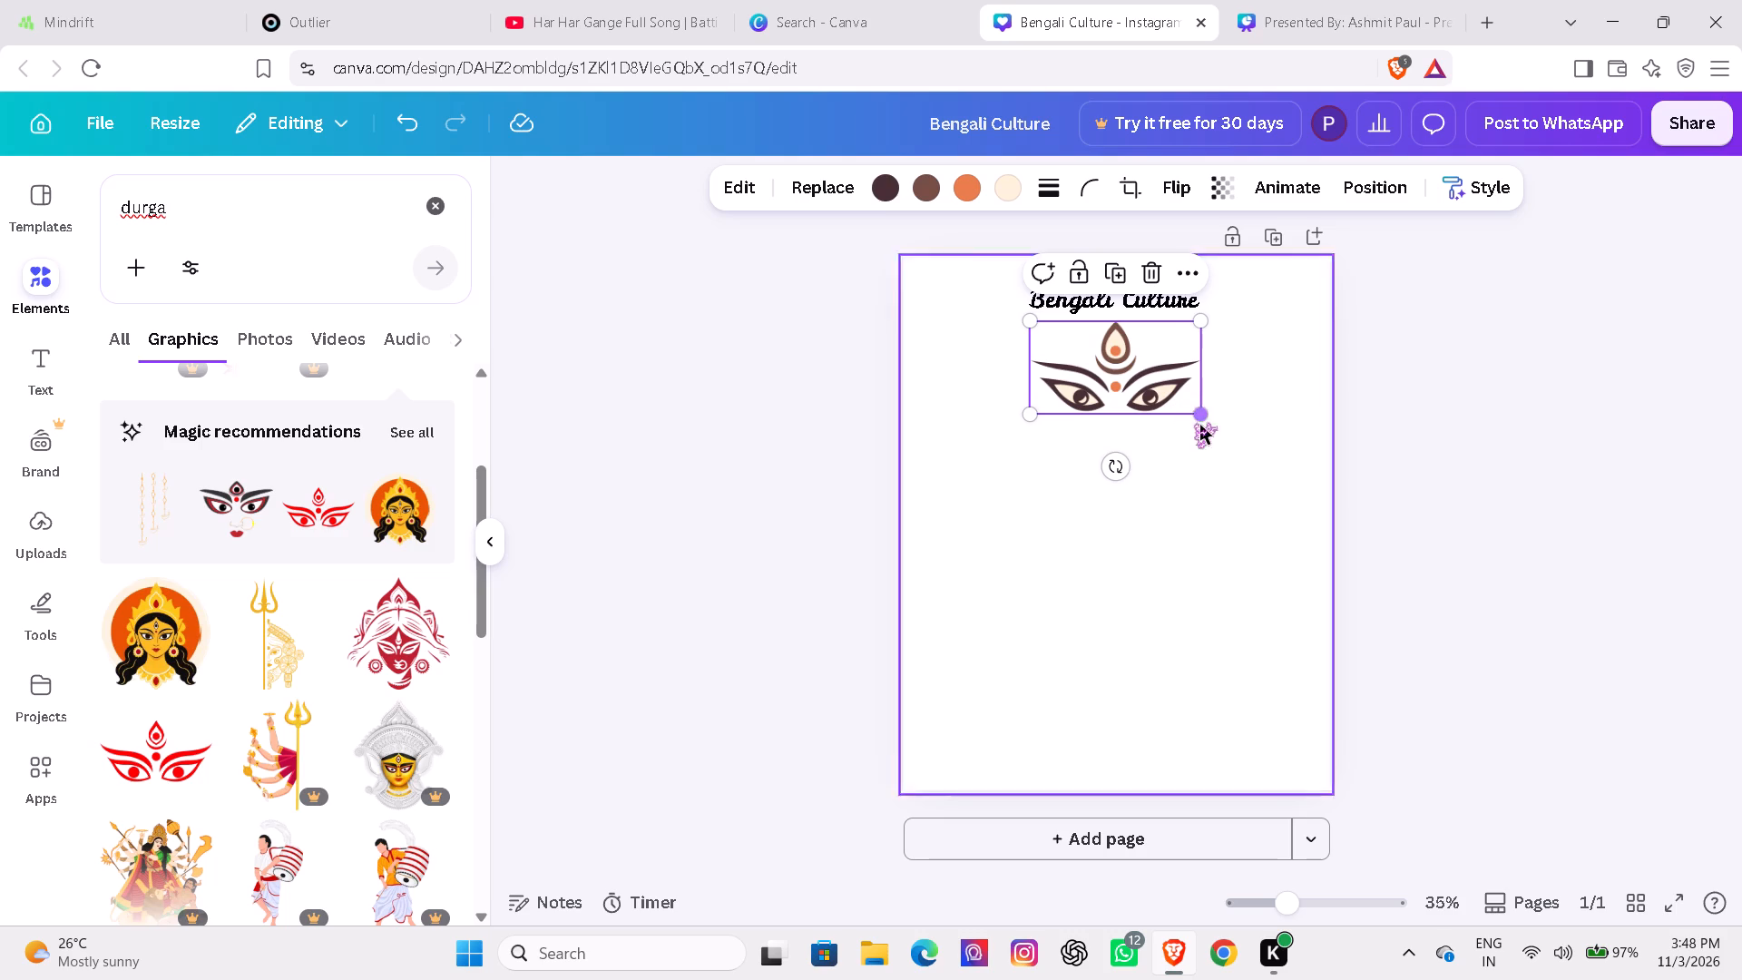
left_click_drag(1200, 414, 1192, 405)
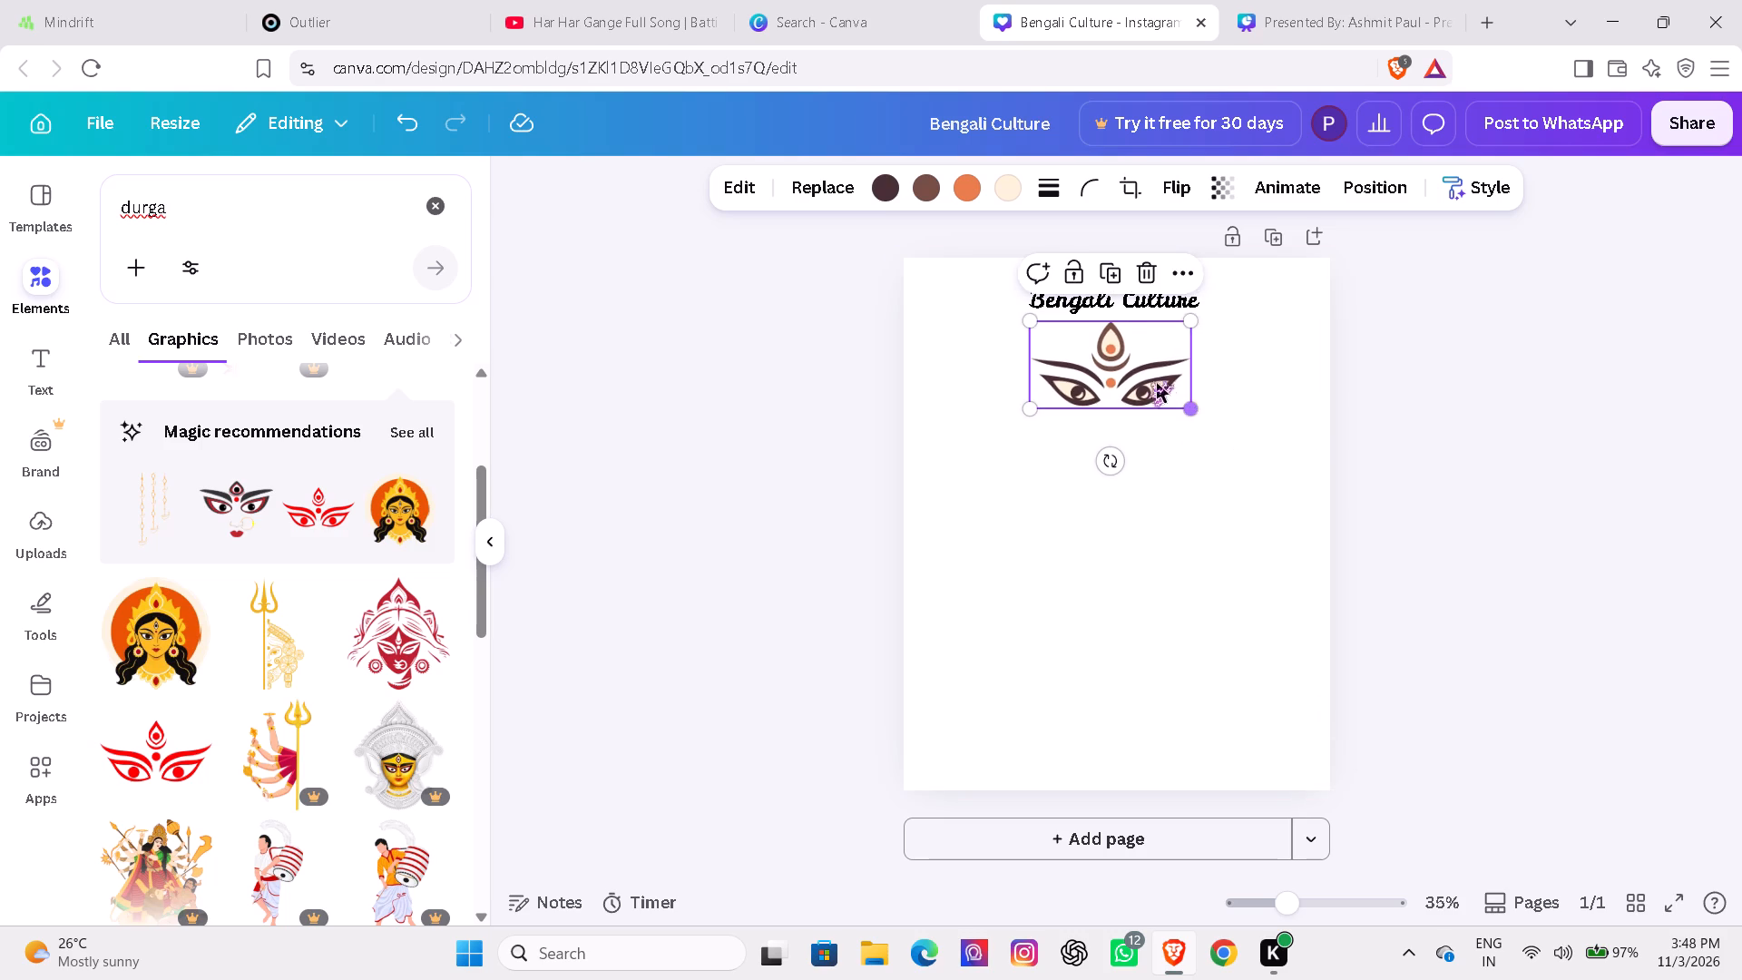
left_click(1140, 377)
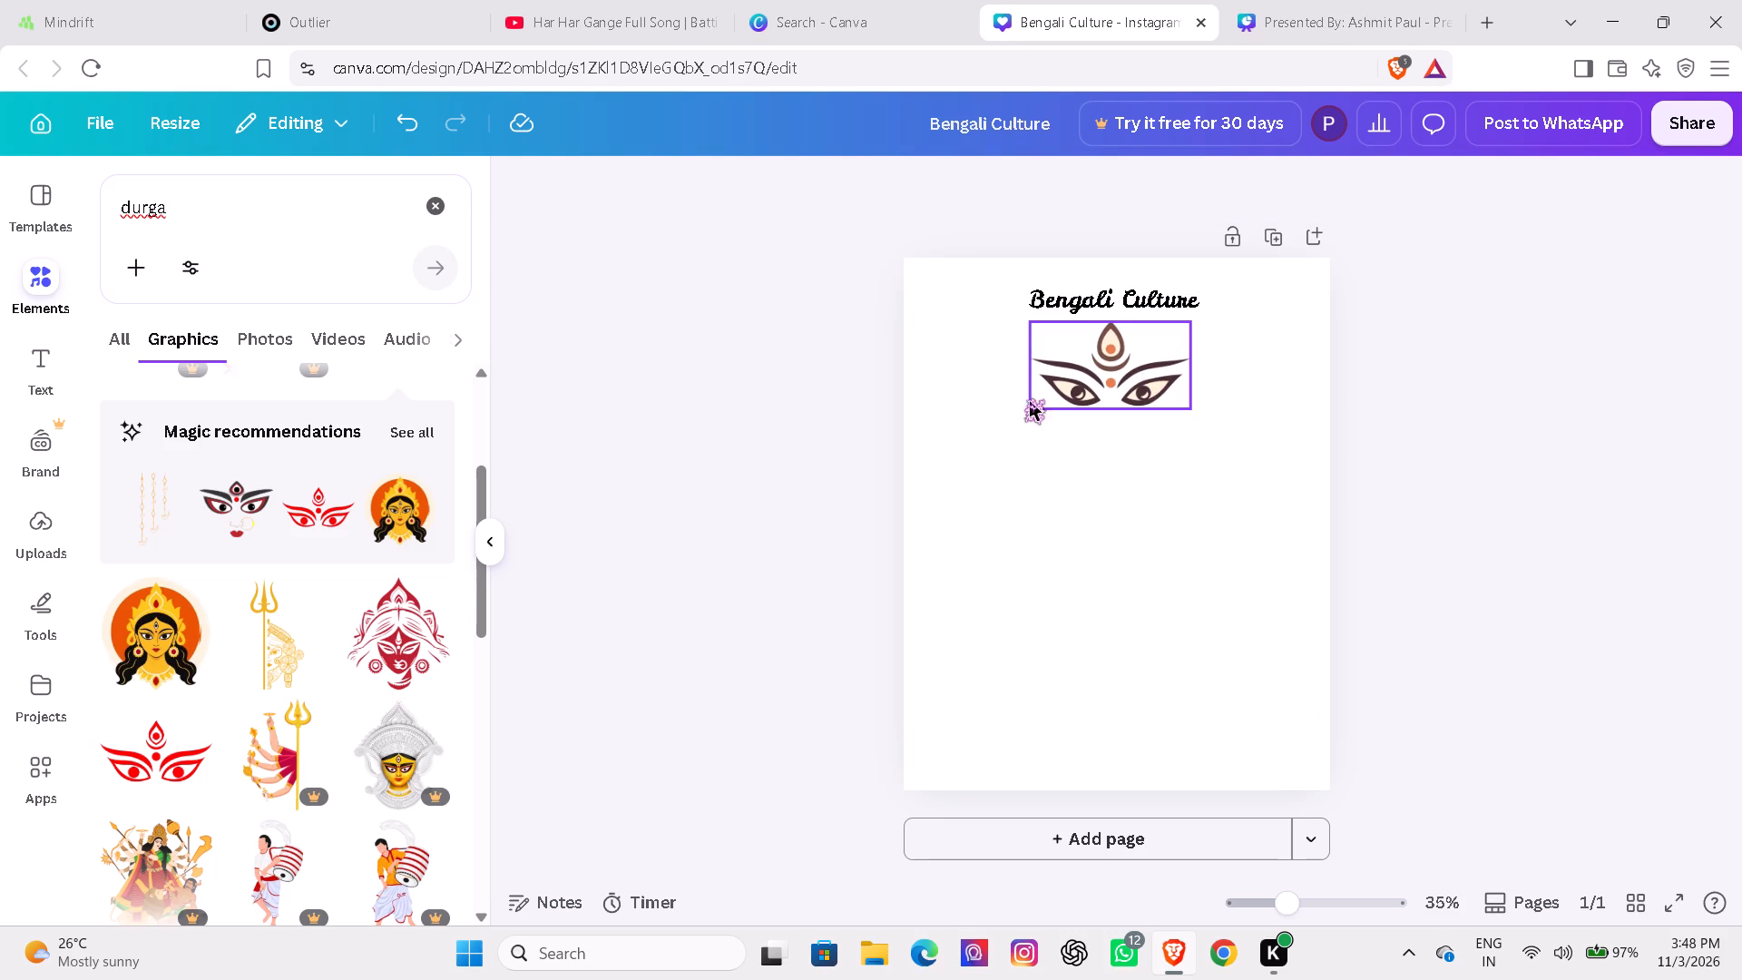
left_click(1076, 367)
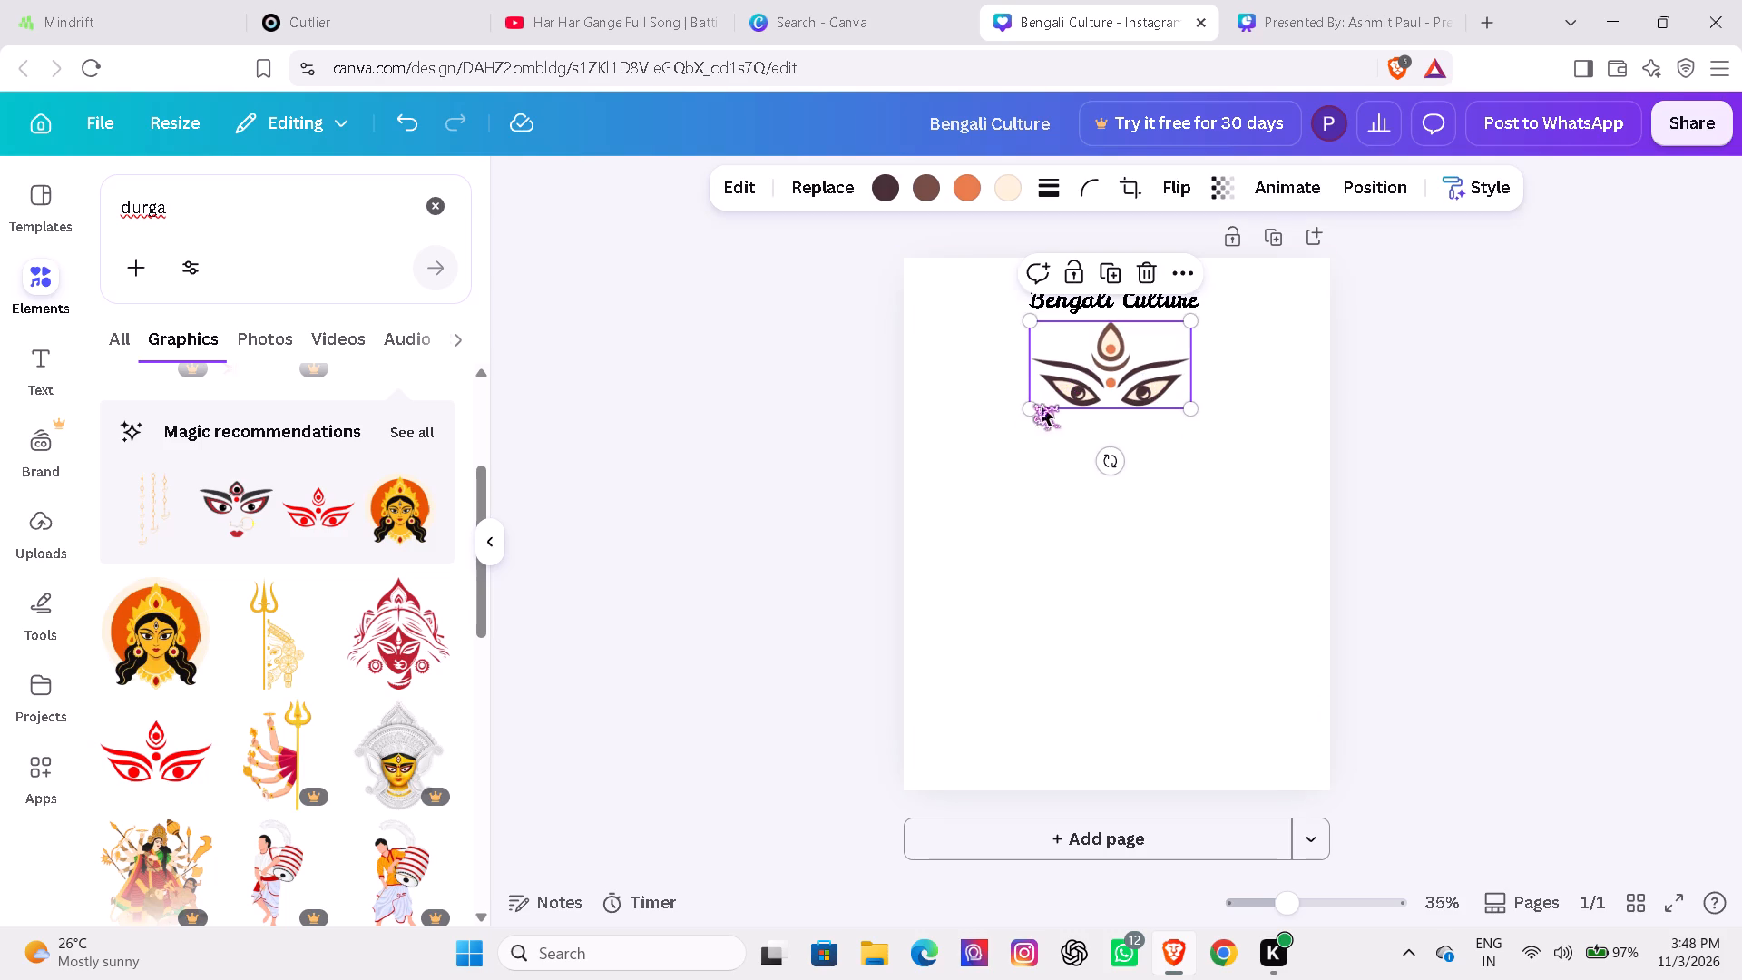
left_click_drag(1030, 407, 1038, 392)
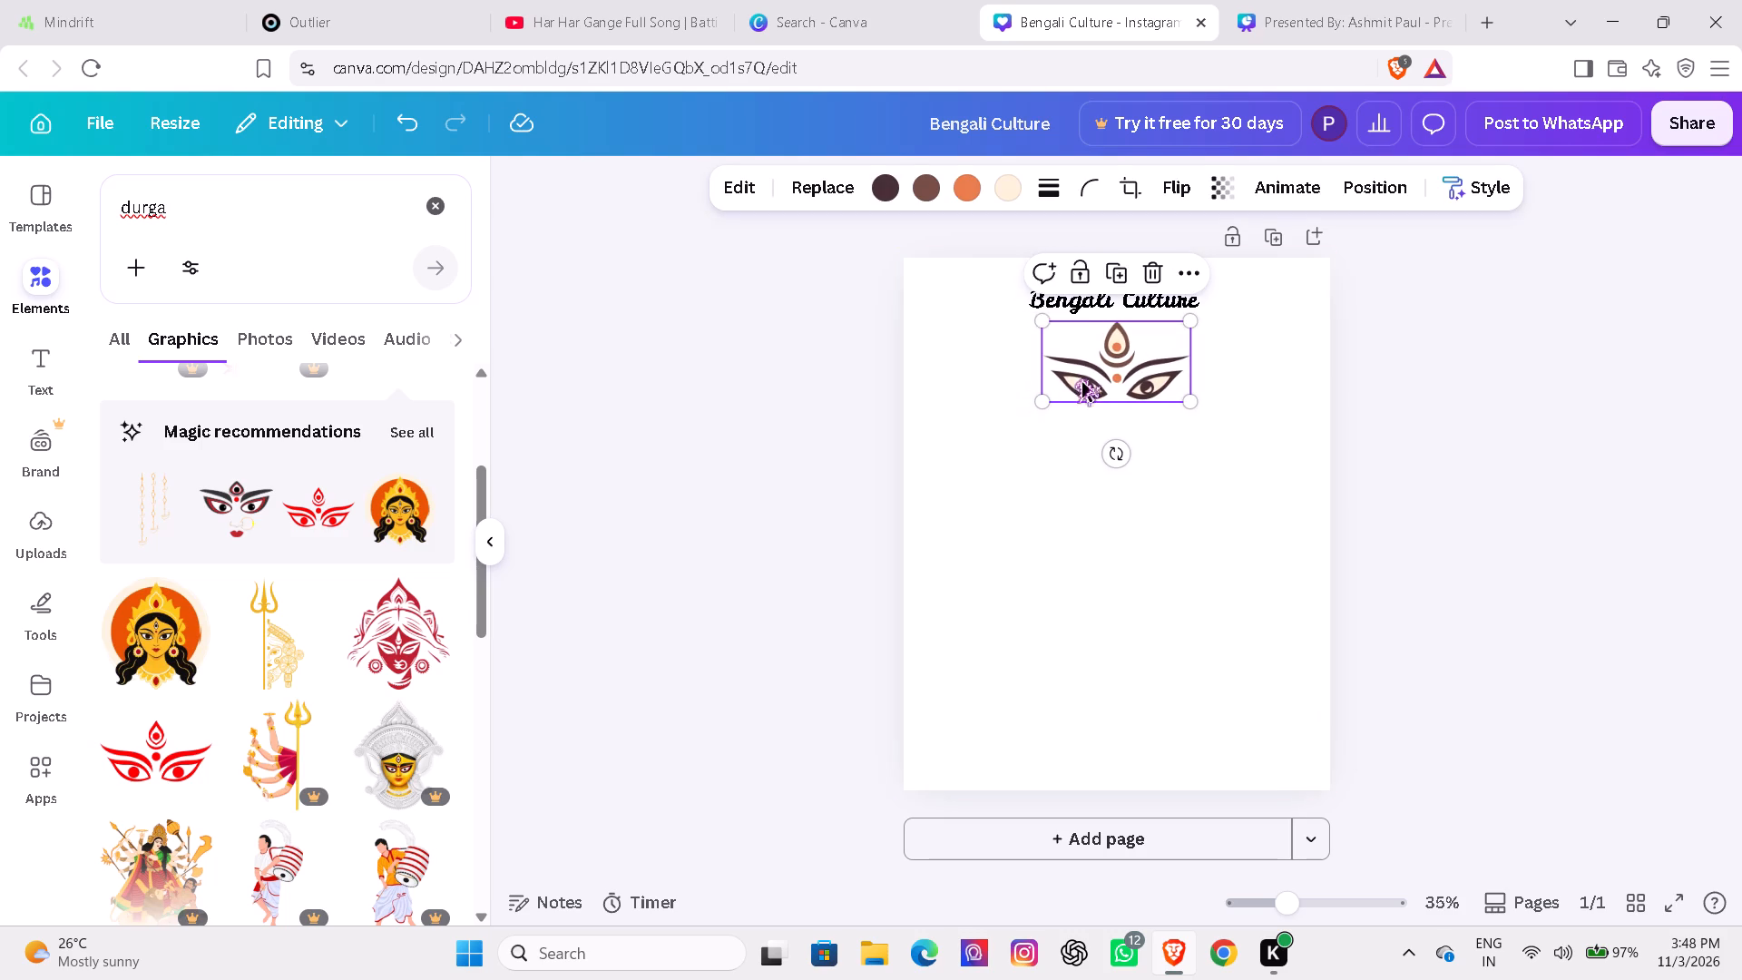
left_click(1093, 378)
left_click(1422, 430)
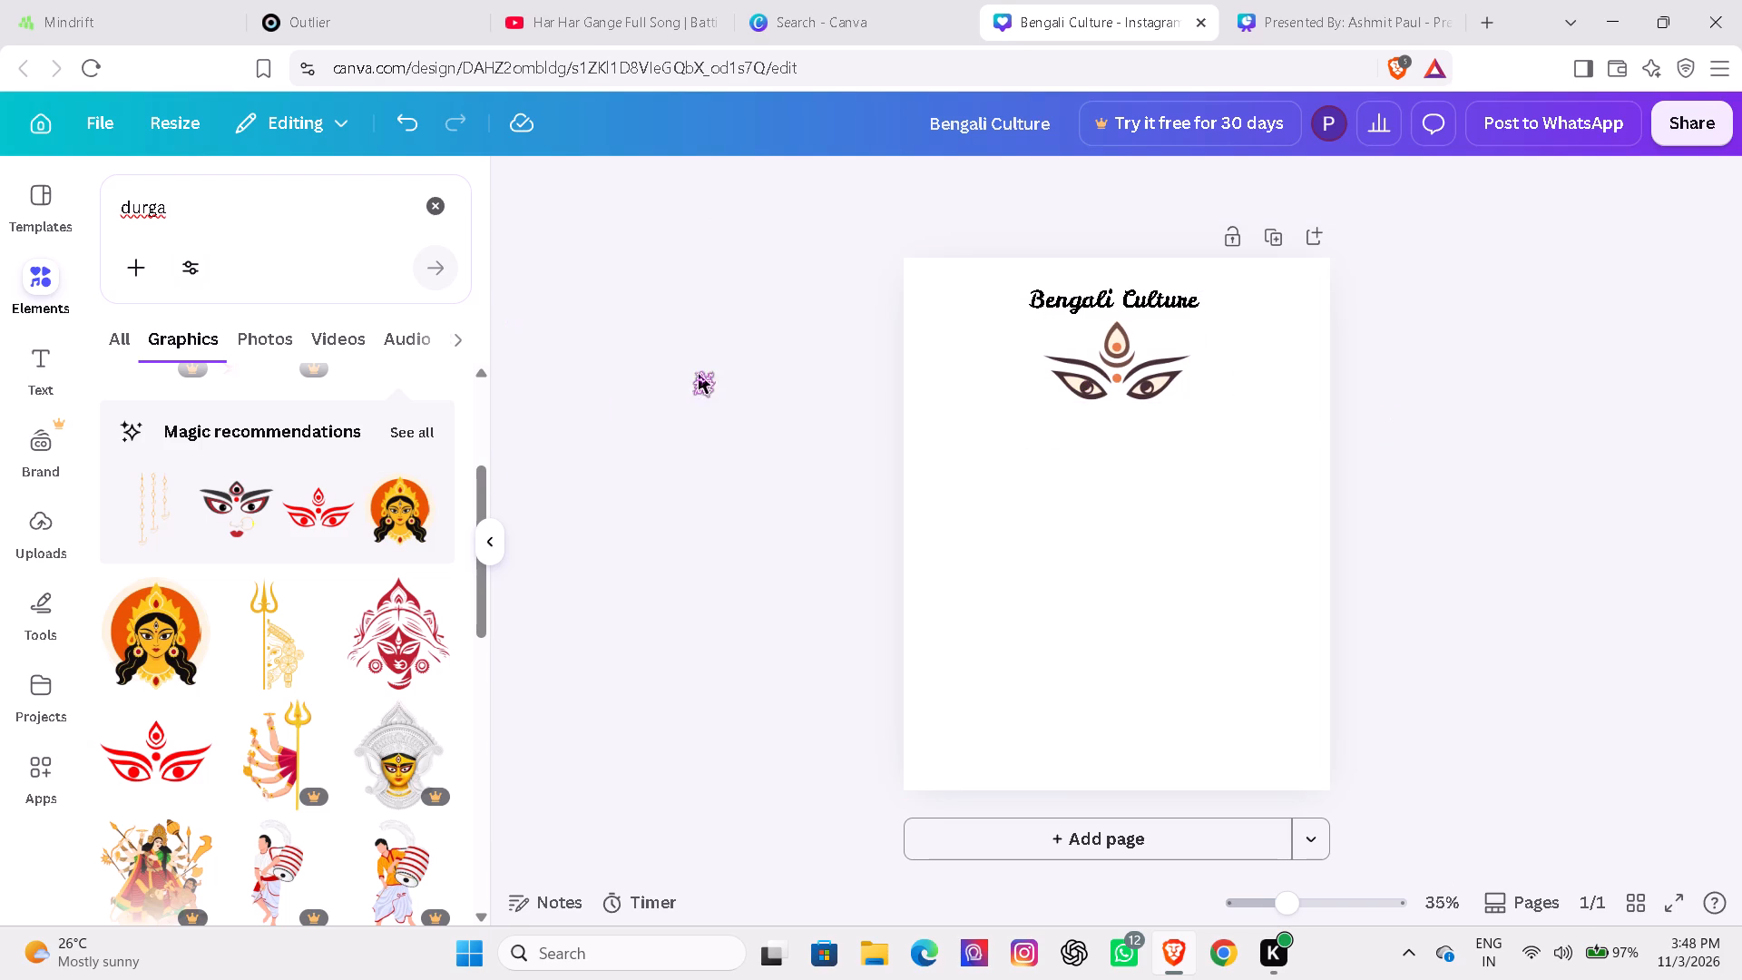
left_click(1163, 527)
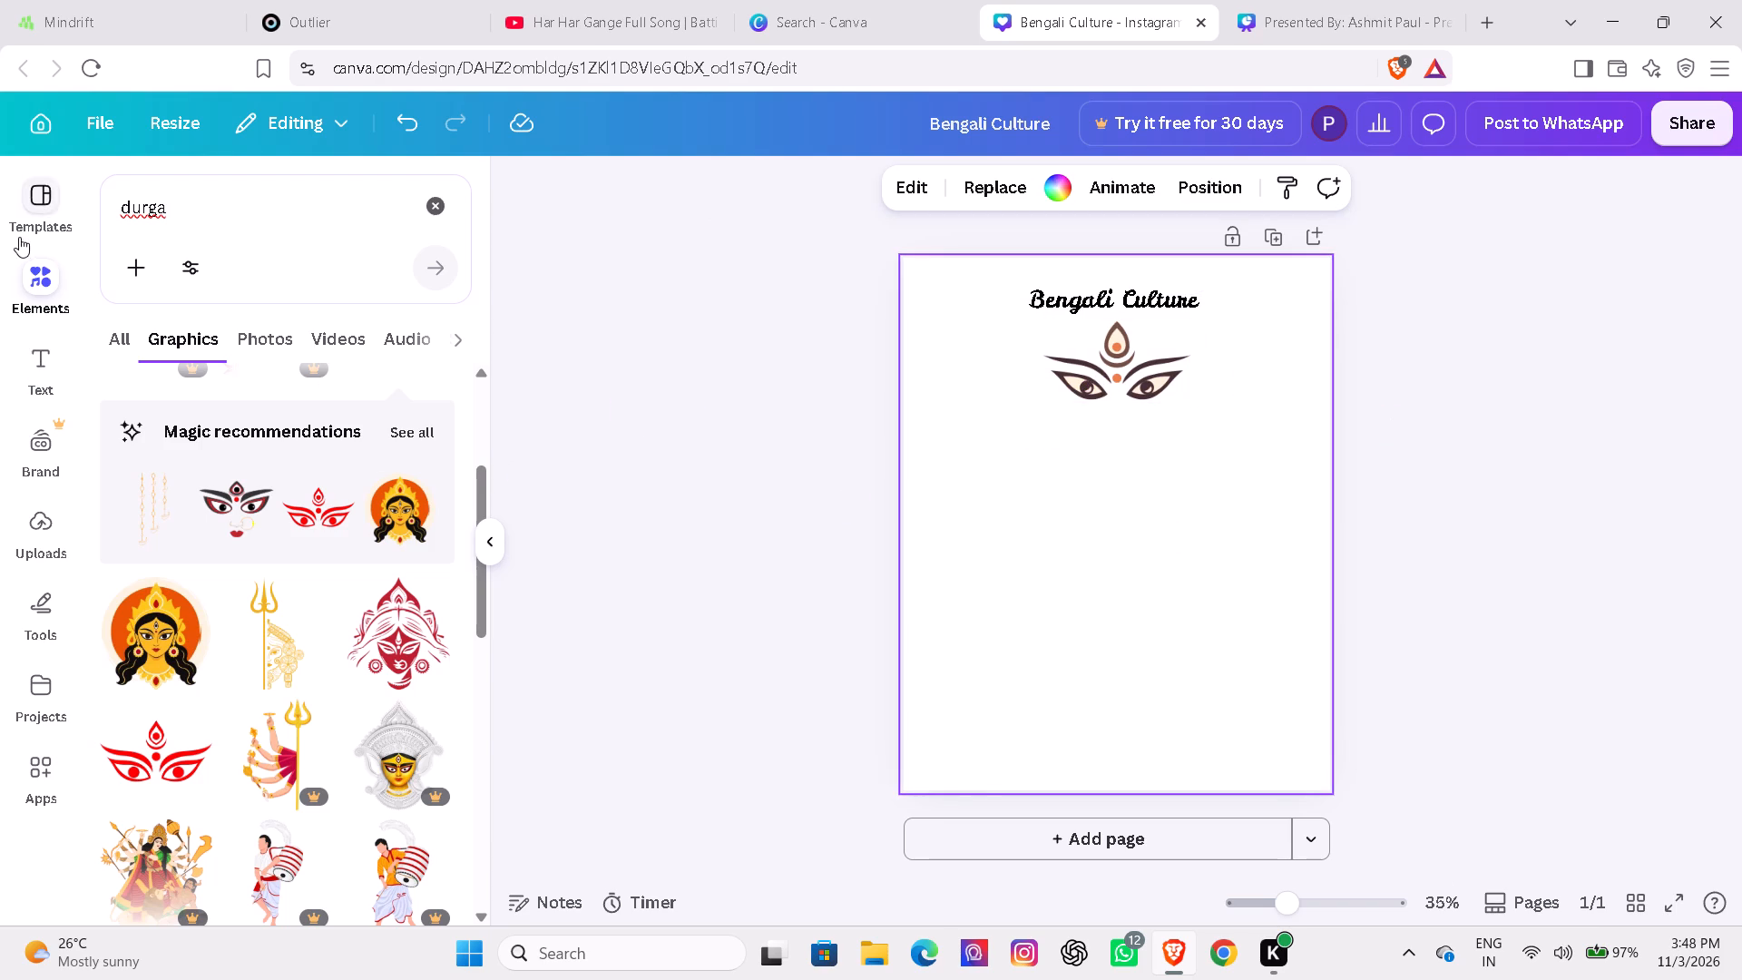
Search the graphics for "durga puja" instead of "durga".
left_click(313, 207)
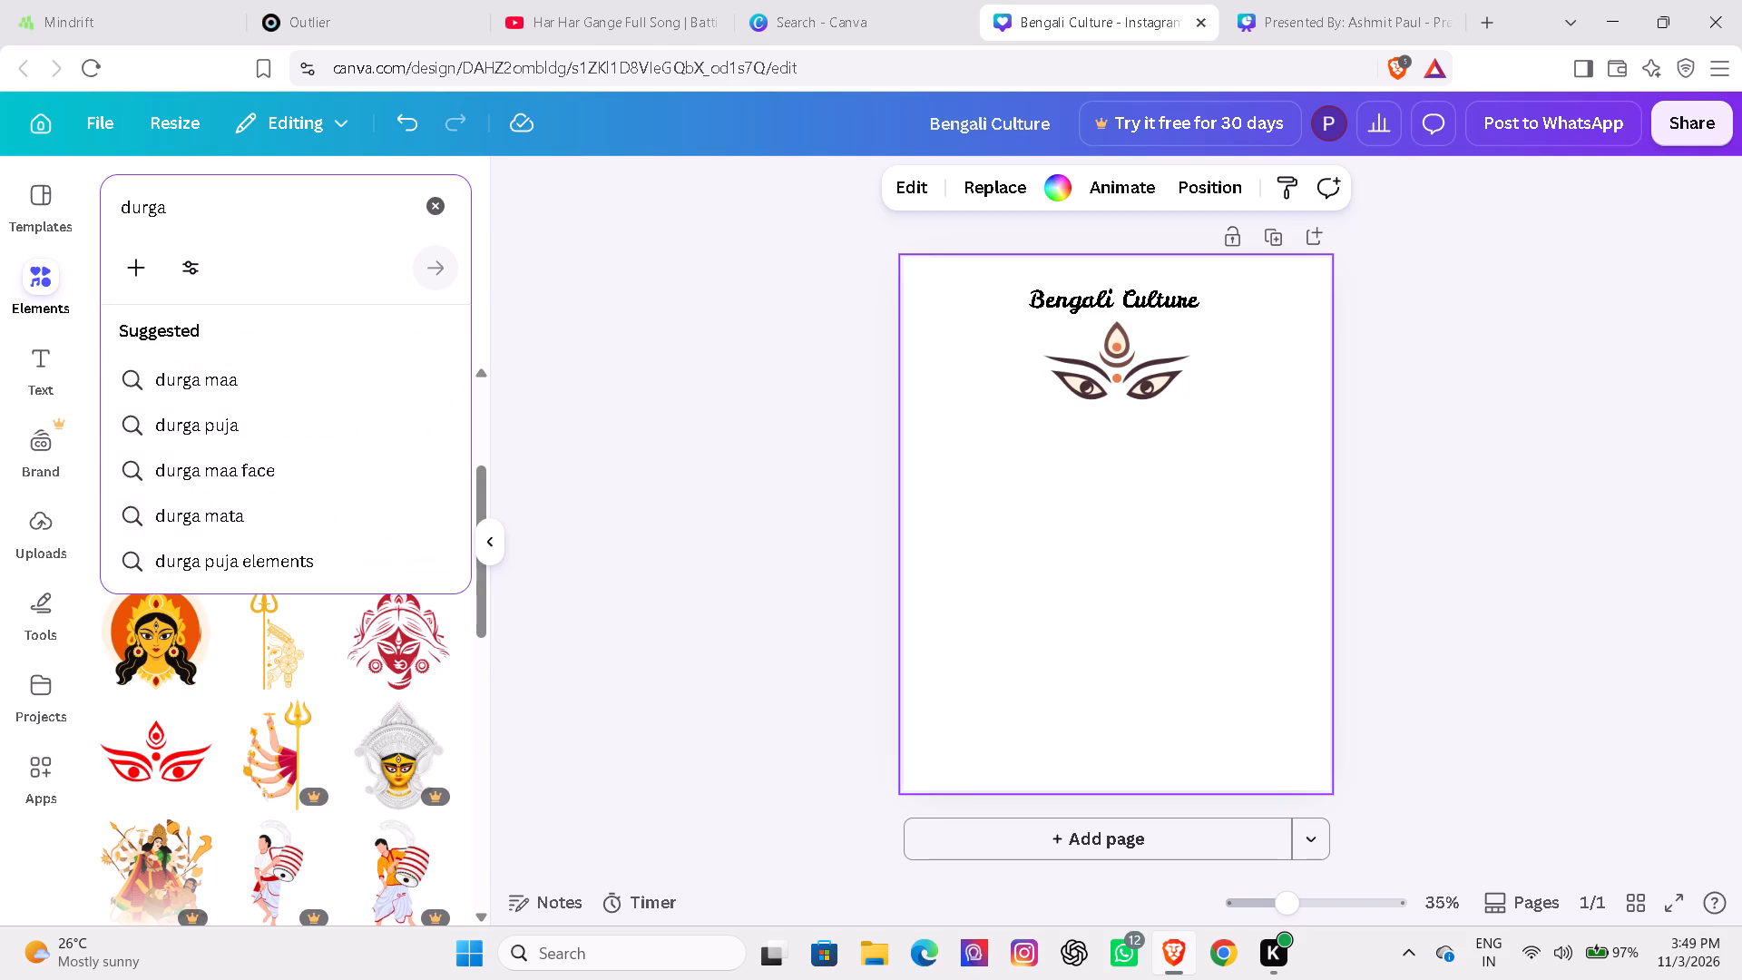
key("BackSpace")
key("BackSpace")
key("BackSpace")
key("BackSpace")
key("BackSpace")
key("BackSpace")
key("BackSpace")
key("BackSpace")
key("BackSpace")
key("BackSpace")
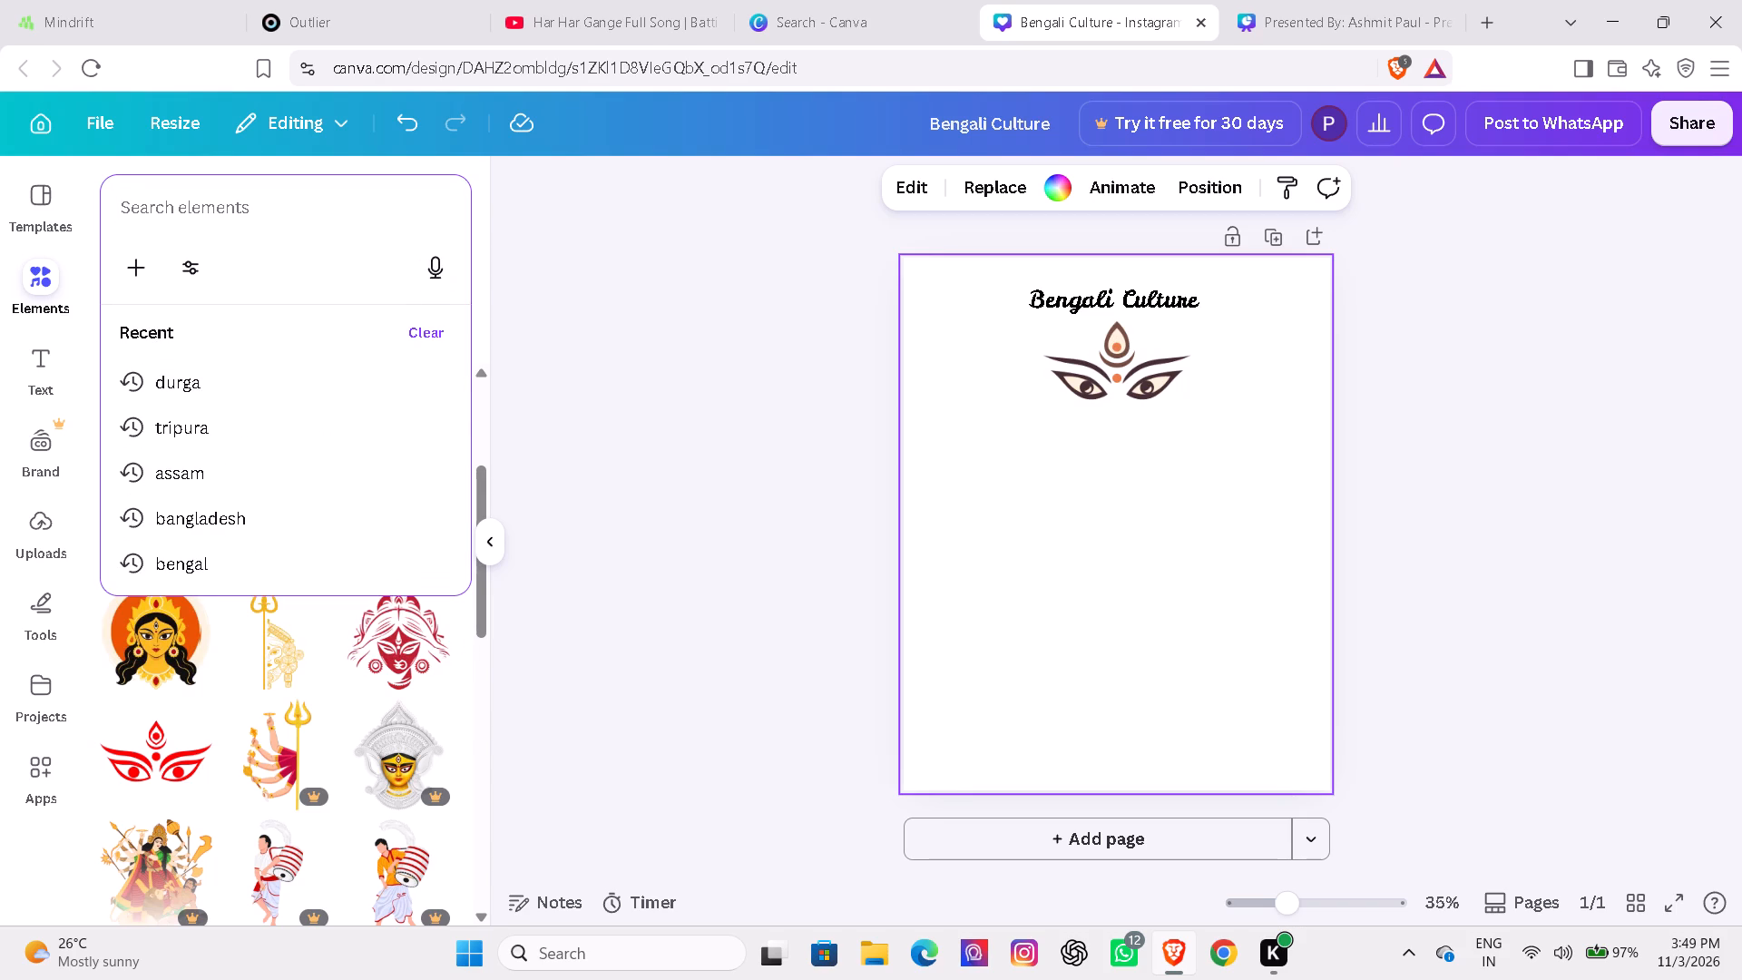
type("durgs")
key("space")
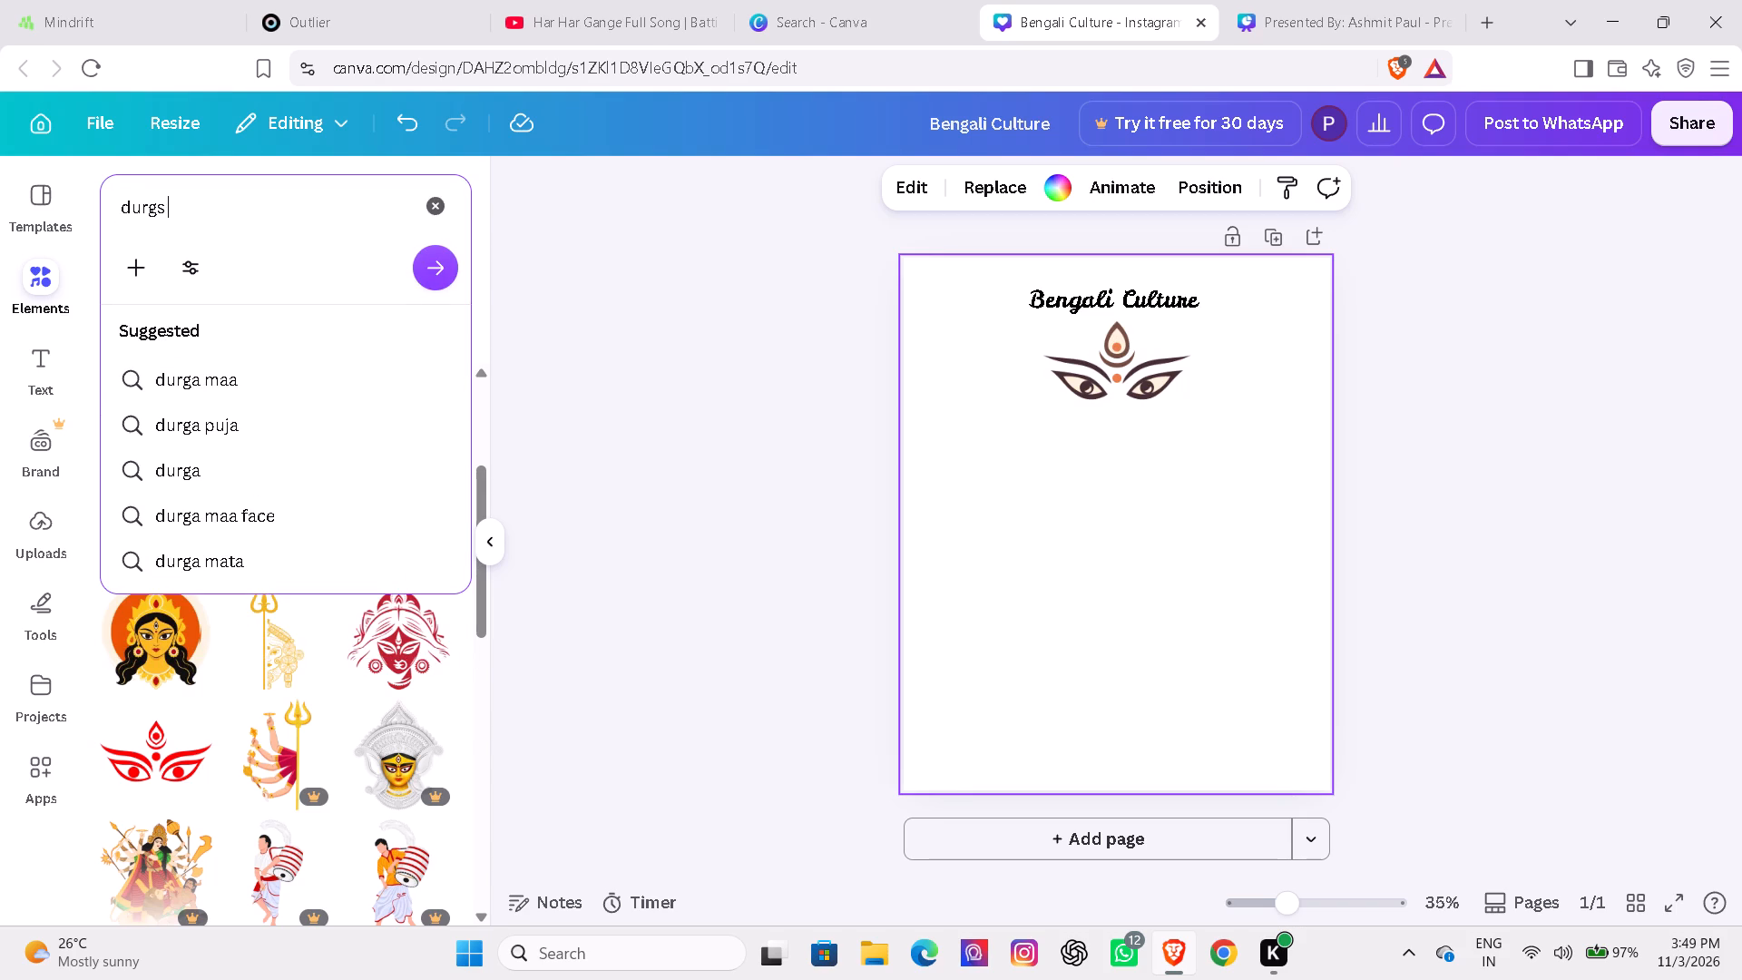
key("BackSpace")
key("BackSpace")
type("a puja")
key("Return")
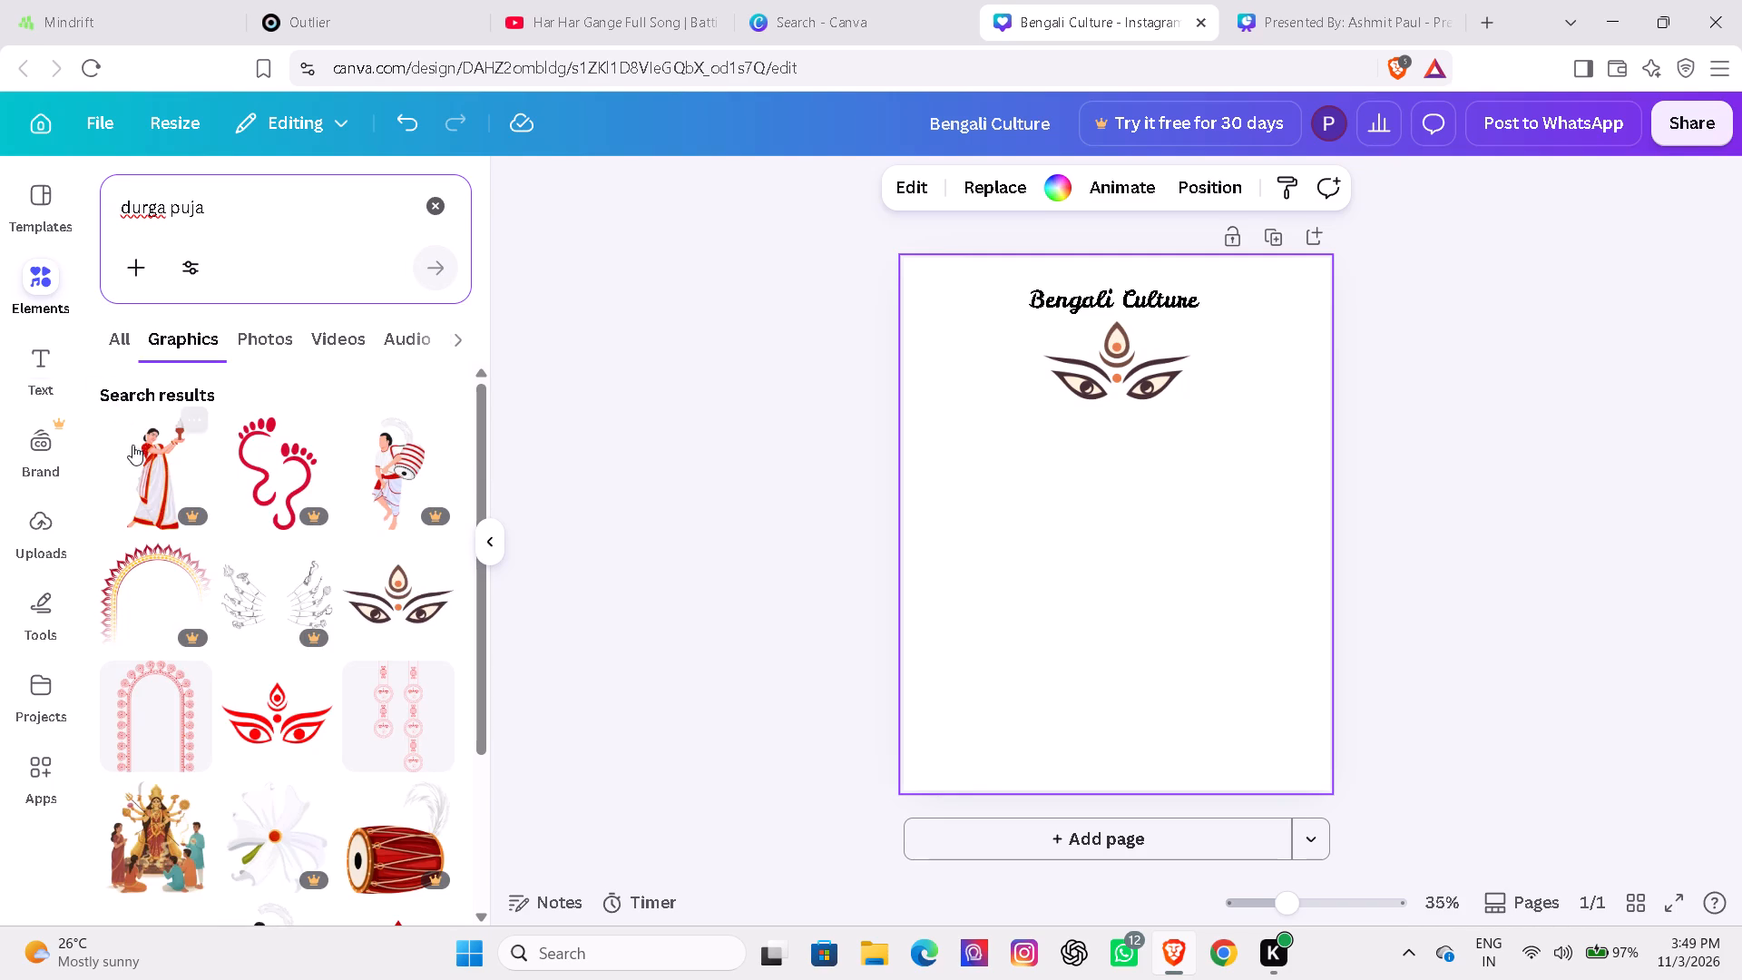
Add the woman in a white-and-red sari holding a clay incense burner, shrink her and place her in the page's bottom-left corner.
left_click(151, 471)
left_click_drag(1078, 583, 1052, 627)
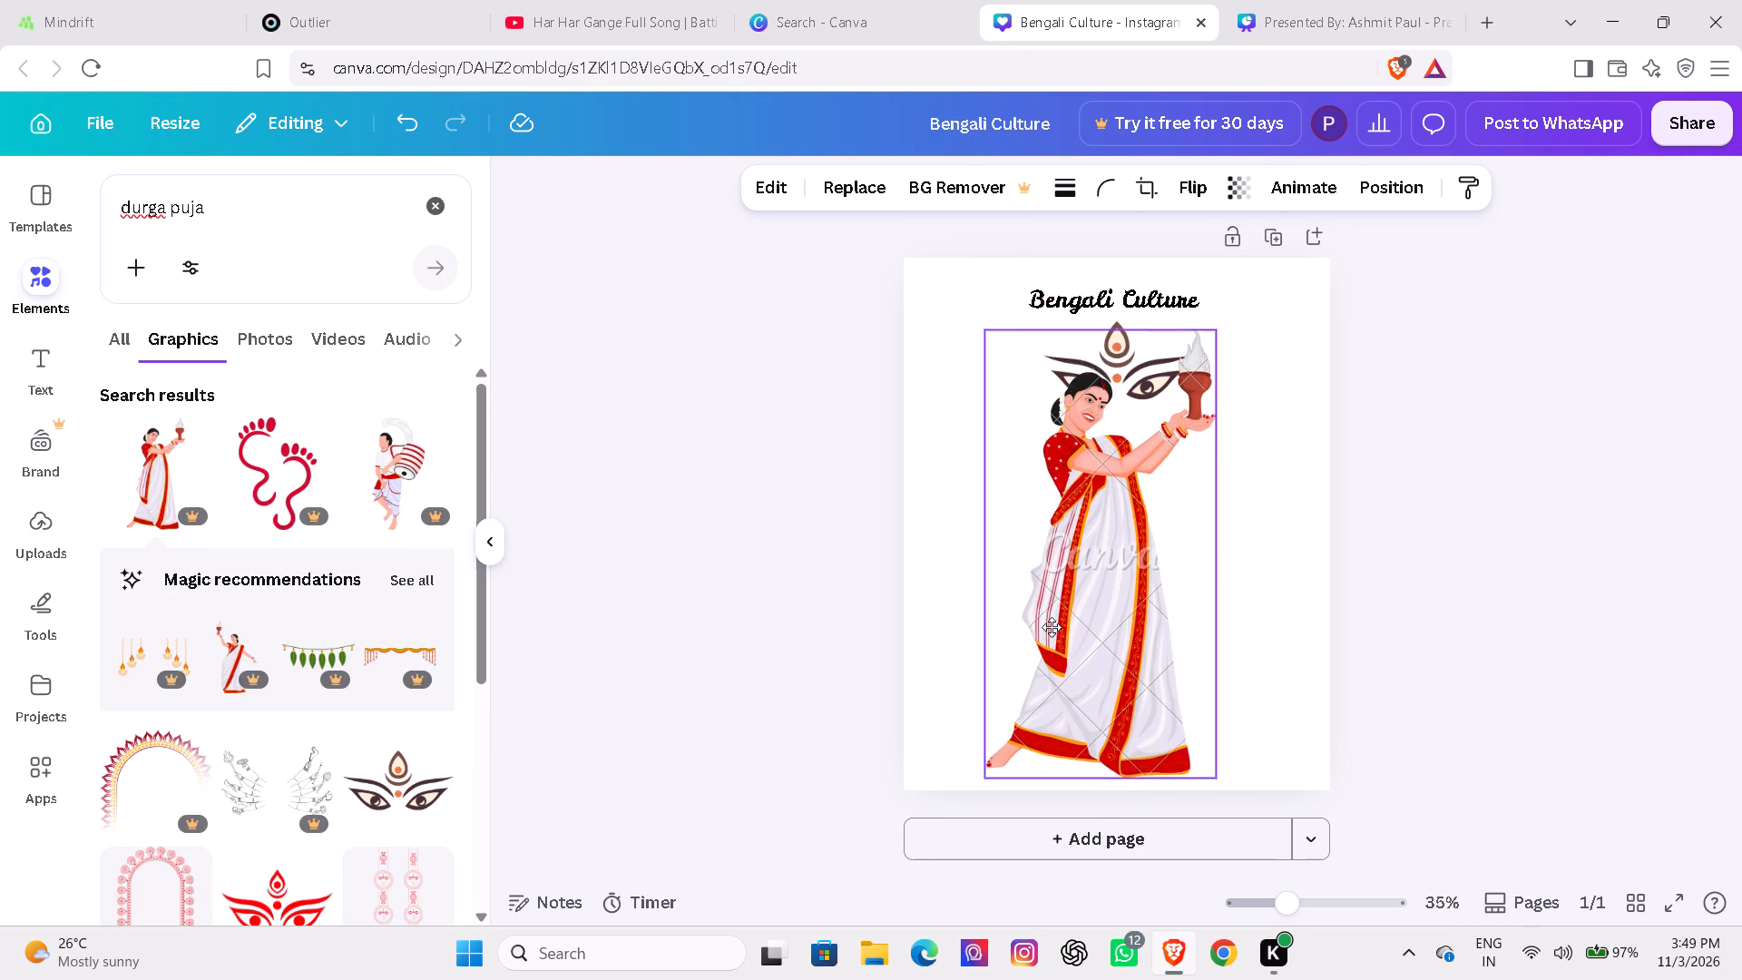
left_click_drag(1052, 627, 1040, 632)
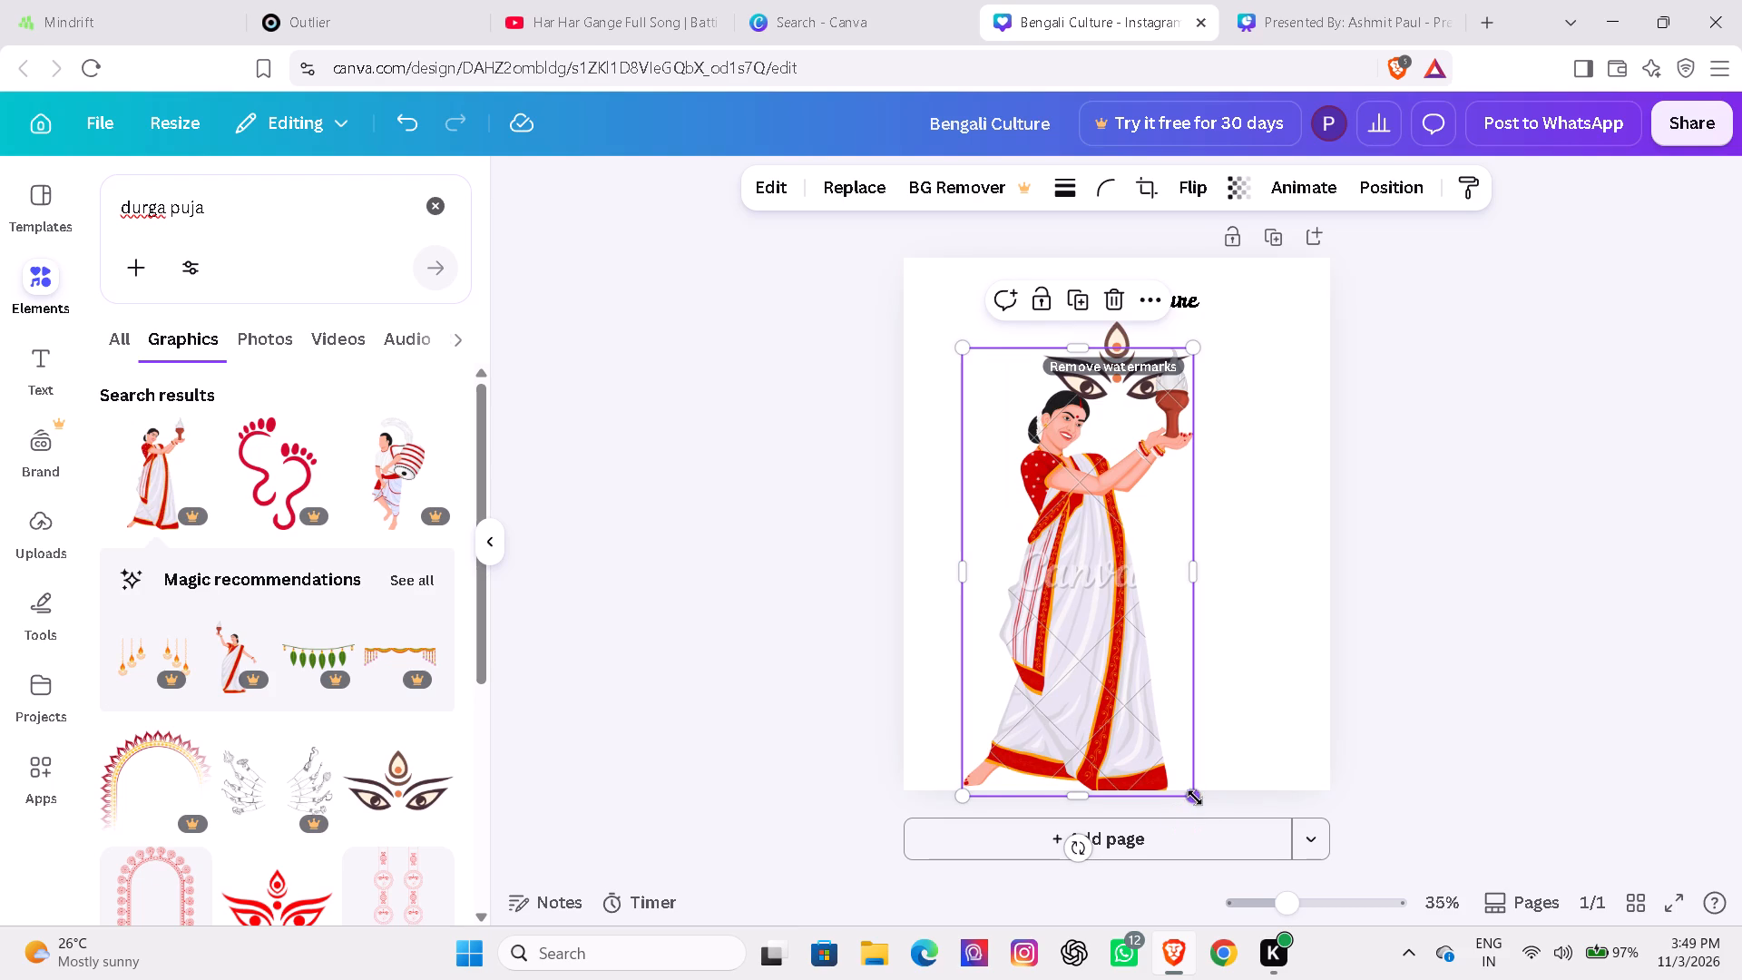
left_click_drag(1195, 797, 1018, 661)
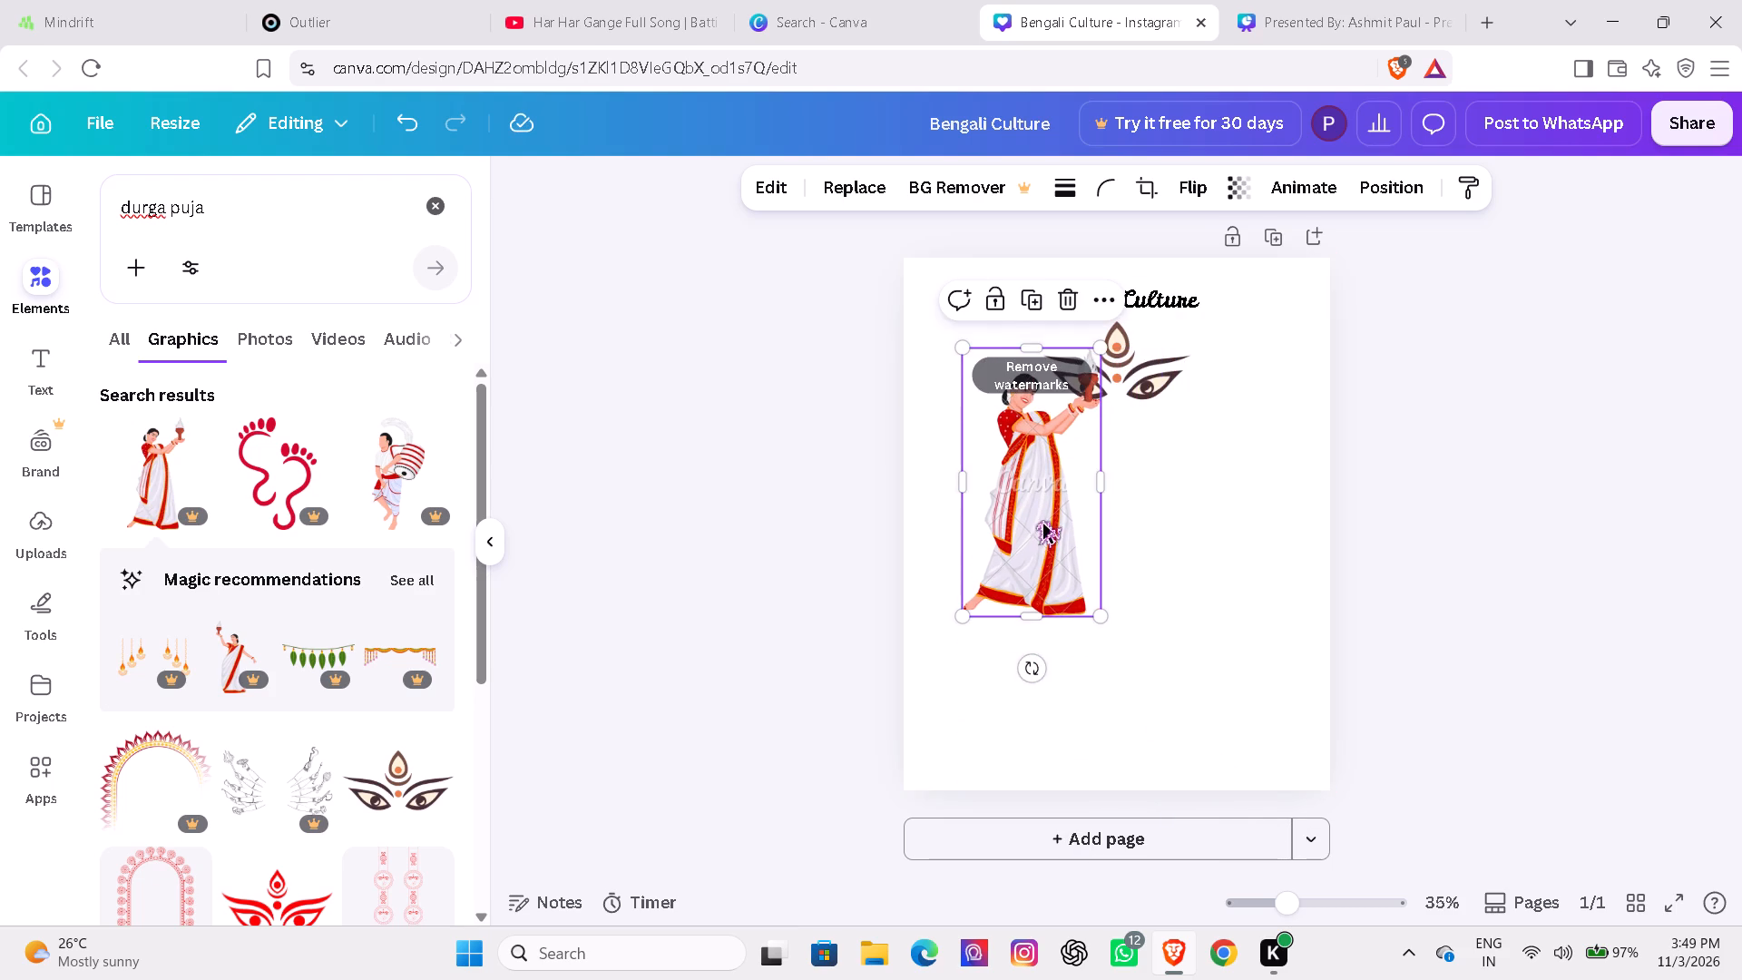
left_click_drag(1043, 524, 996, 702)
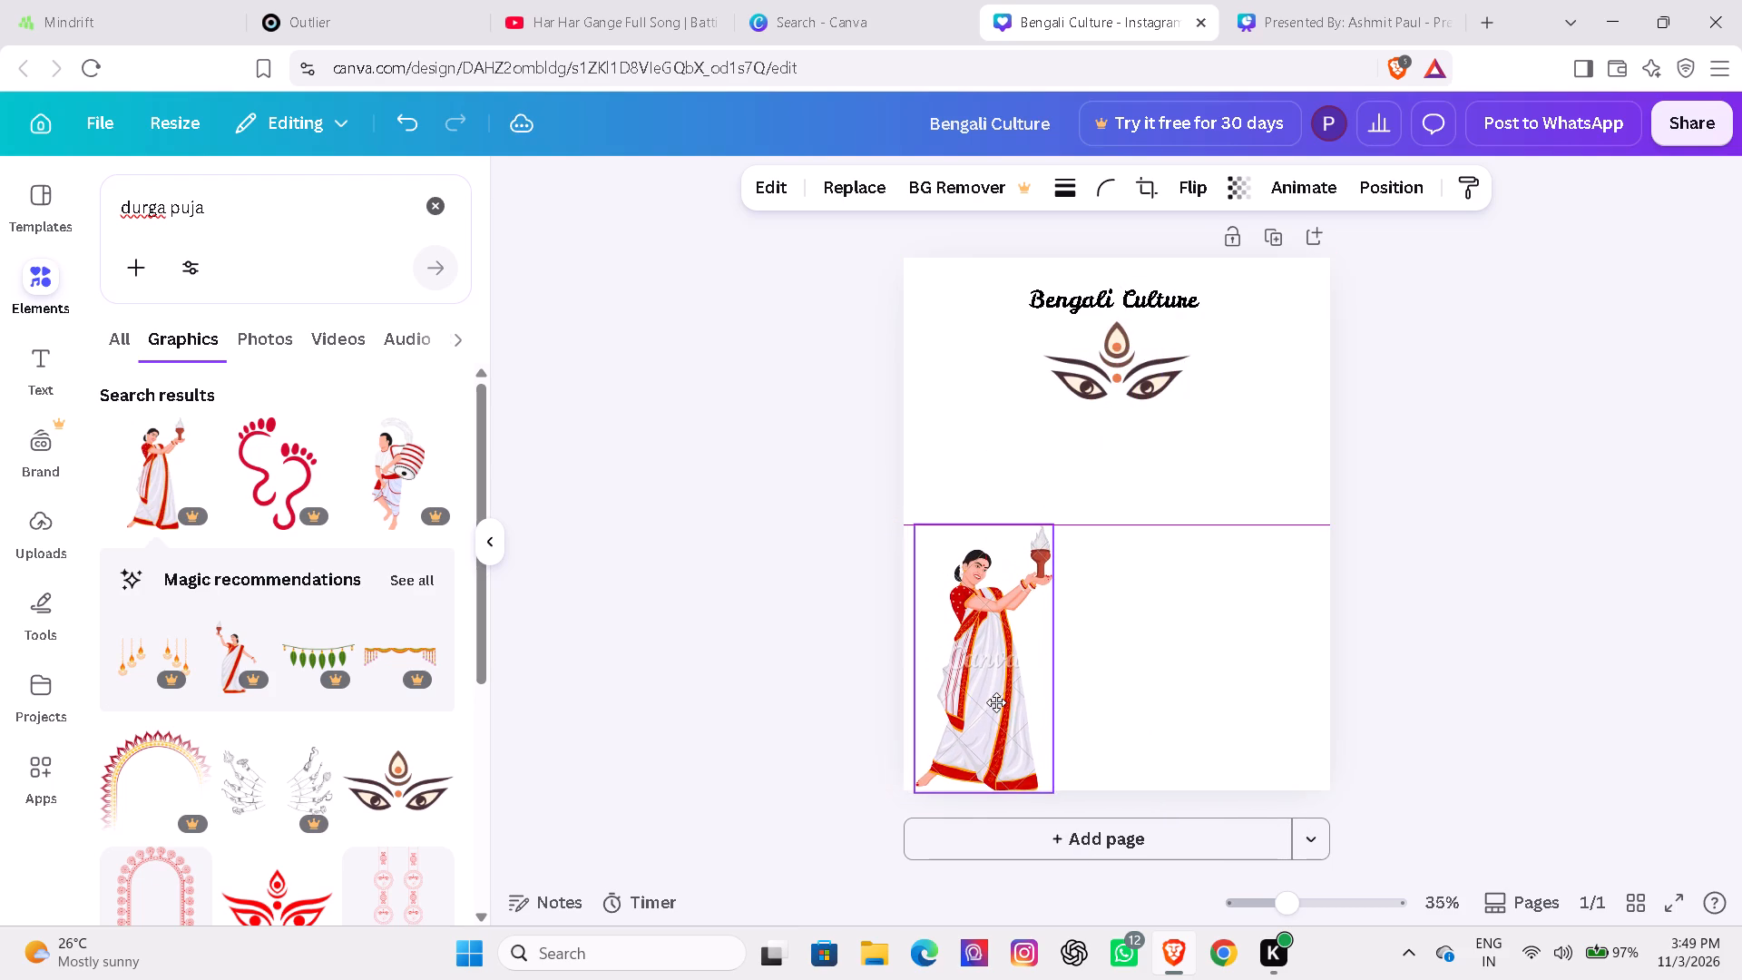
left_click_drag(996, 702, 995, 701)
left_click_drag(1059, 797, 1045, 787)
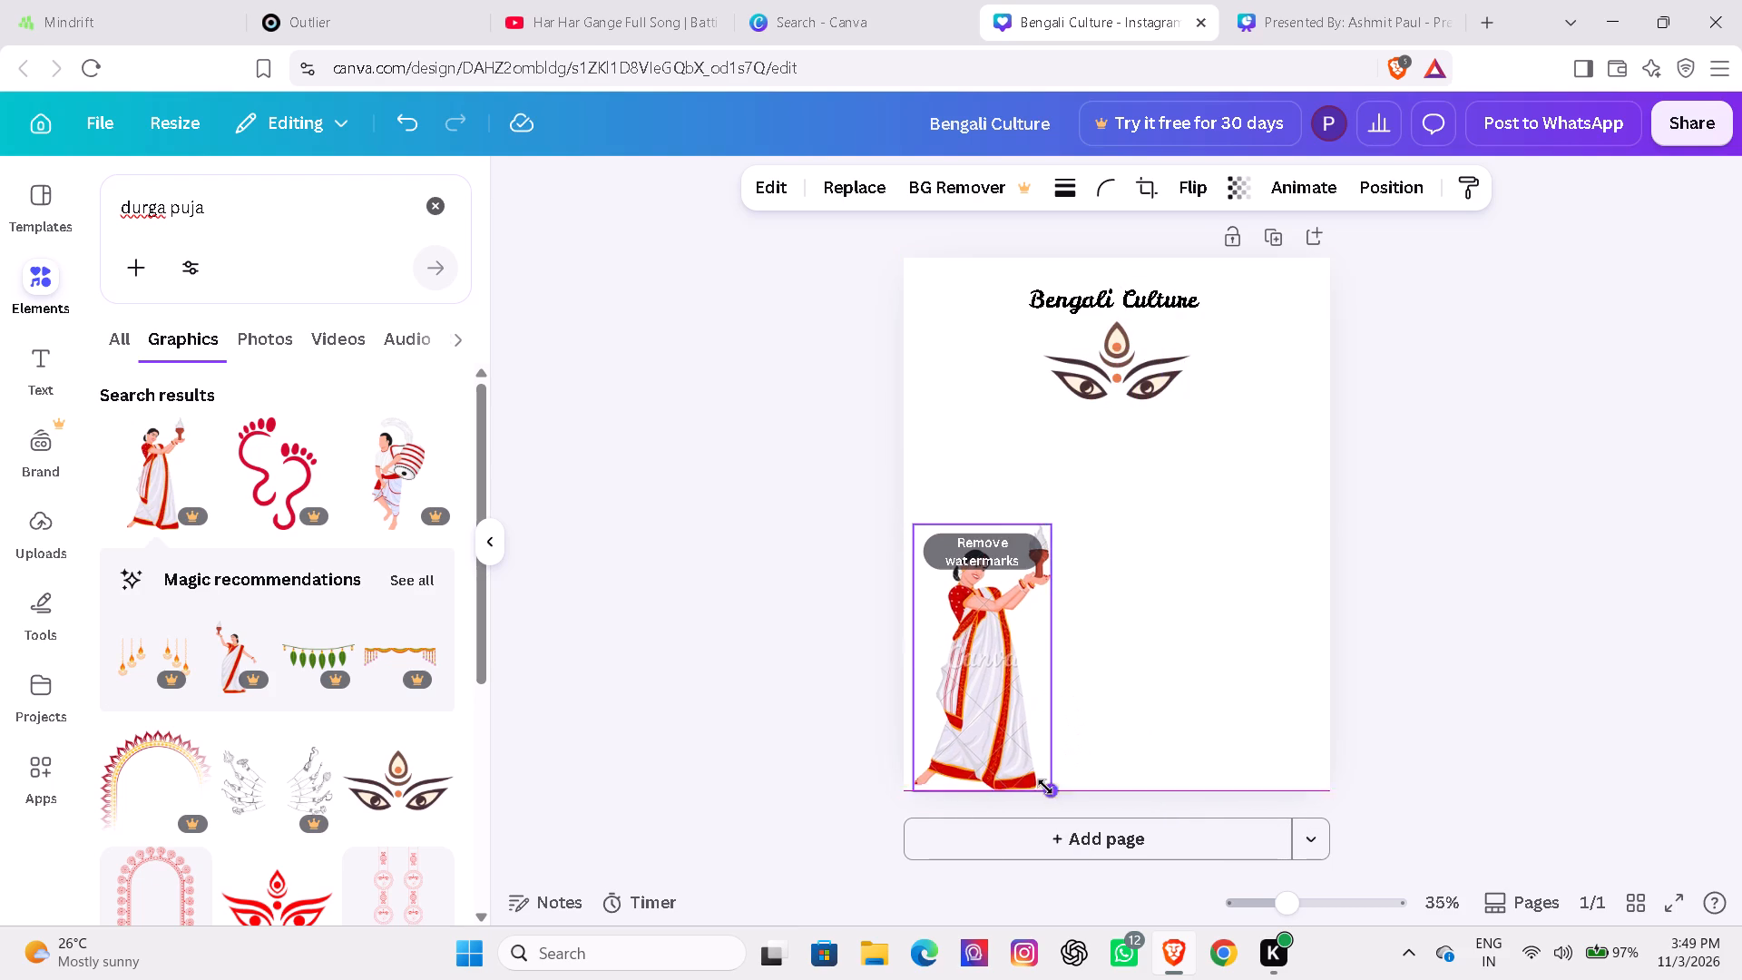
left_click_drag(1045, 787, 997, 724)
left_click_drag(944, 636, 950, 704)
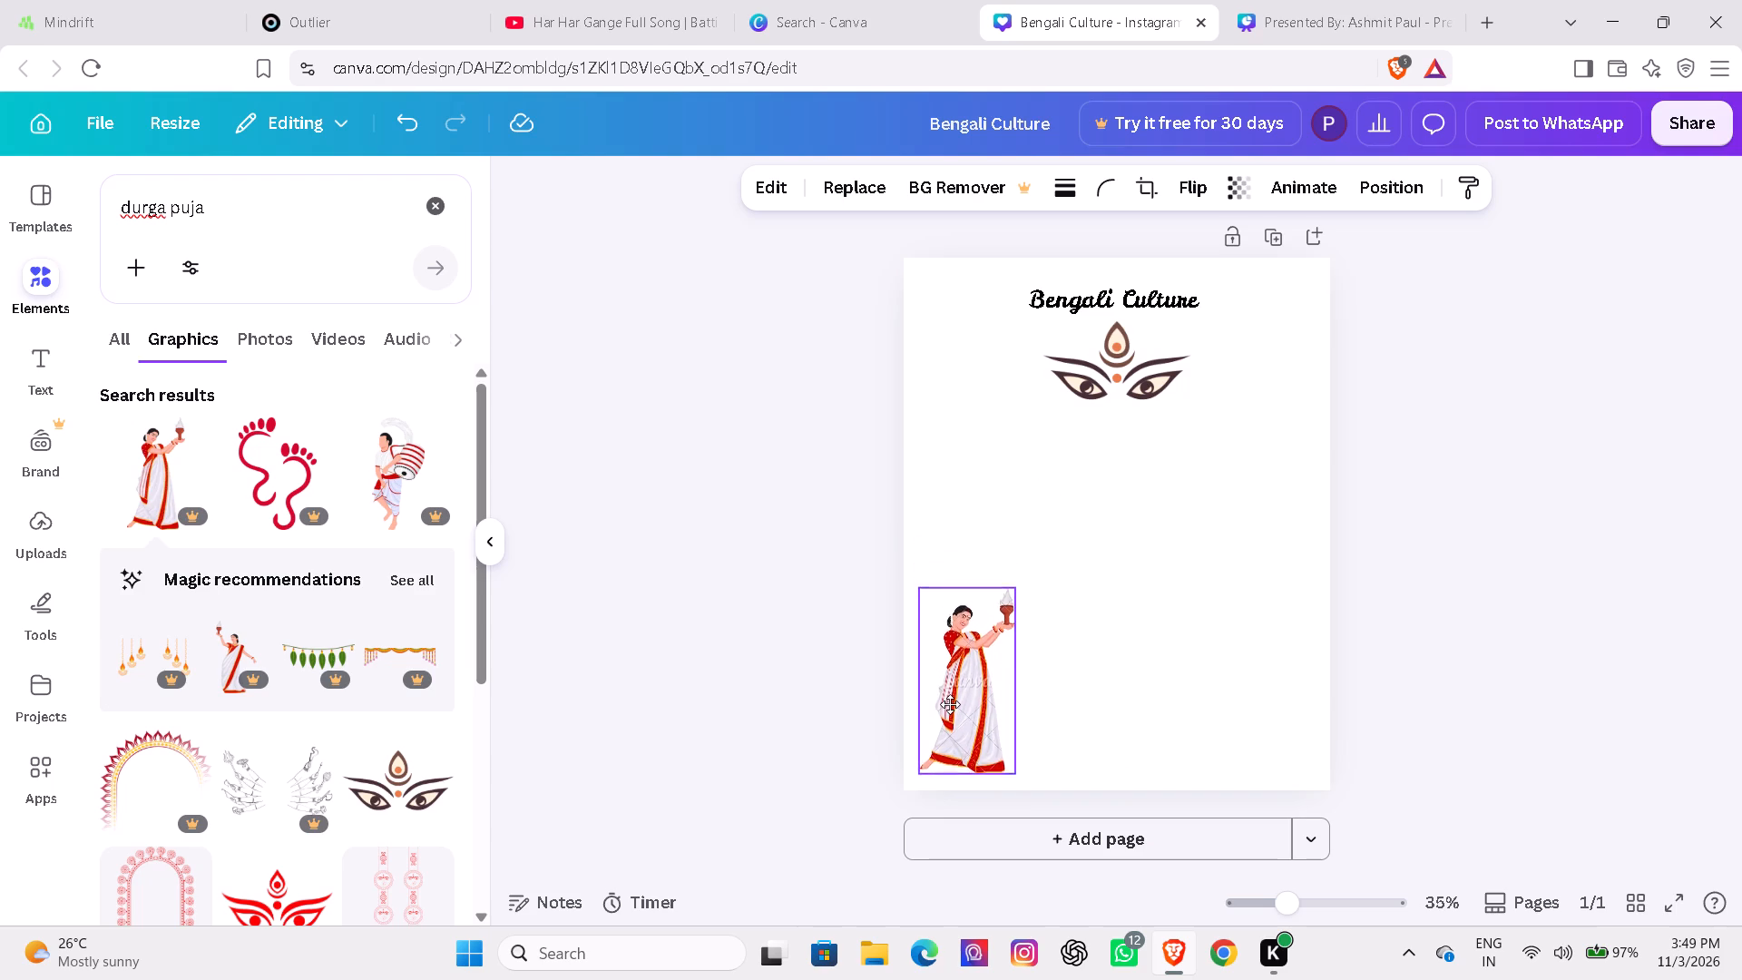
left_click_drag(950, 704, 935, 722)
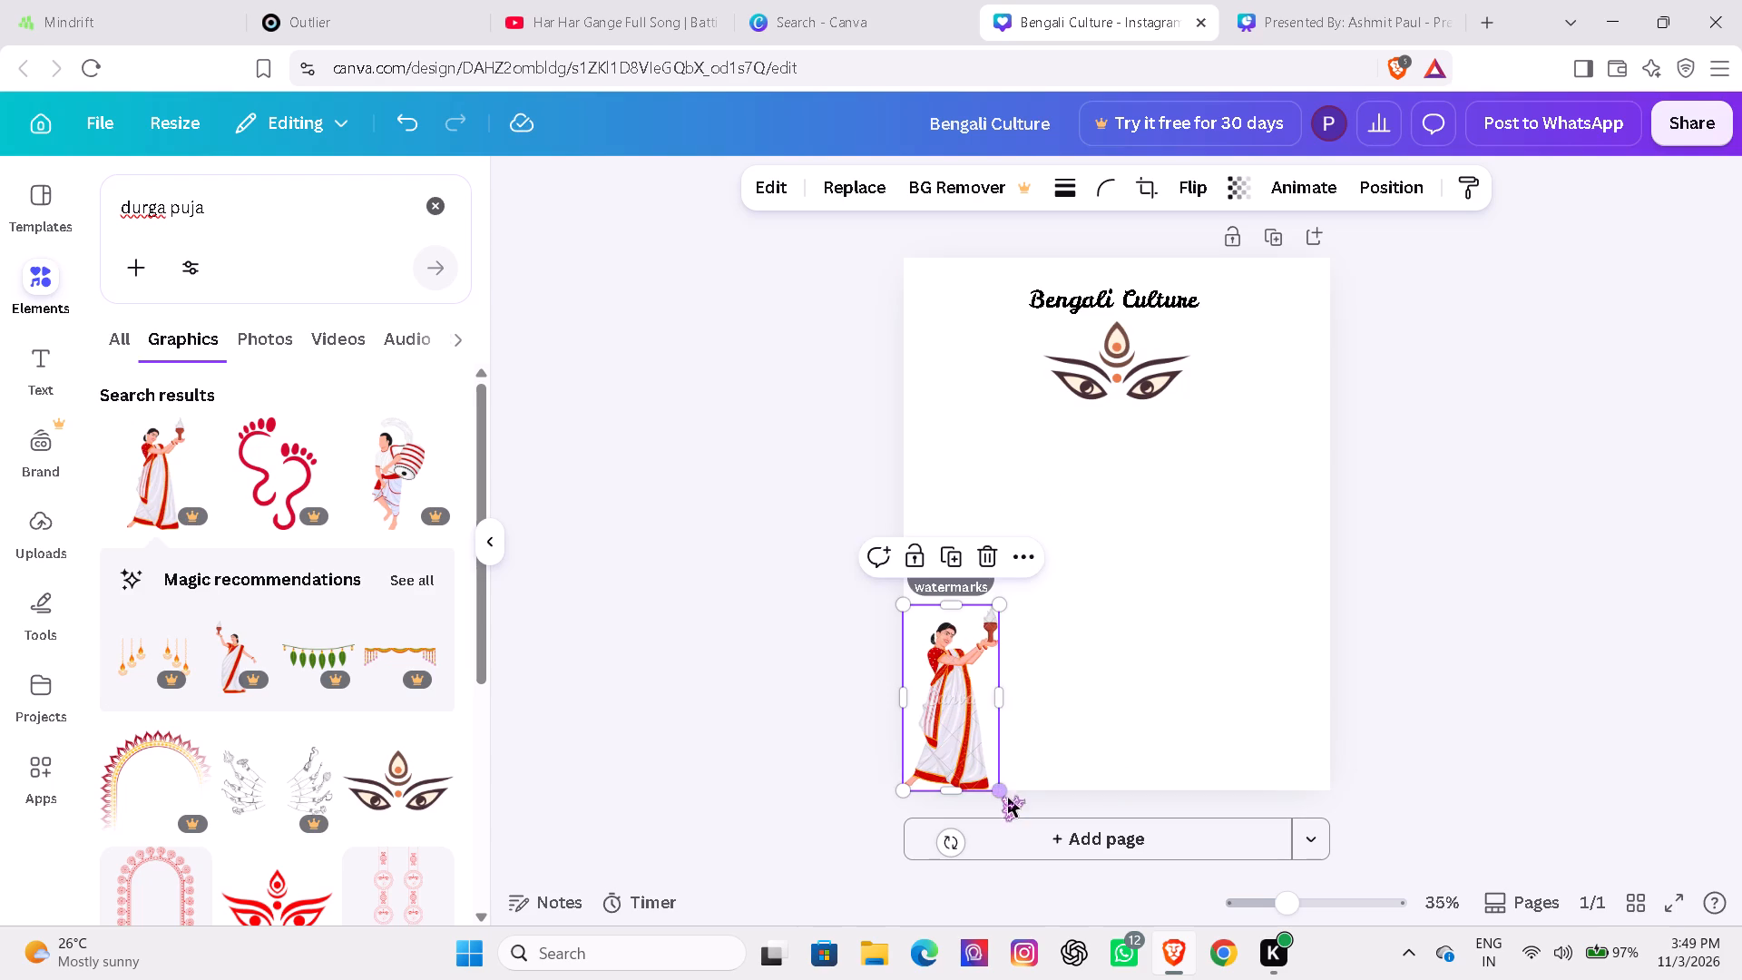
left_click_drag(1004, 788, 987, 775)
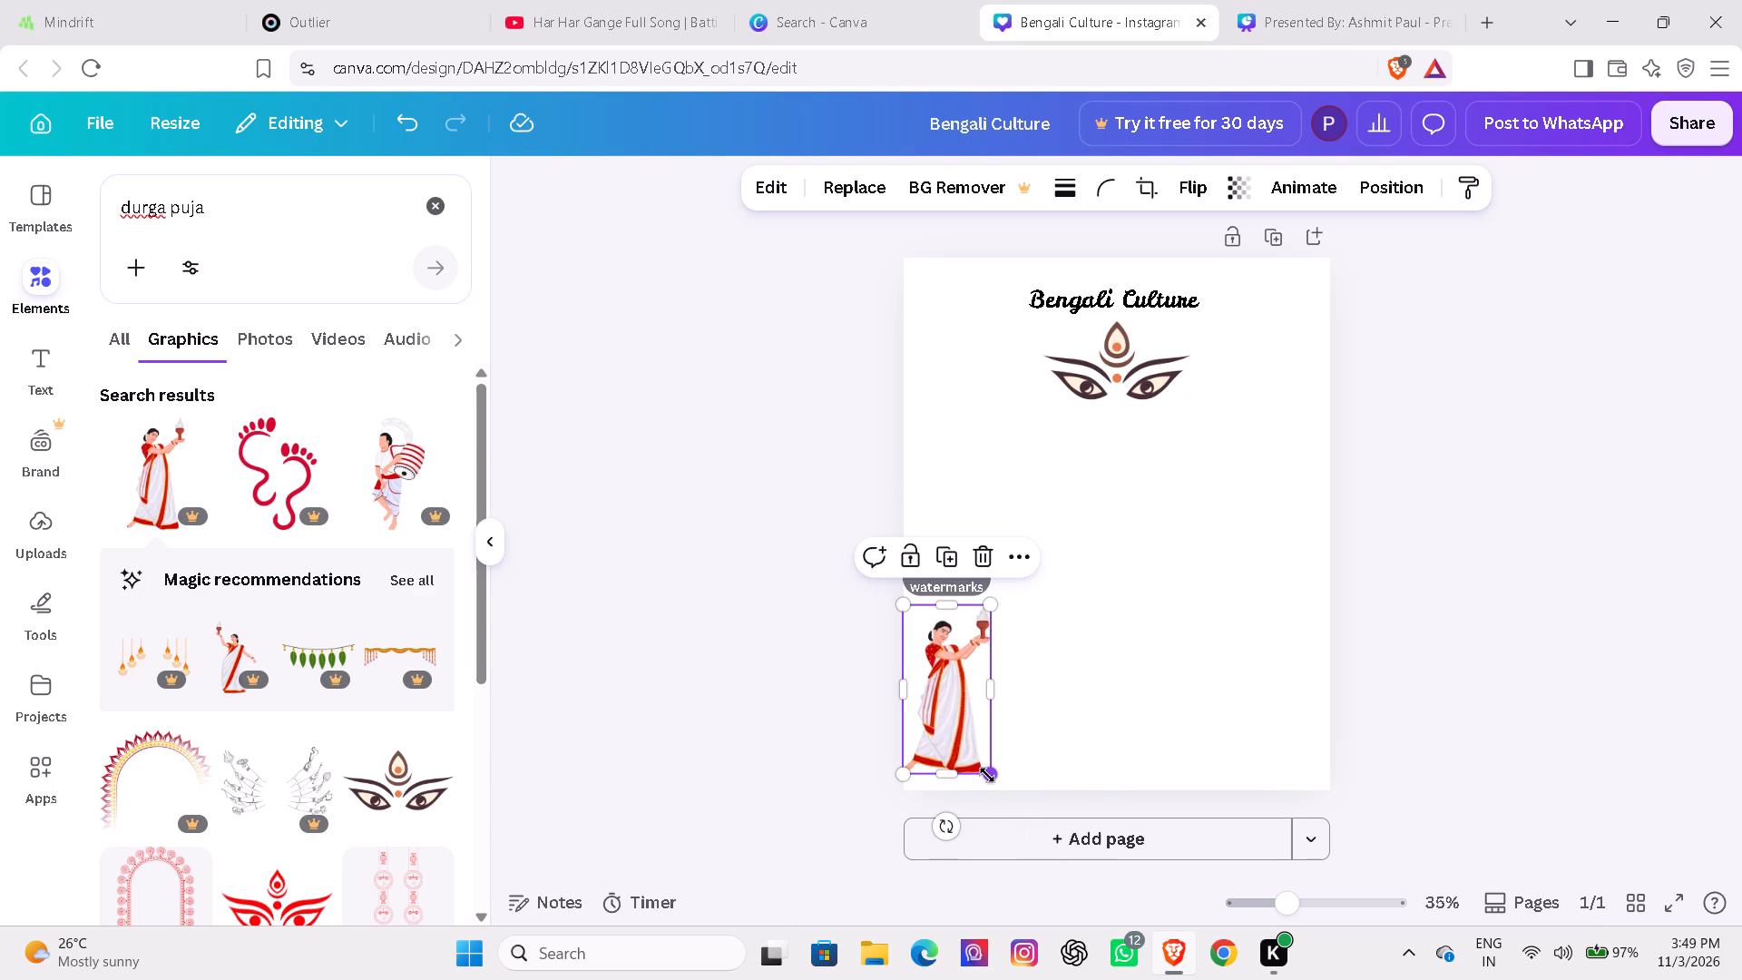
left_click_drag(932, 713, 942, 731)
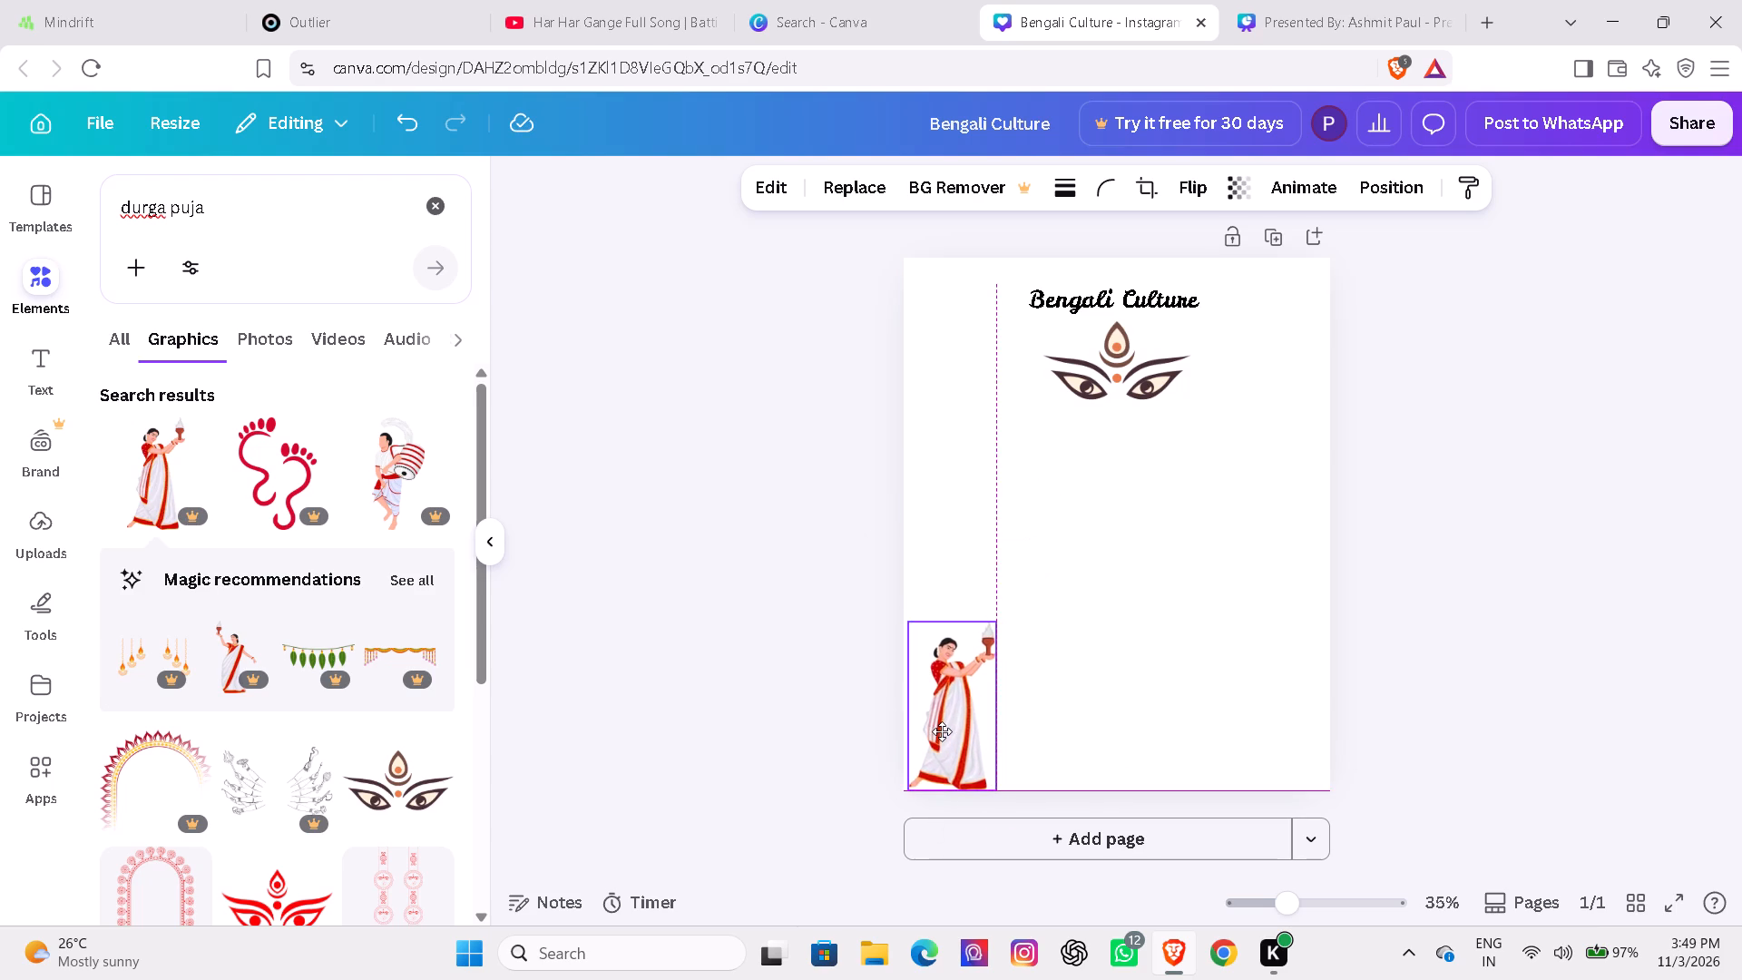
left_click_drag(942, 731, 941, 731)
Add the man playing the red-striped dhak drum, shrink him and place him in the page's bottom-right corner.
left_click(401, 467)
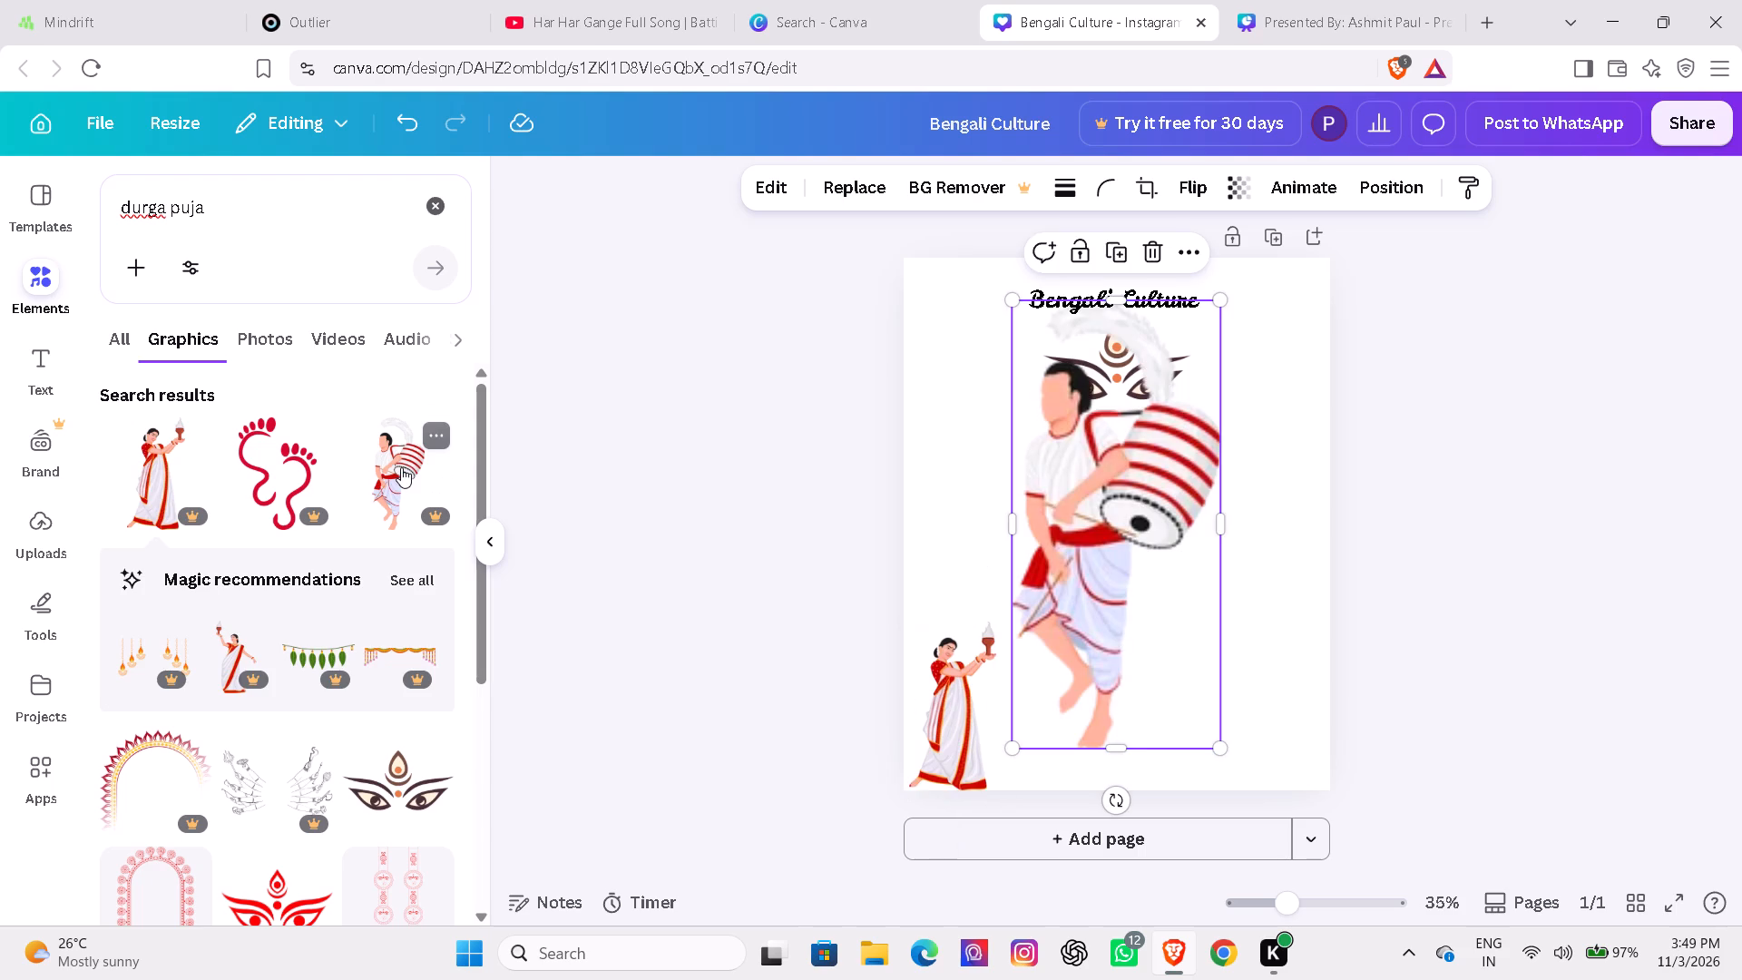
left_click_drag(1077, 552, 1190, 632)
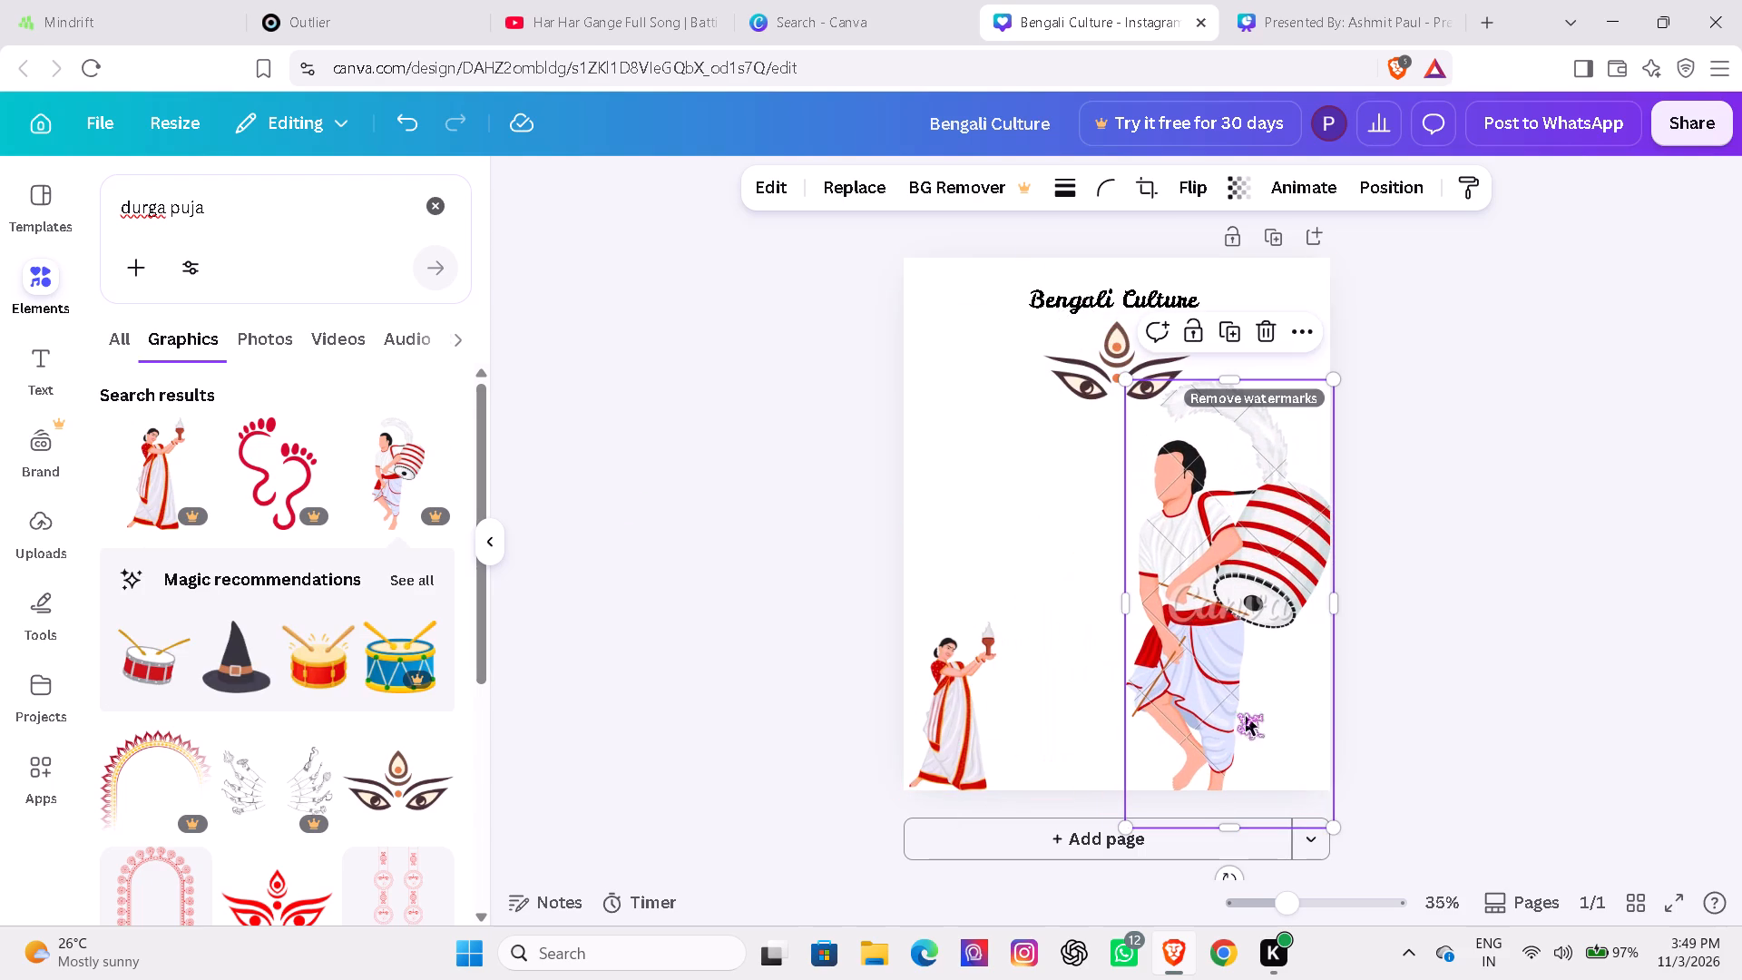
left_click_drag(1335, 822, 1241, 701)
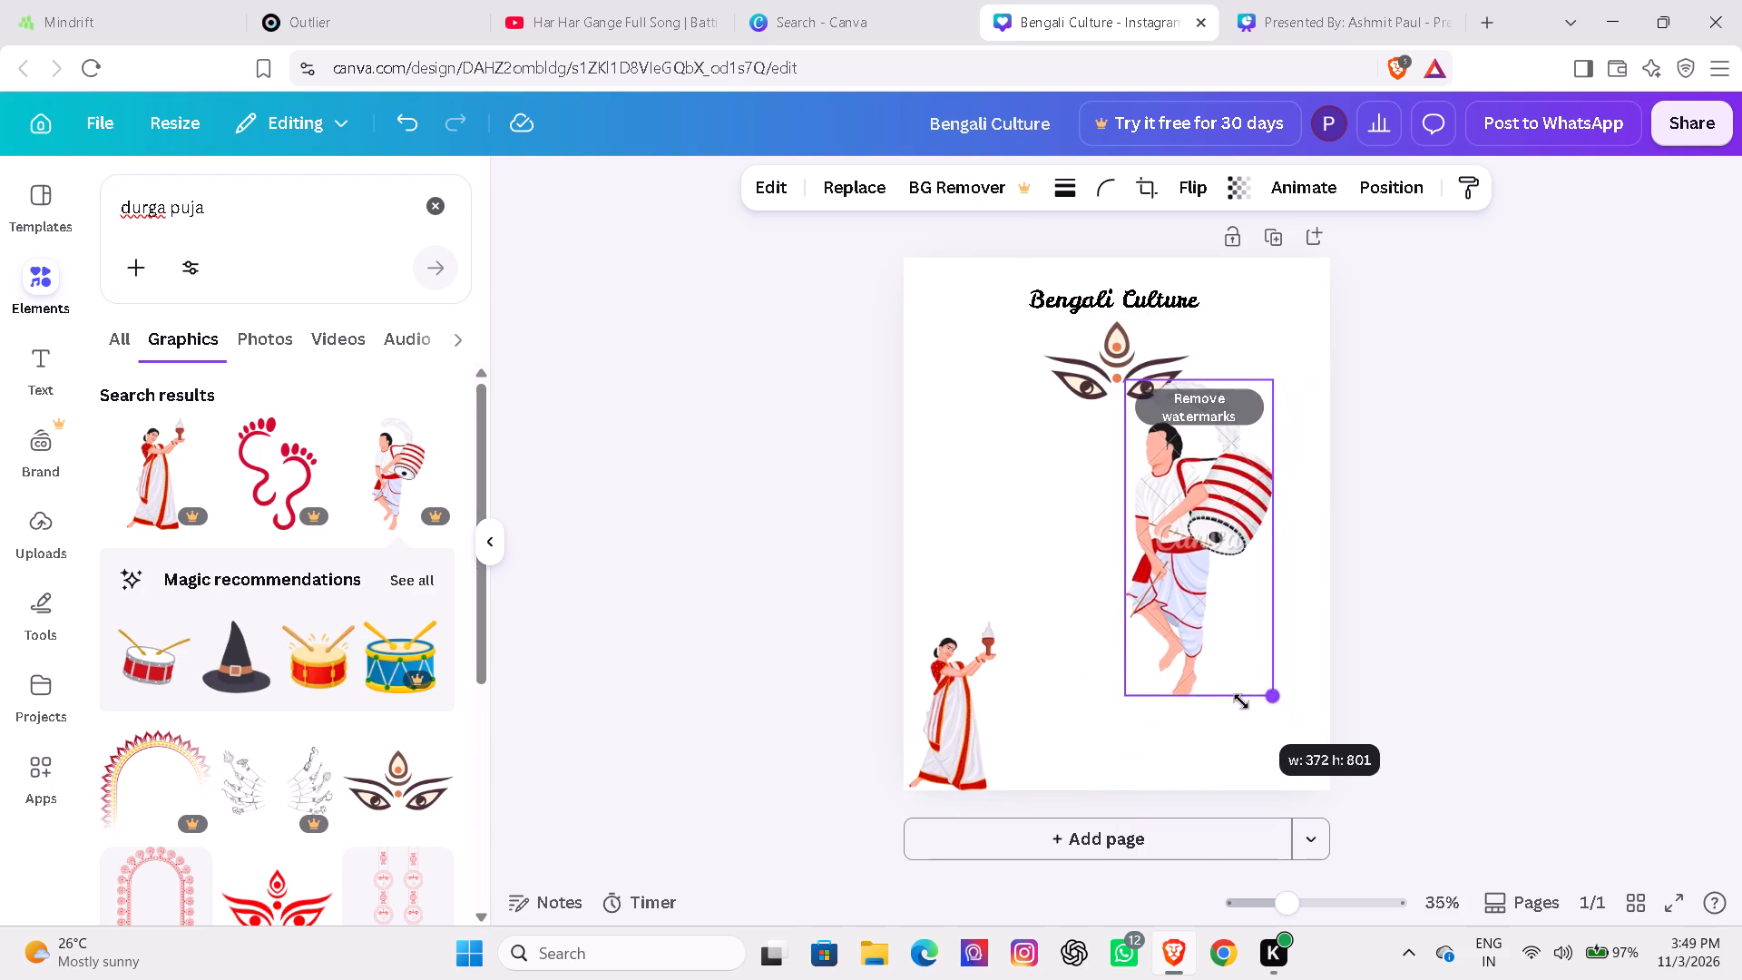
left_click_drag(1241, 701, 1188, 650)
left_click_drag(1172, 557, 1262, 695)
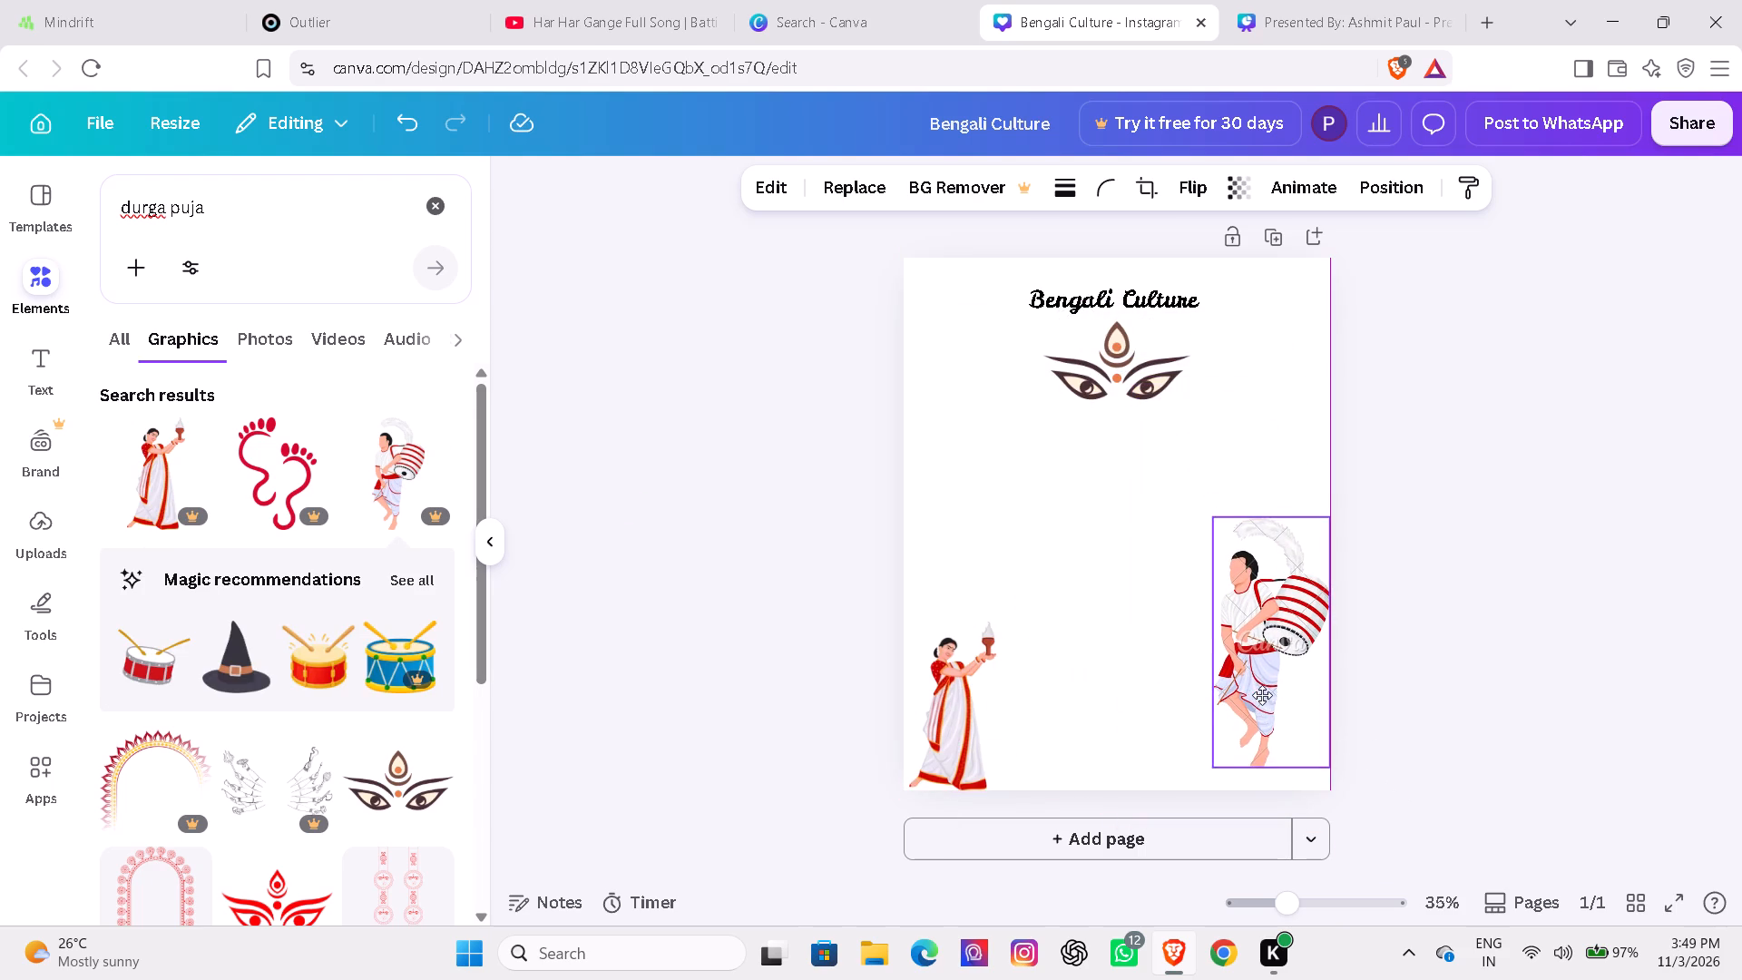
left_click_drag(1262, 695, 1262, 718)
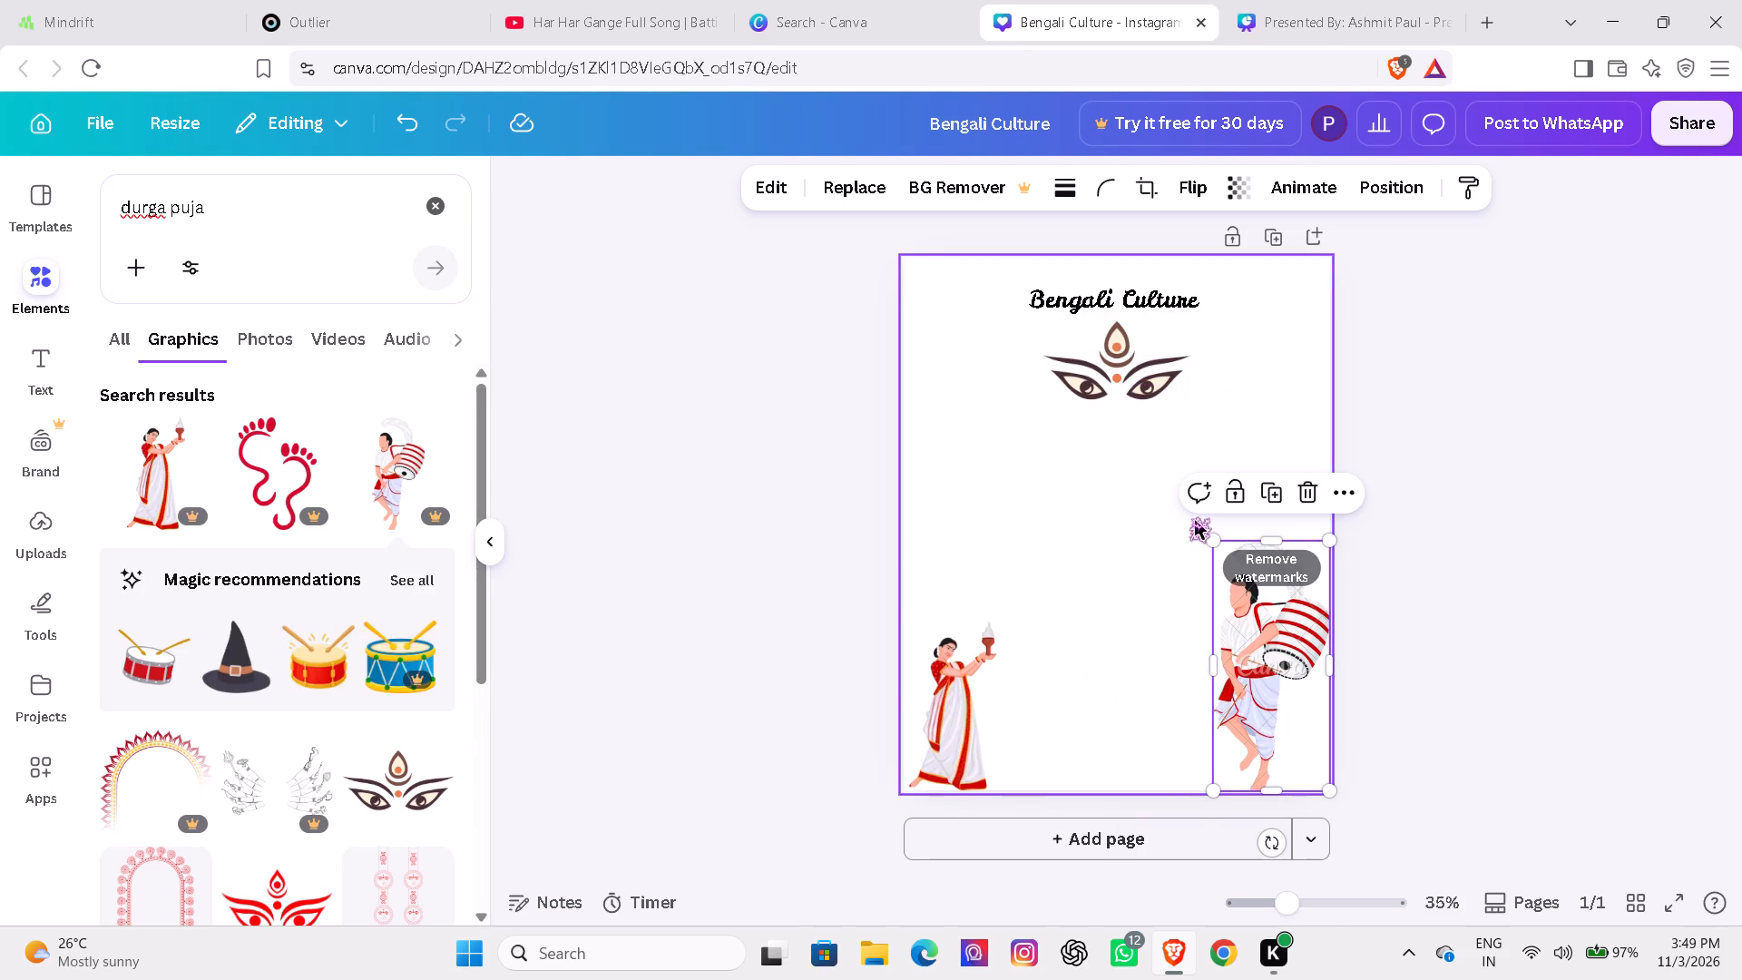
left_click_drag(1213, 543, 1223, 573)
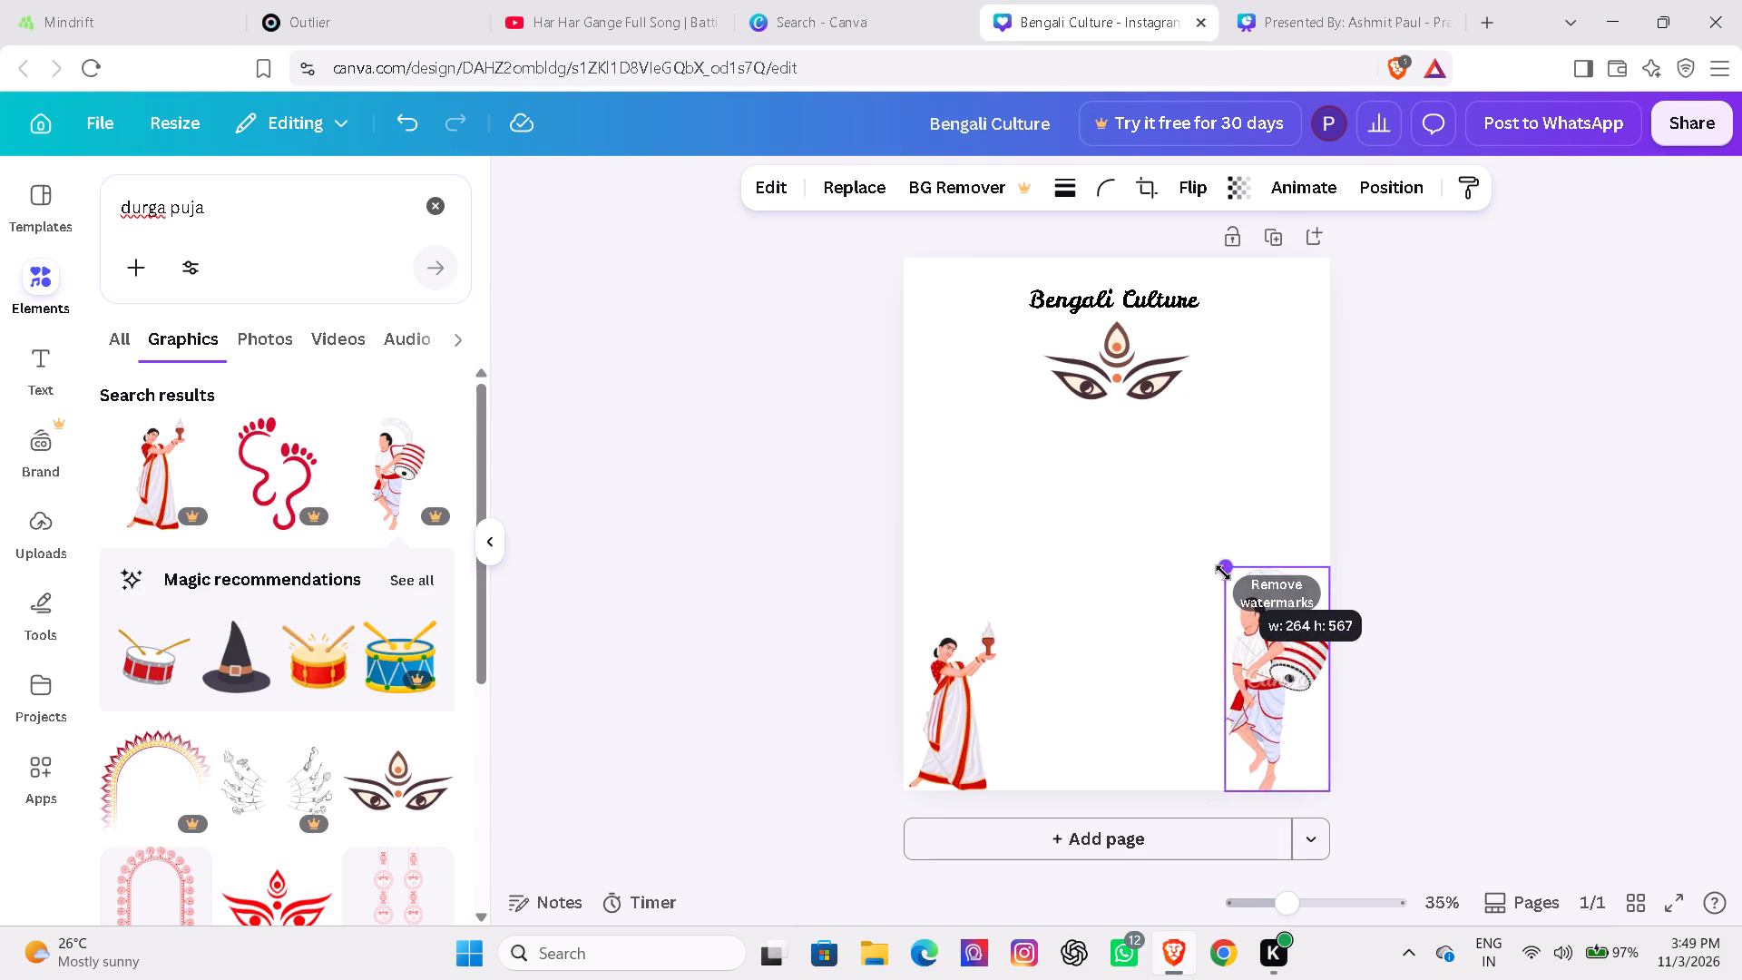
left_click_drag(1223, 573, 1233, 591)
left_click(1289, 675)
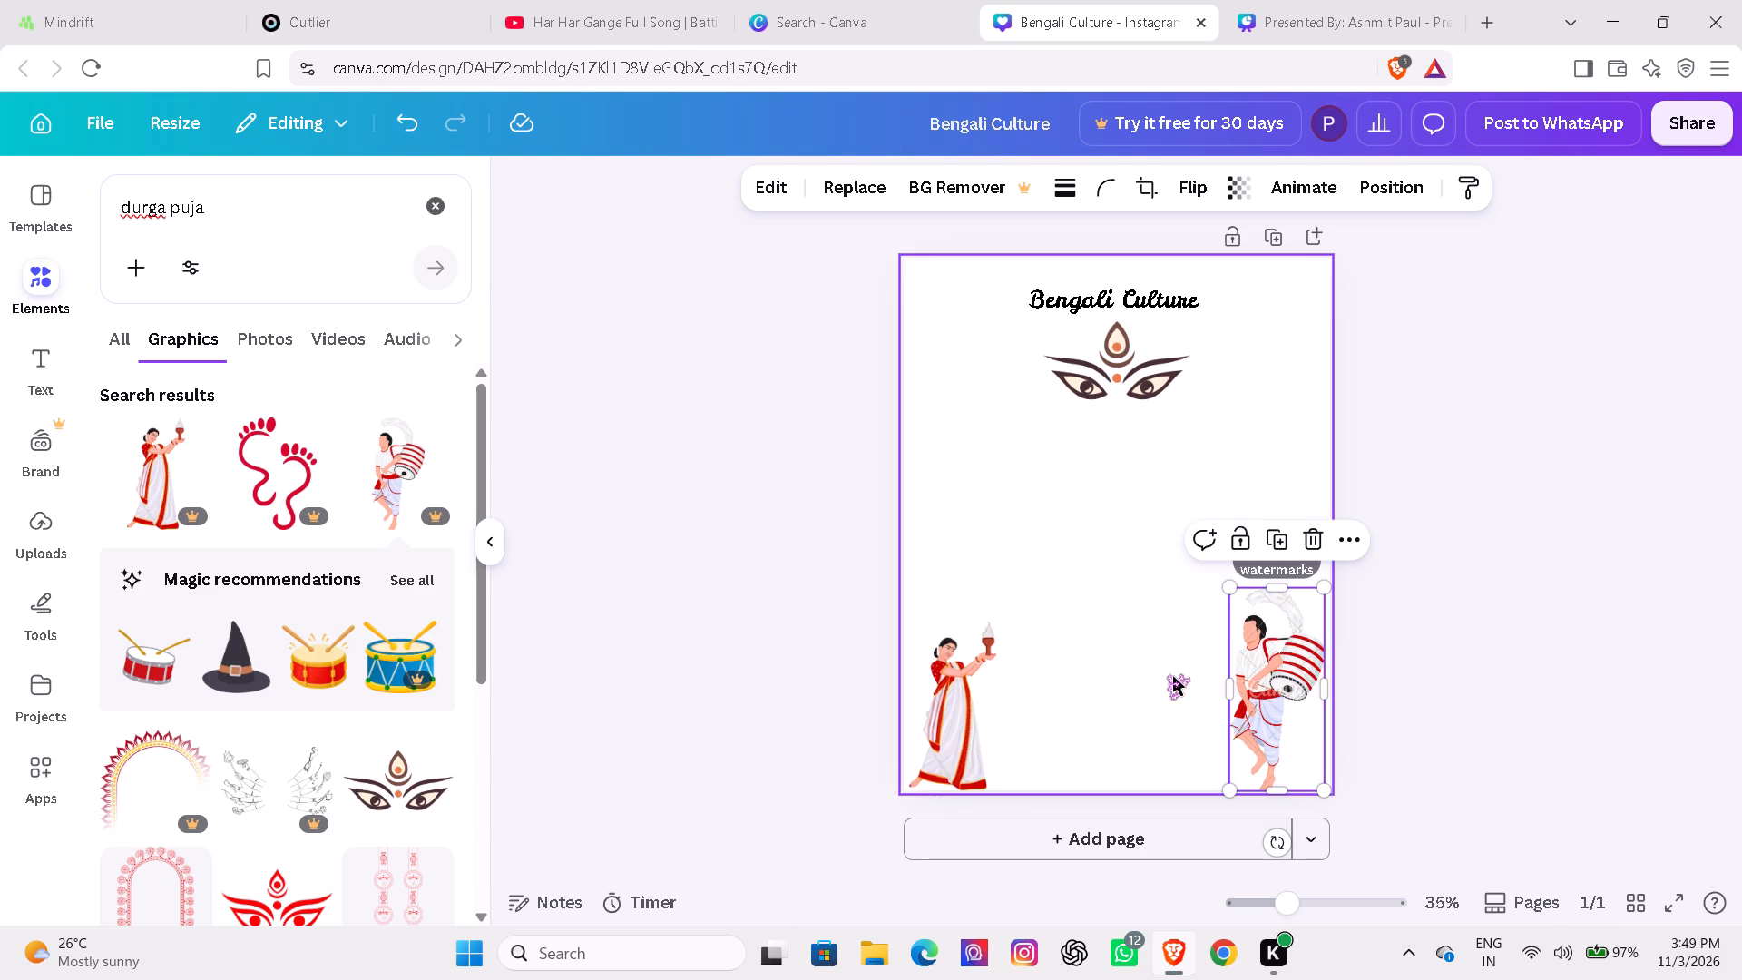
Enlarge the sari-clad woman so her height roughly matches the drummer's, keeping her in the page's bottom-left corner.
left_click(934, 739)
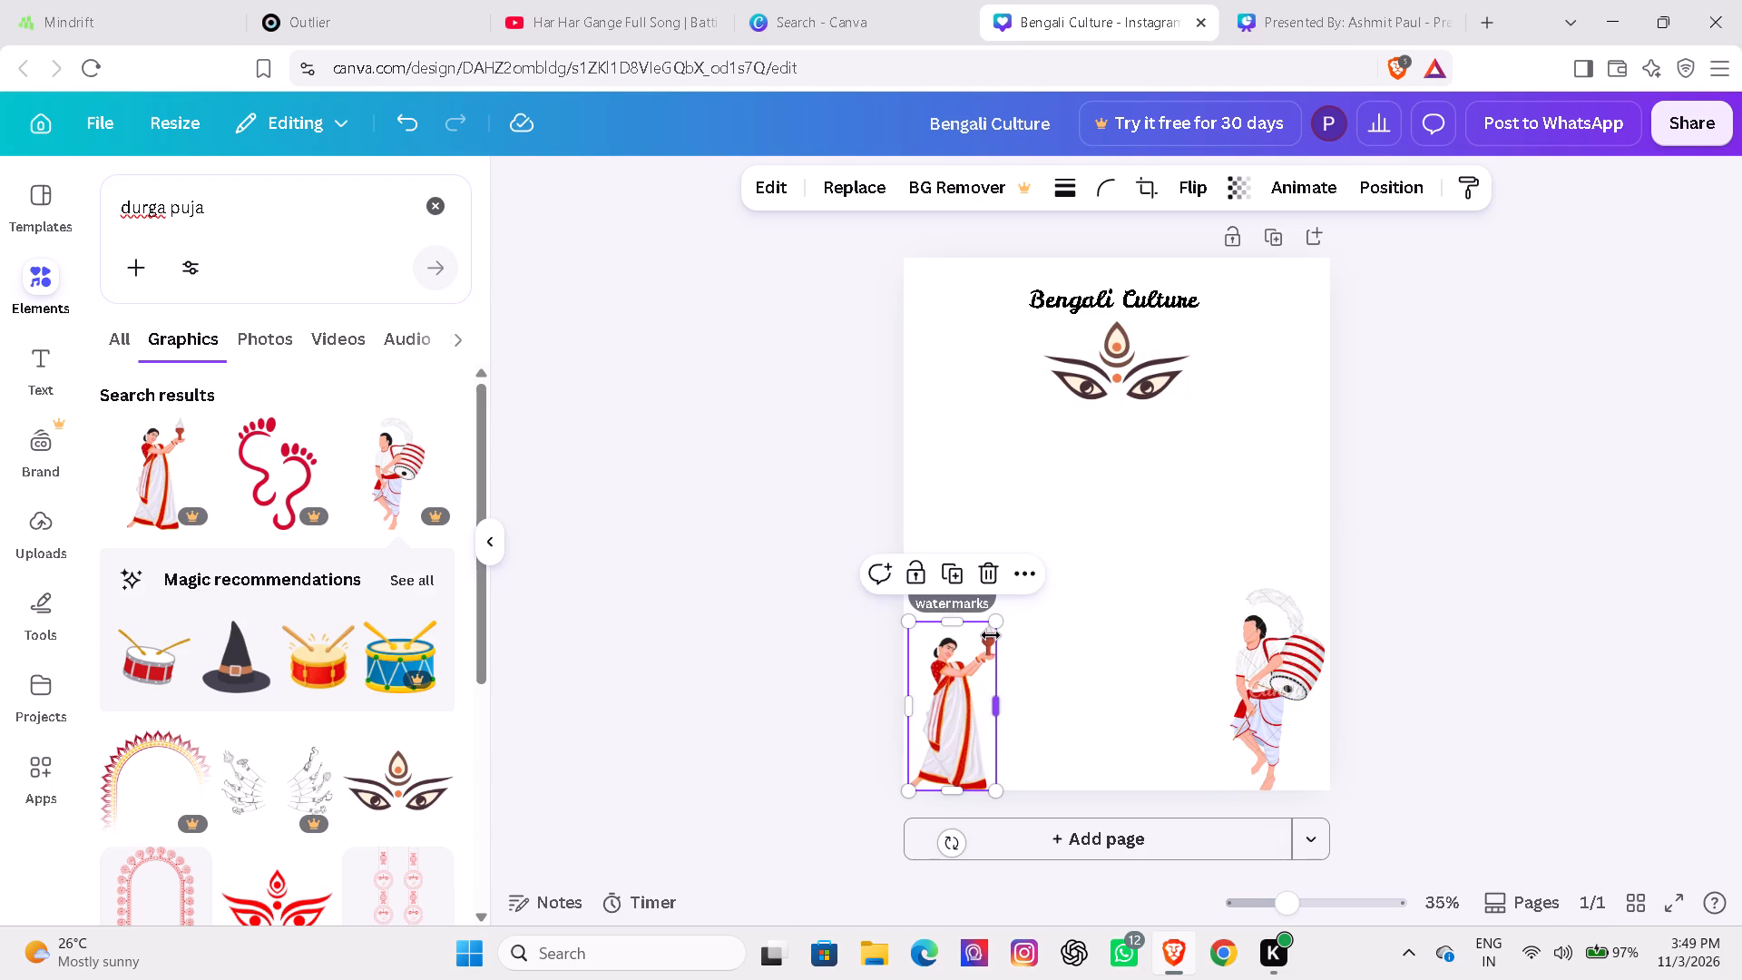
left_click_drag(995, 621, 1026, 590)
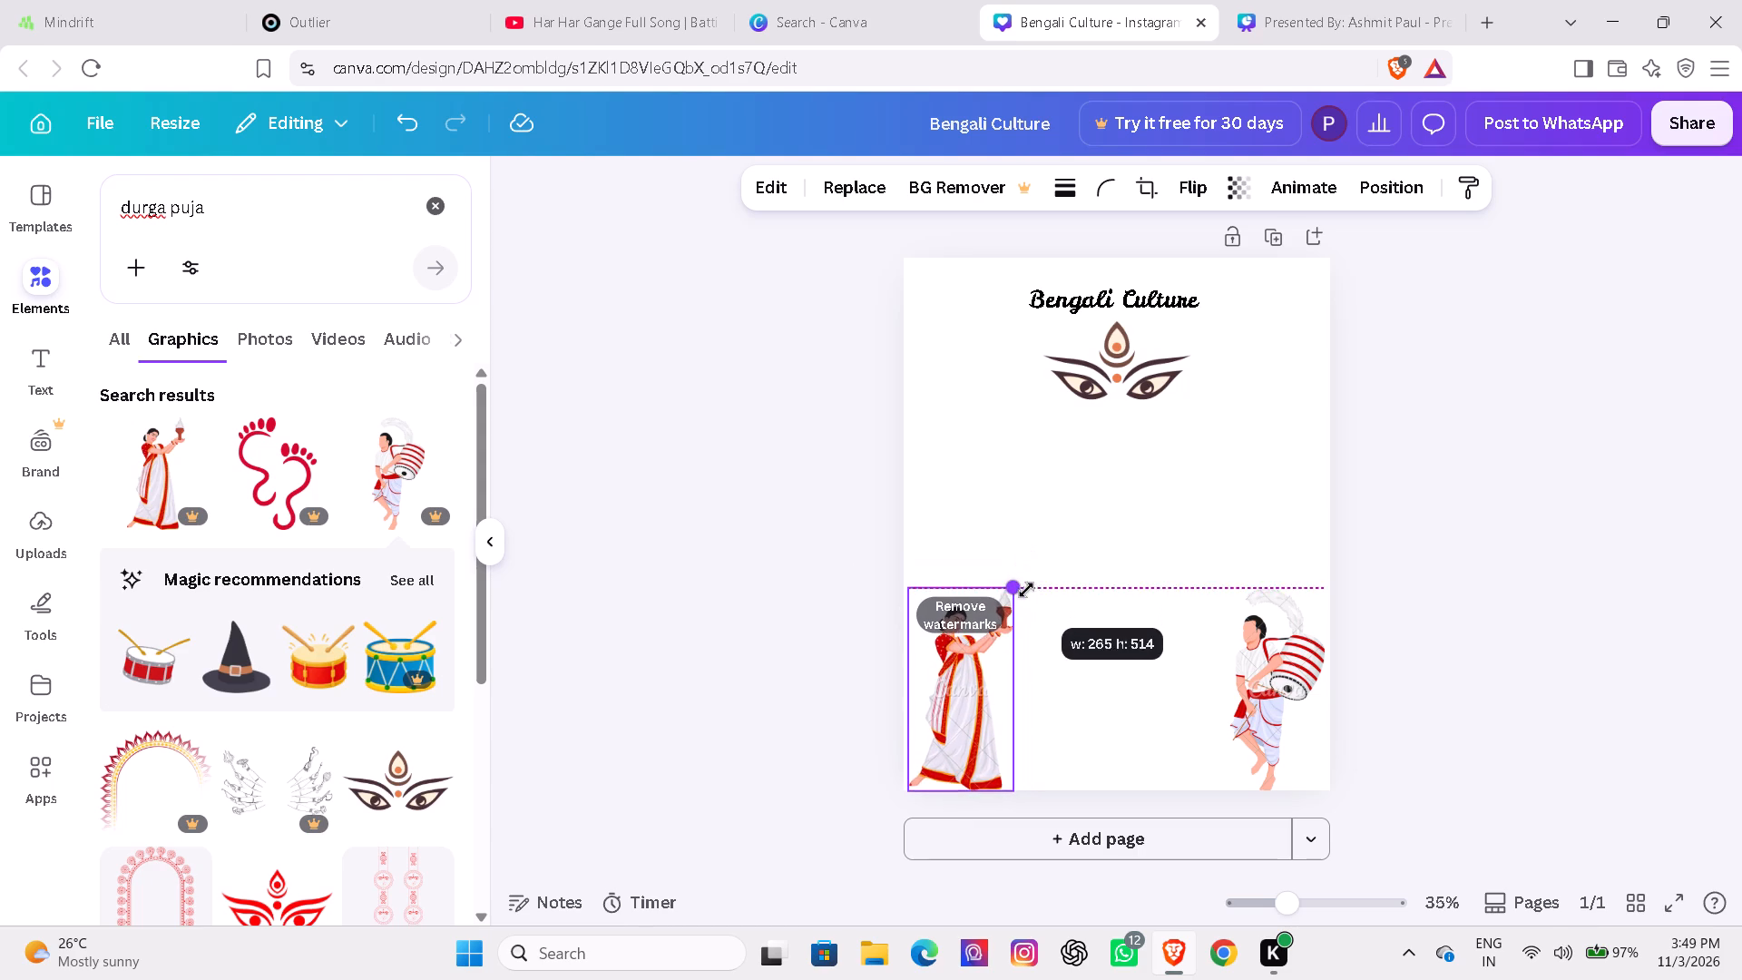
left_click_drag(1026, 590, 1026, 596)
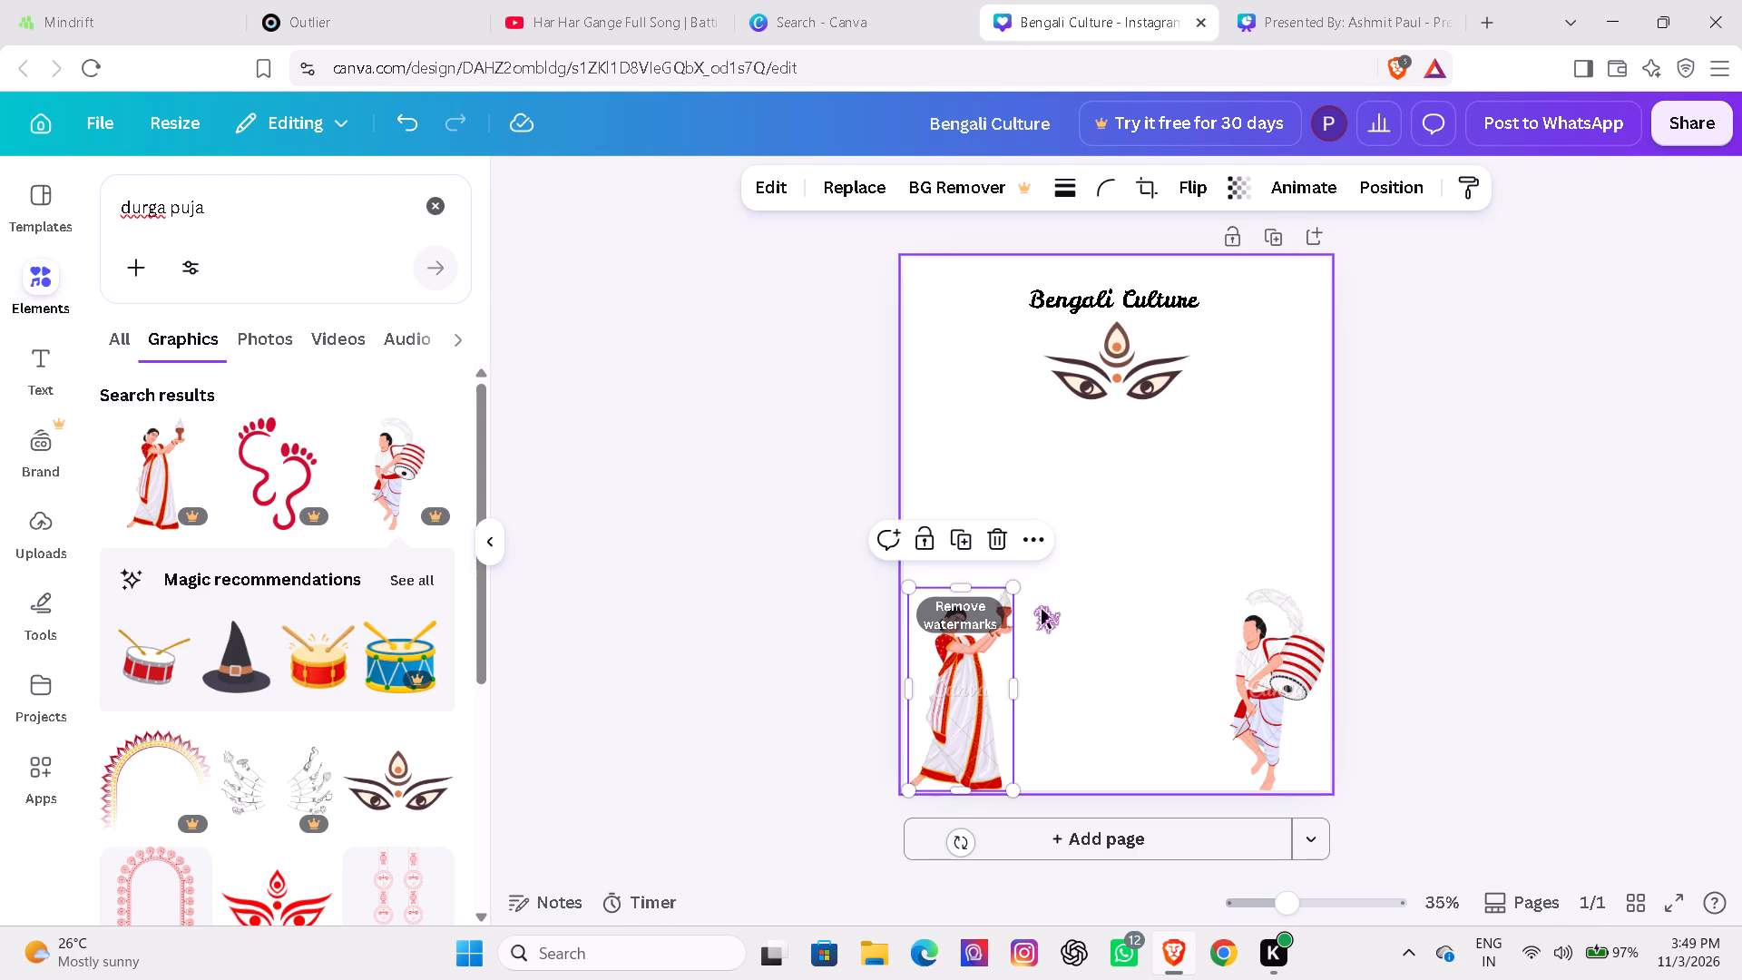
left_click_drag(1013, 590, 1015, 603)
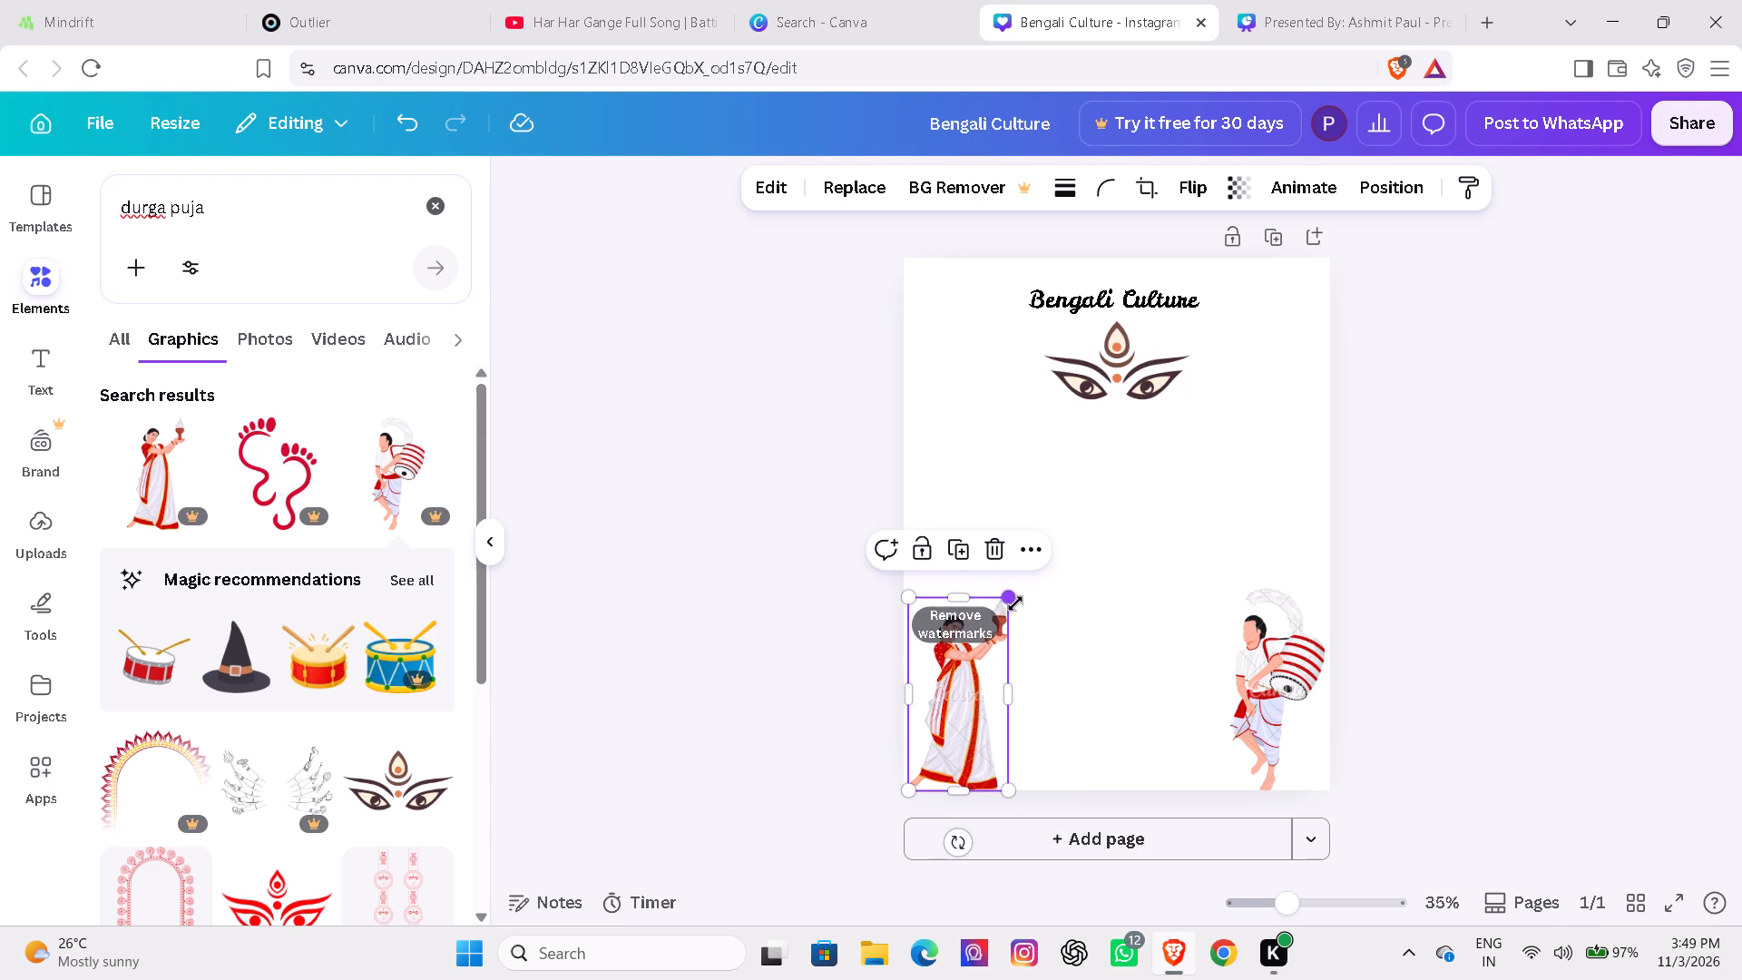
left_click(1122, 659)
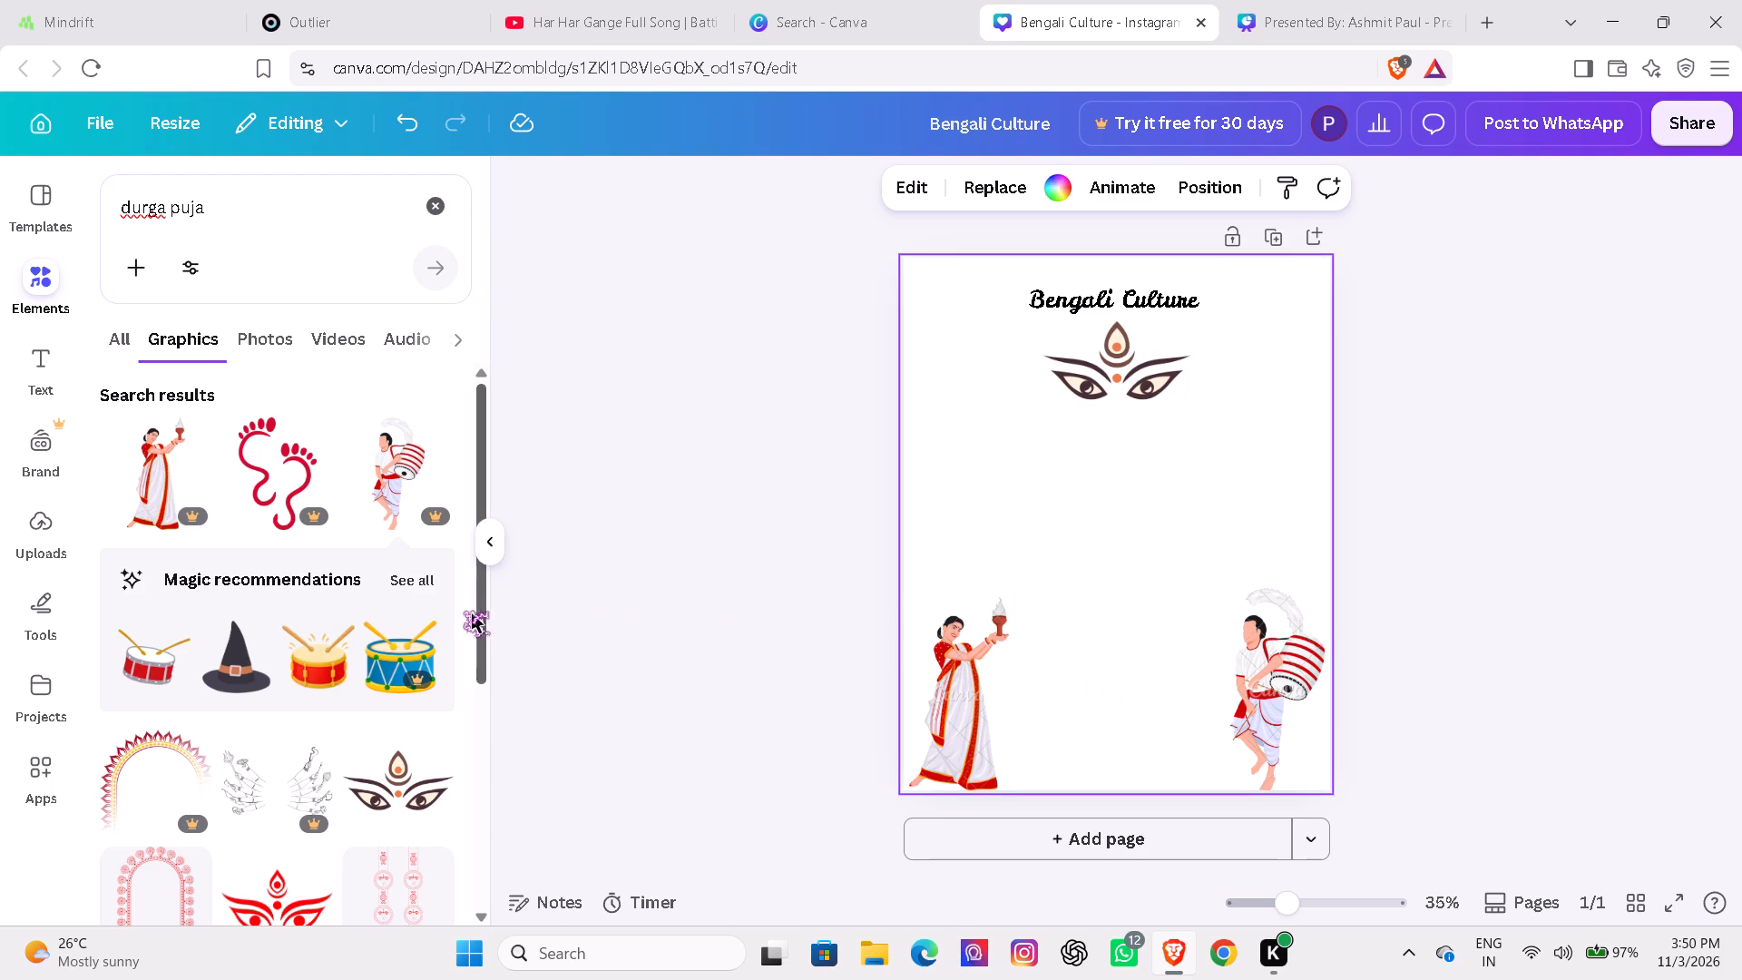
Add the Durga idol with worshippers illustration, shrink it and place it at the page's bottom between the sari-clad woman and the drummer.
left_click_drag(477, 619, 475, 702)
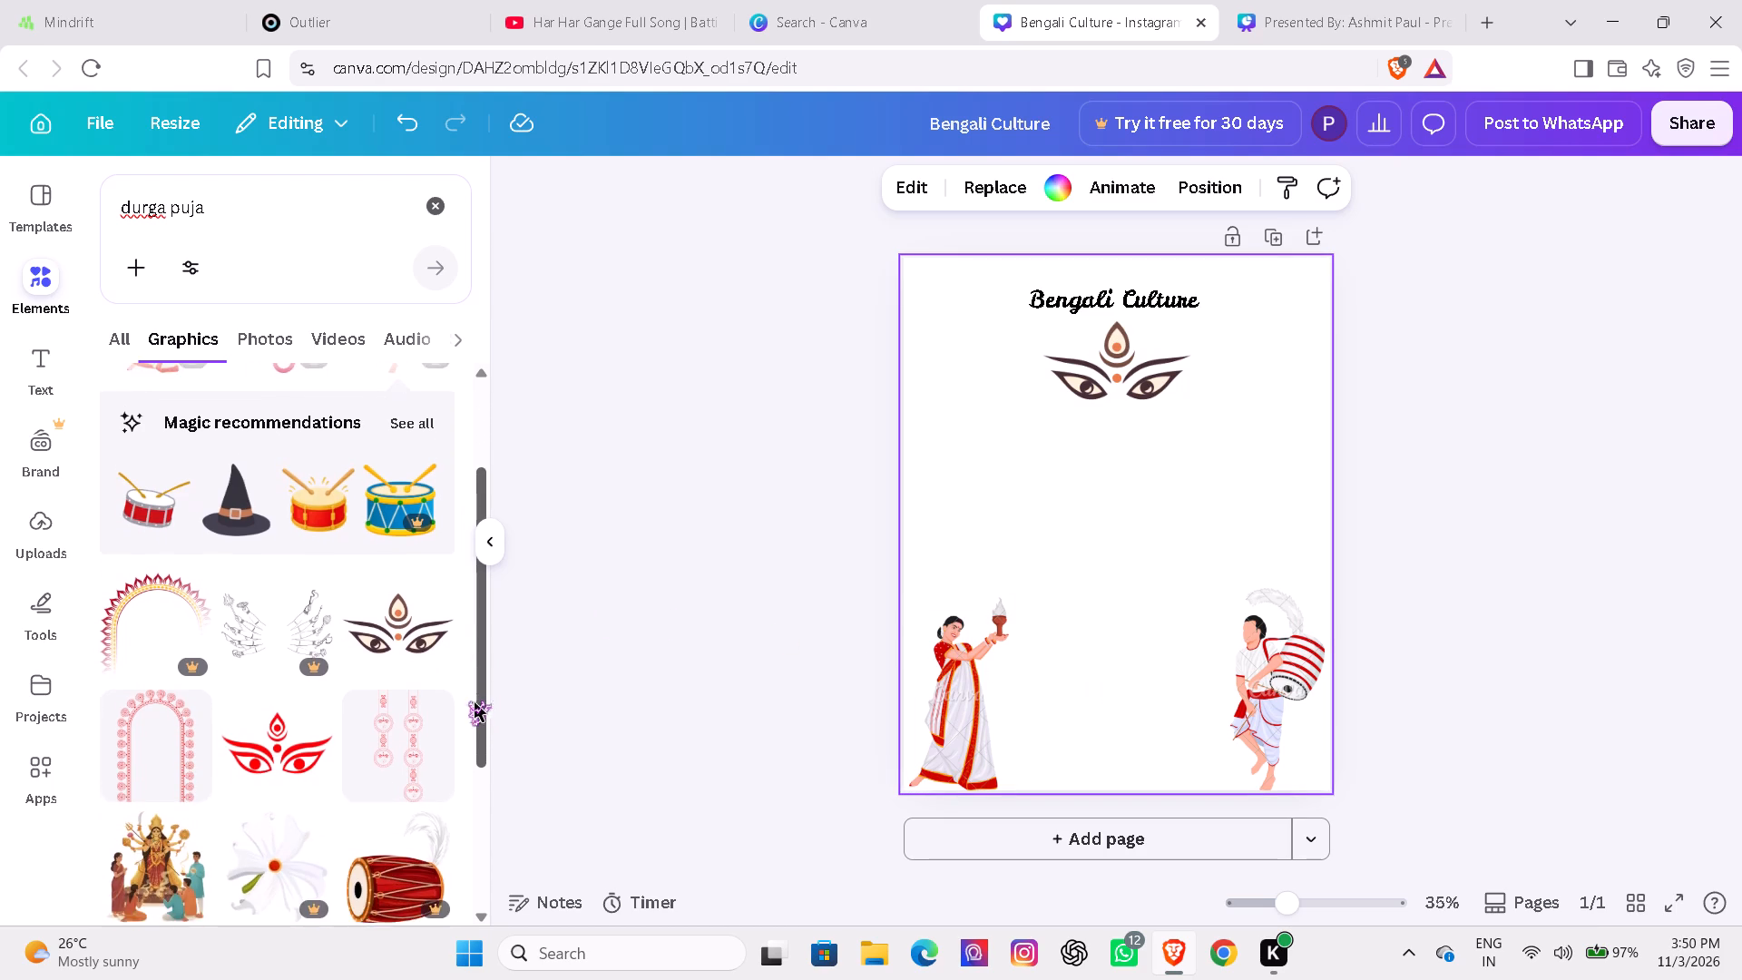
left_click_drag(475, 702, 482, 743)
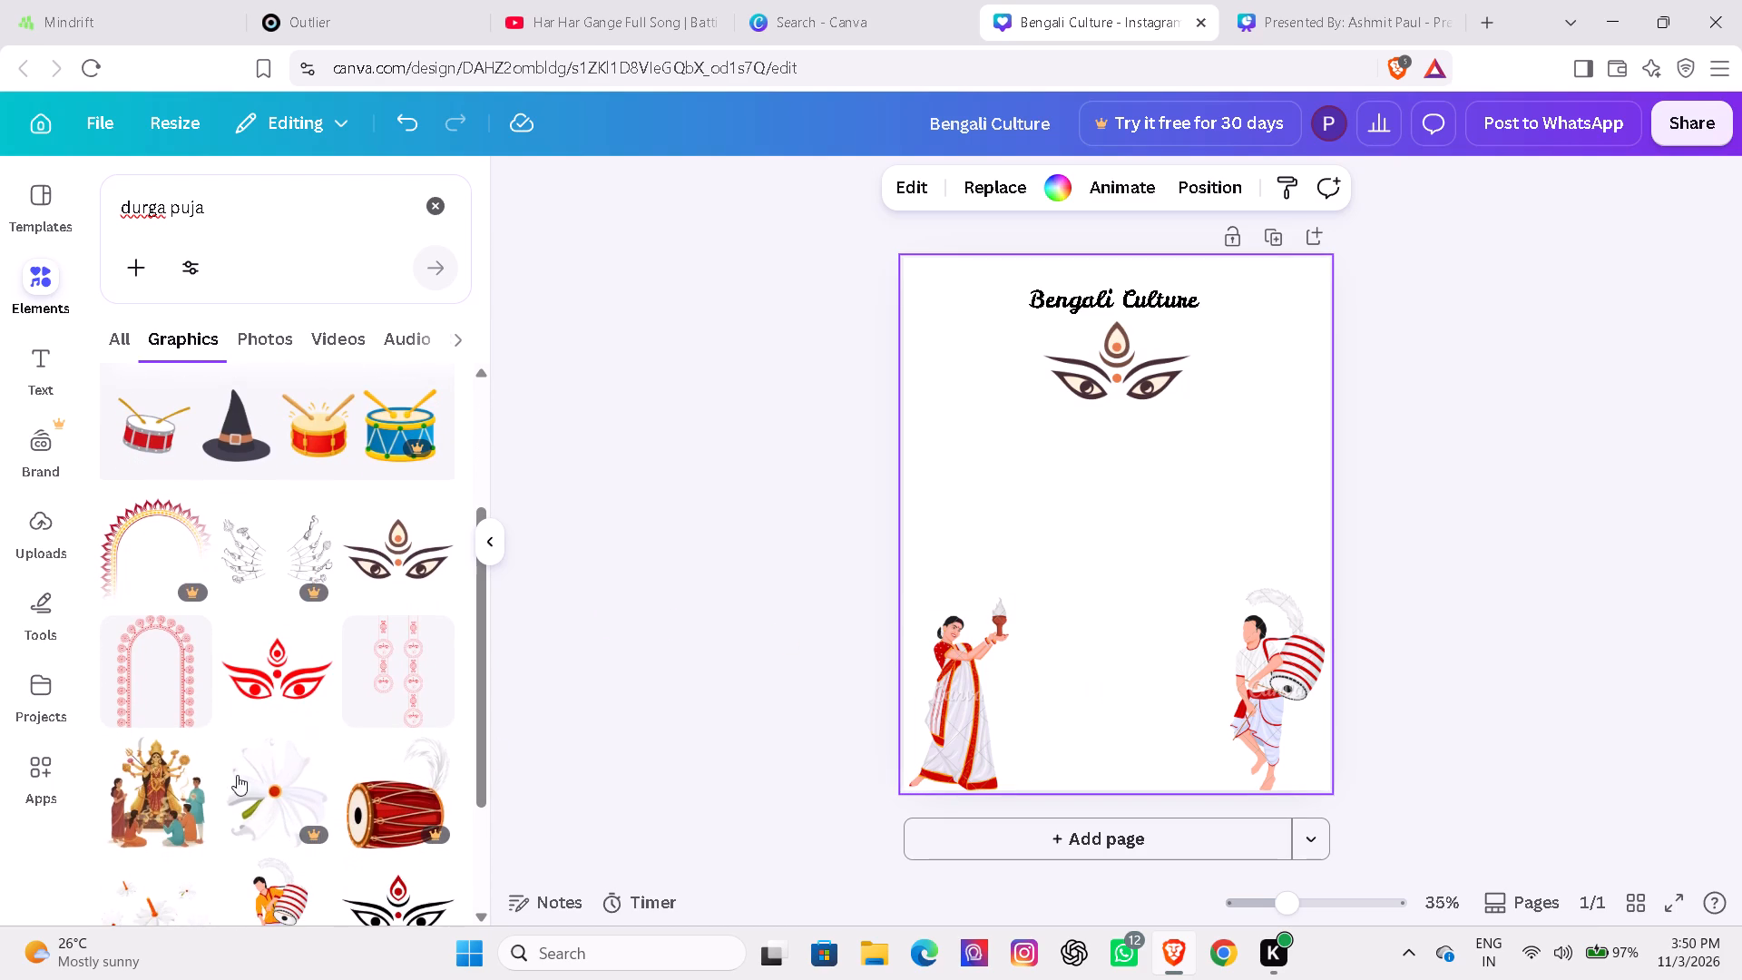
left_click(175, 787)
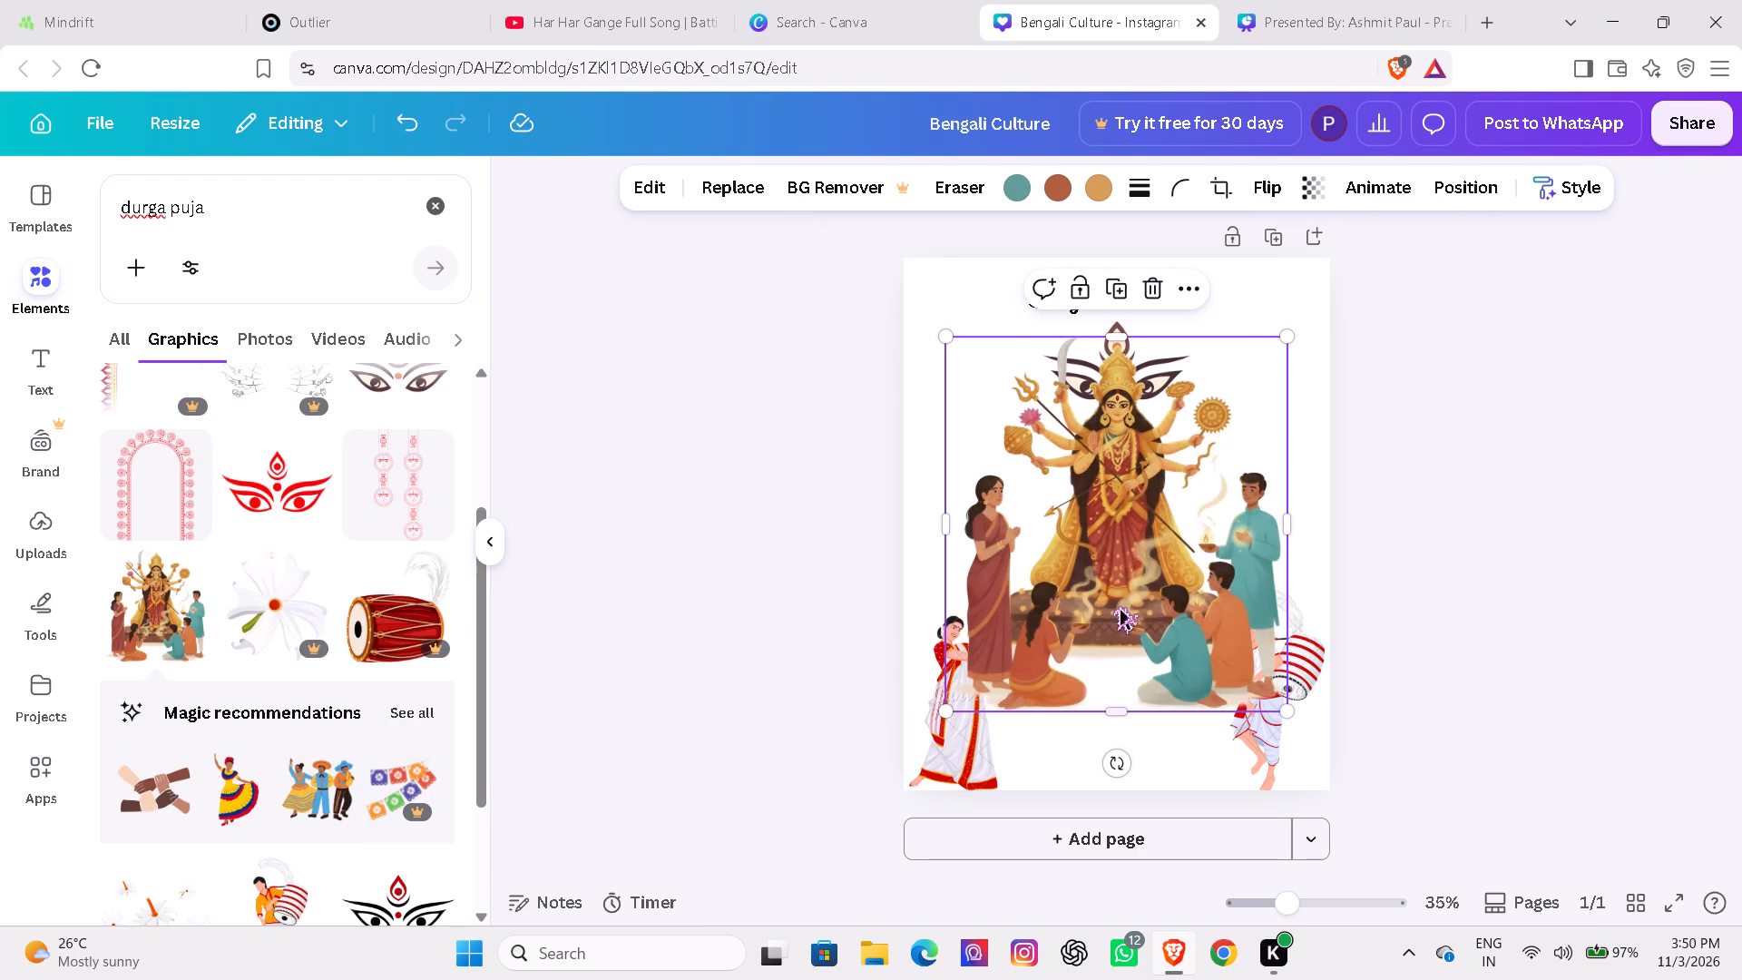
left_click_drag(1117, 617, 1118, 717)
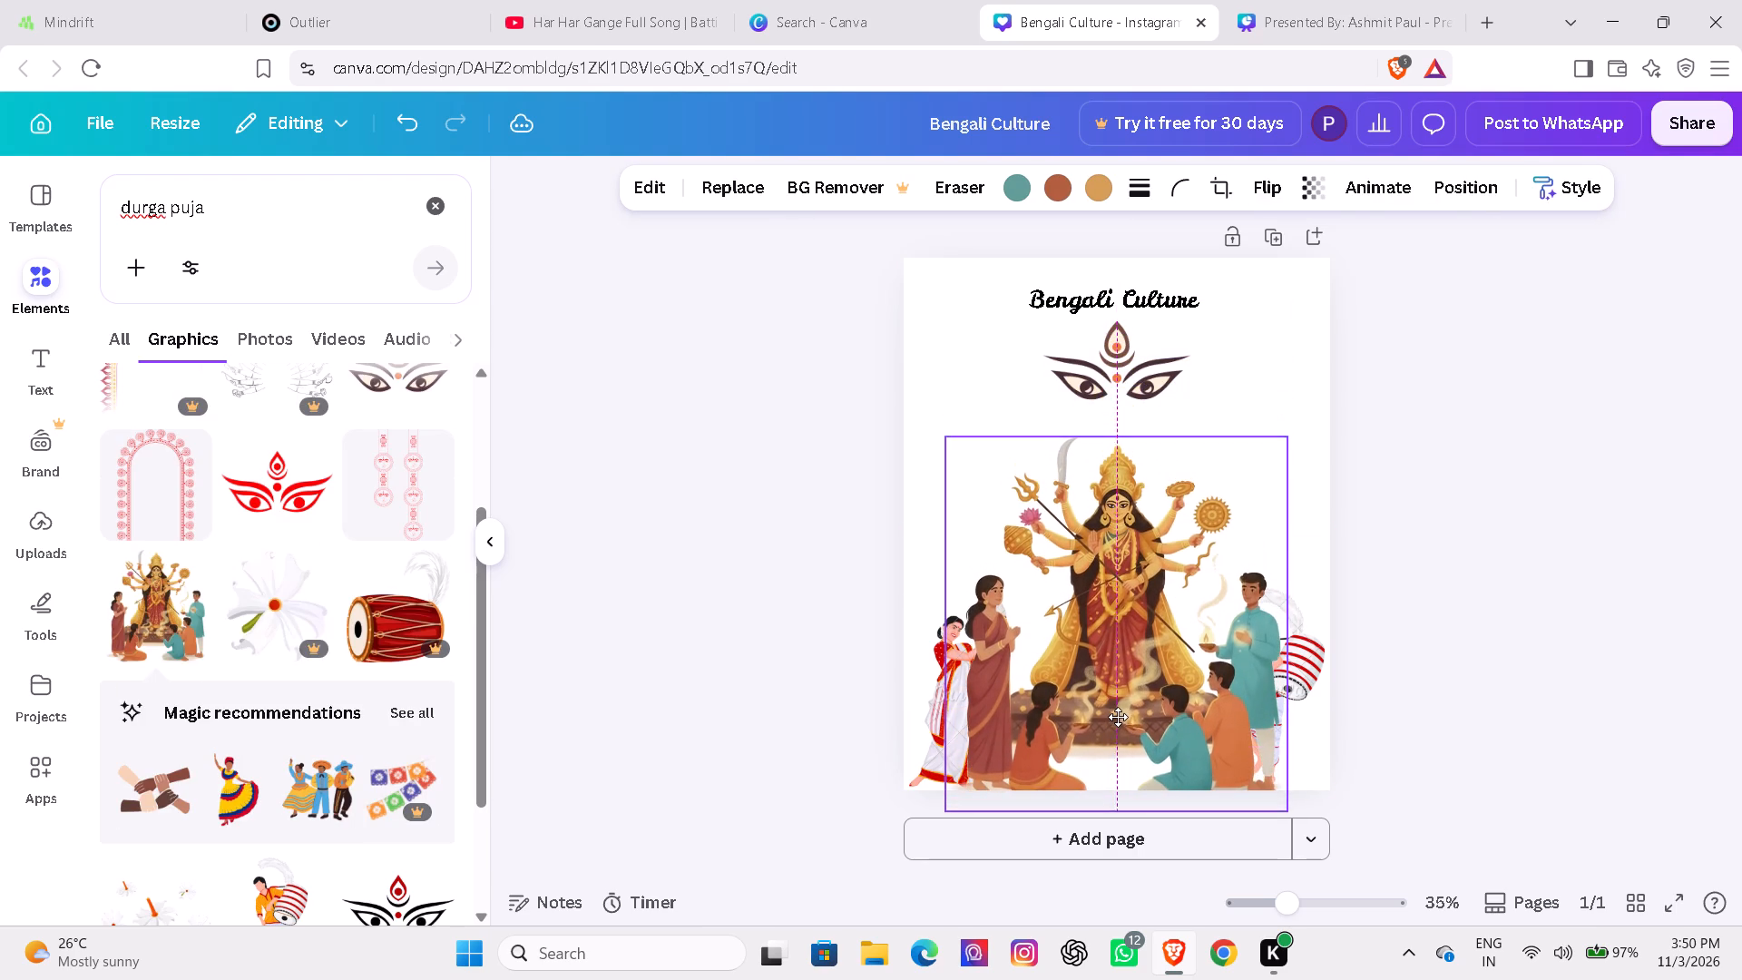
left_click_drag(1118, 717, 1117, 717)
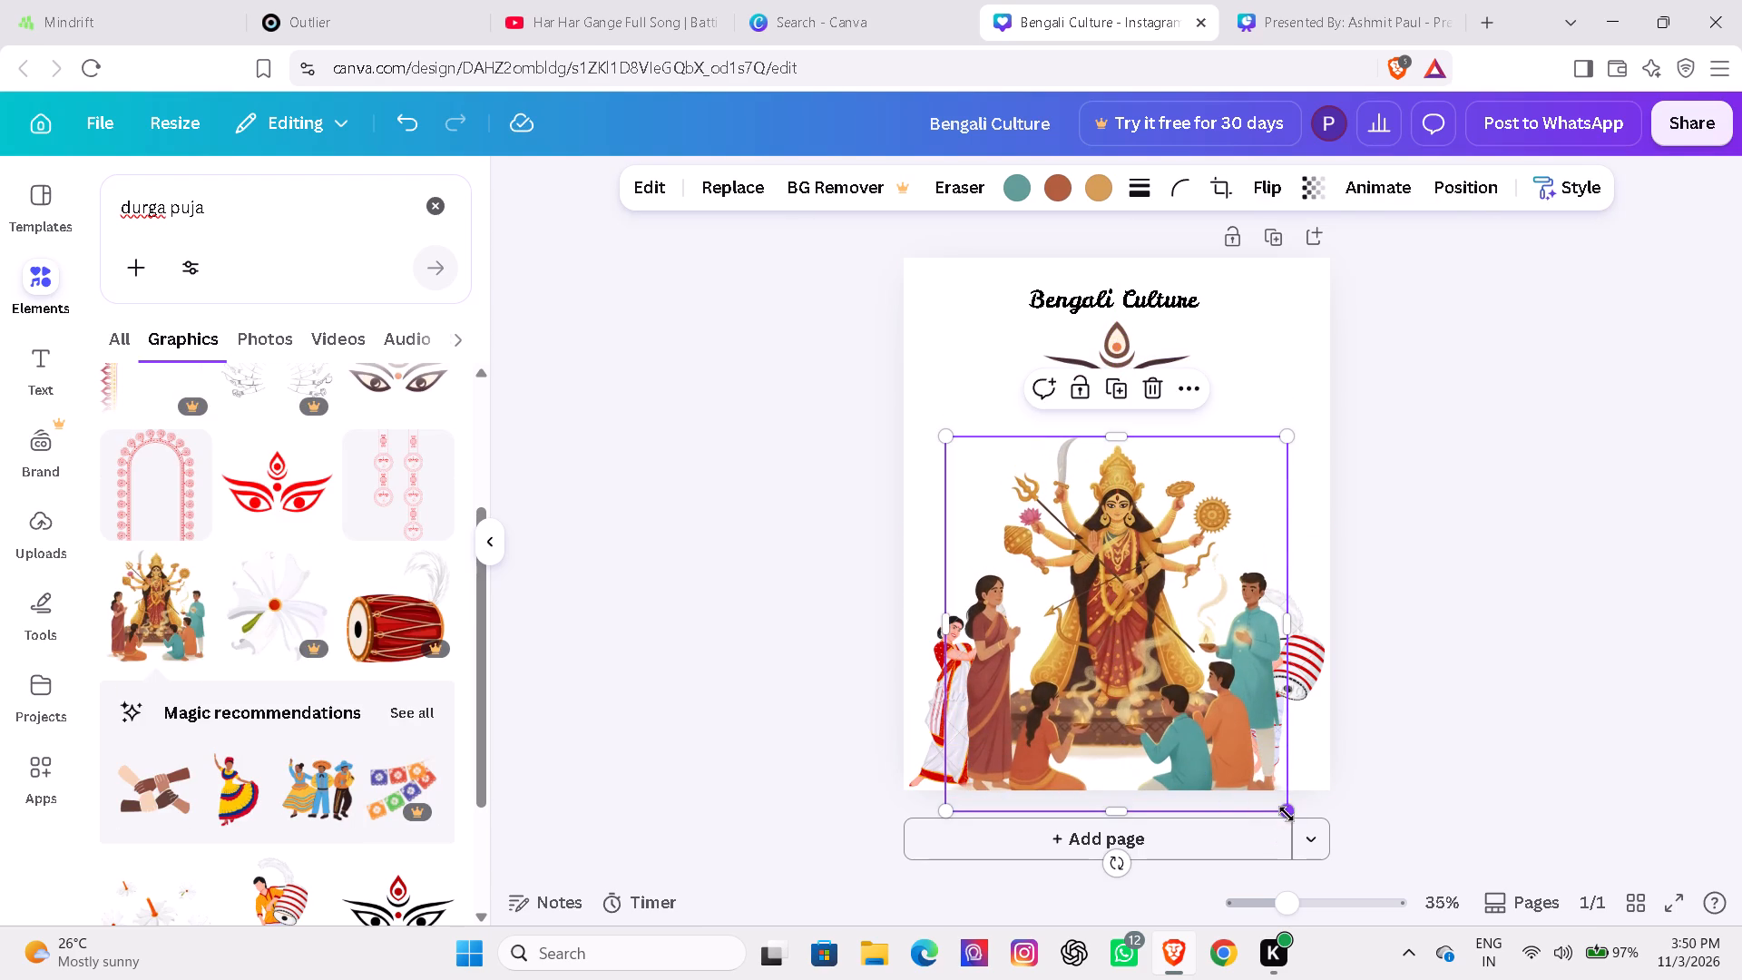
left_click_drag(1289, 813, 1228, 762)
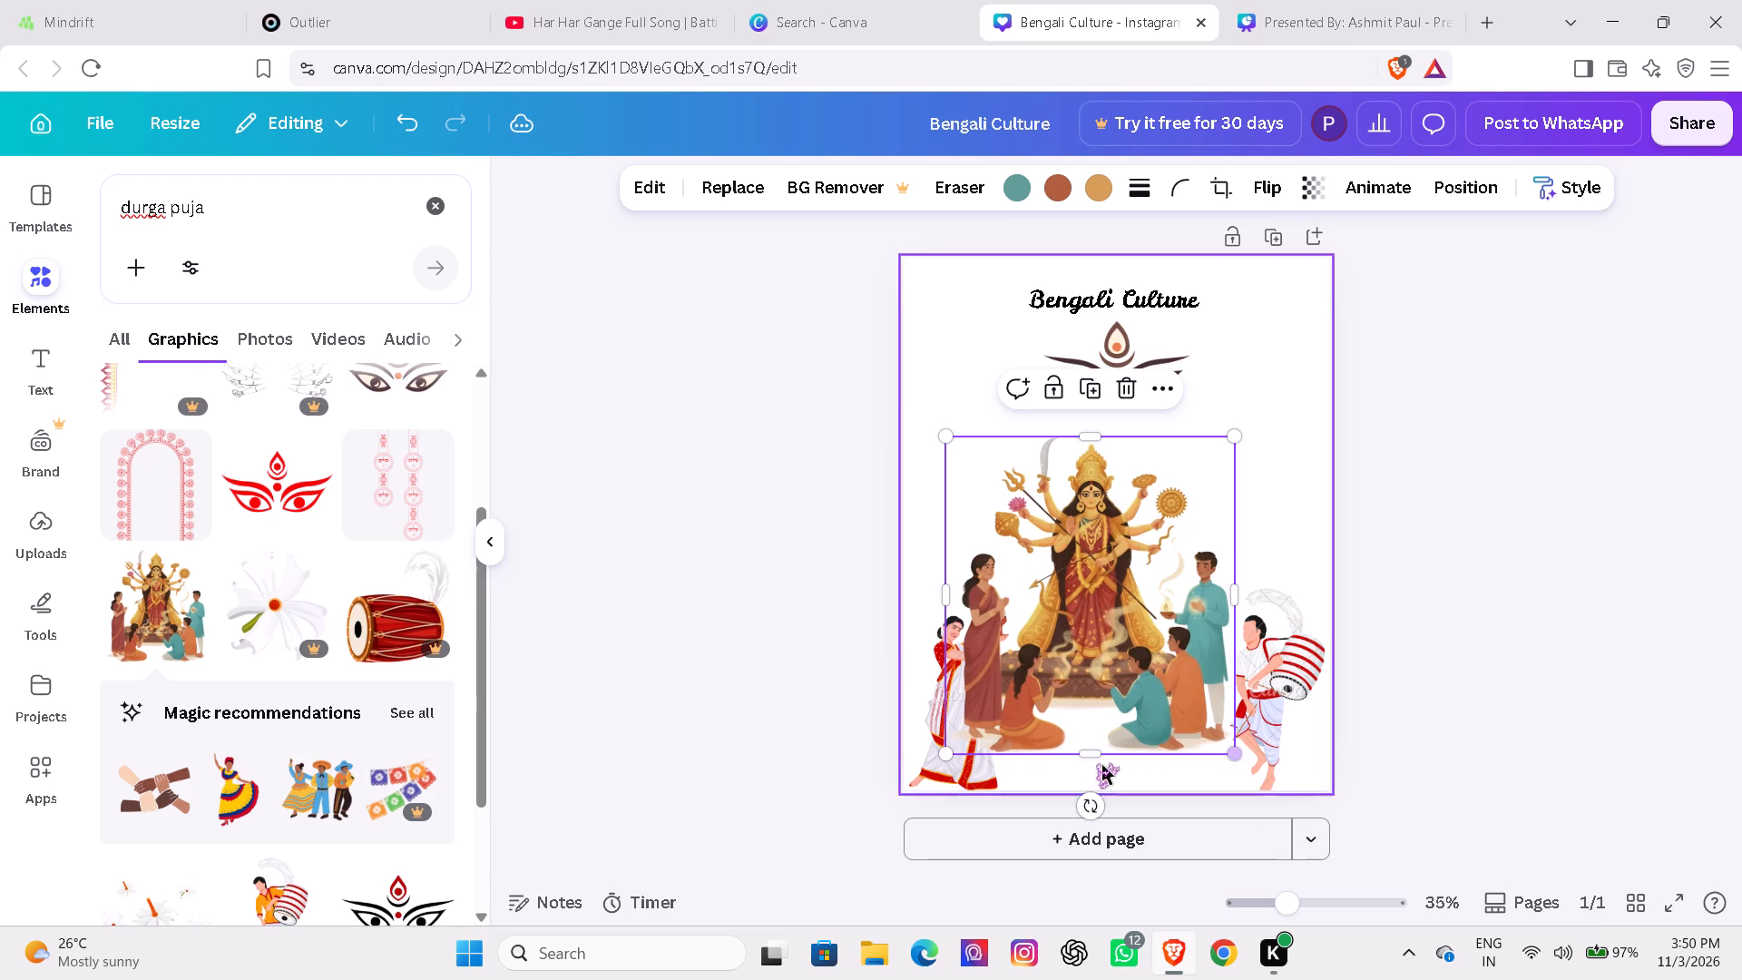
left_click(935, 758)
left_click(1133, 726)
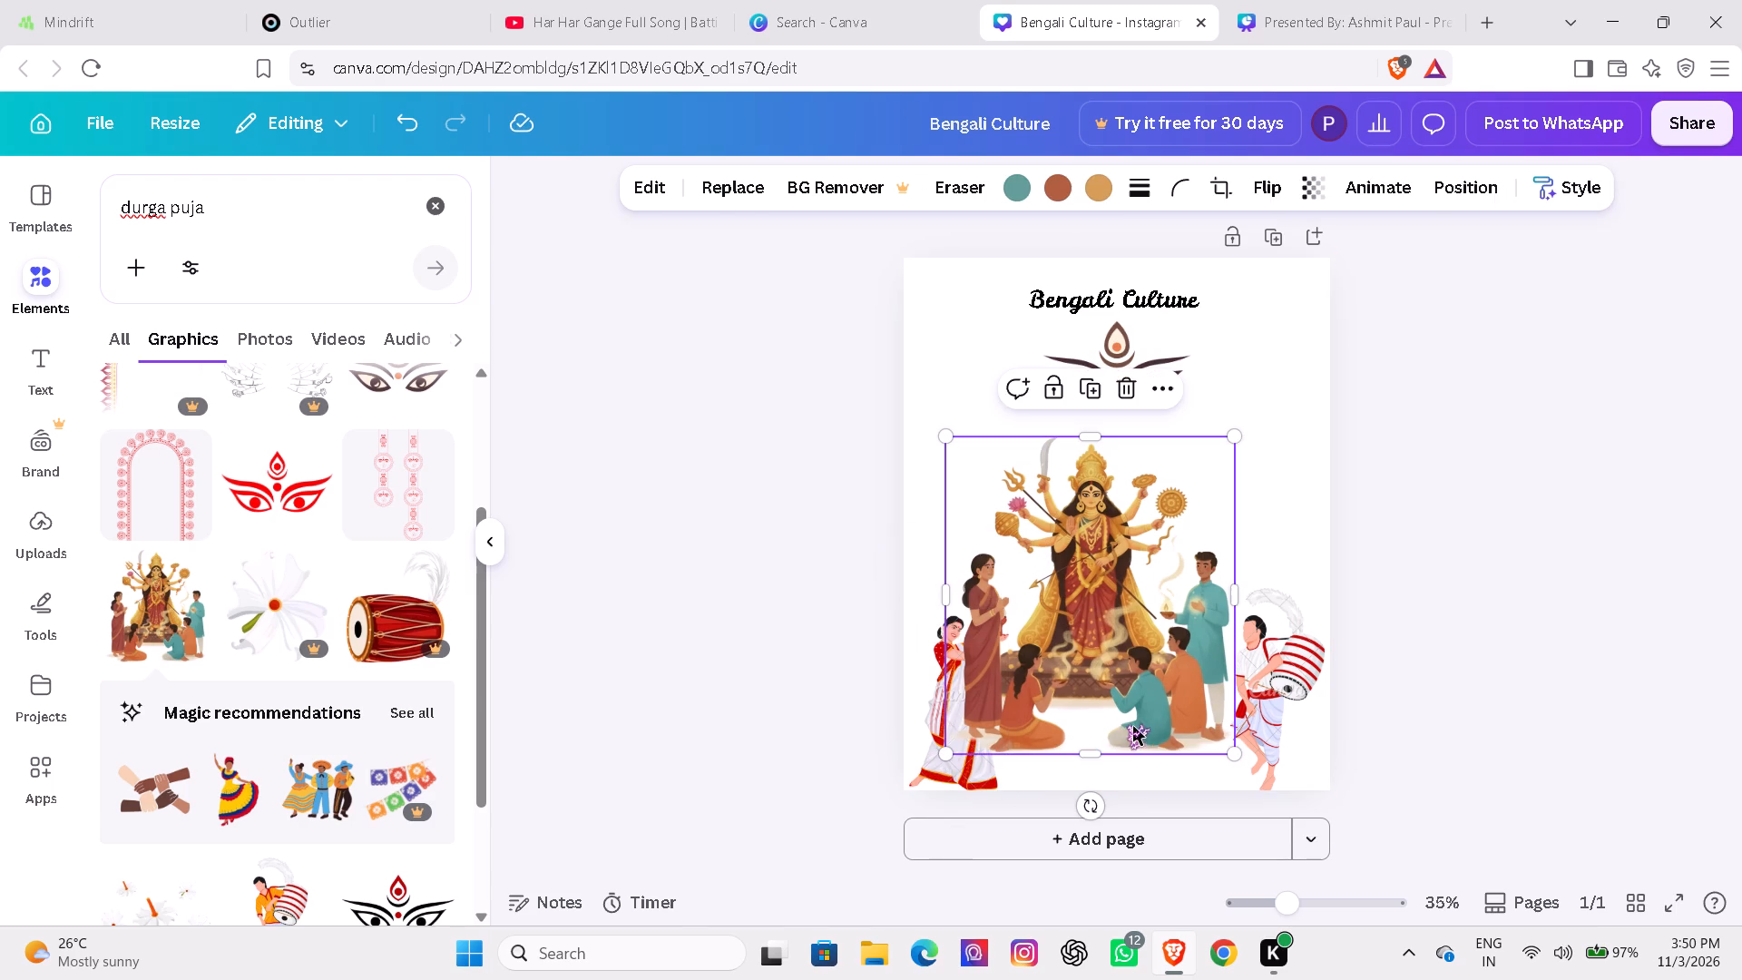
left_click_drag(945, 757, 989, 746)
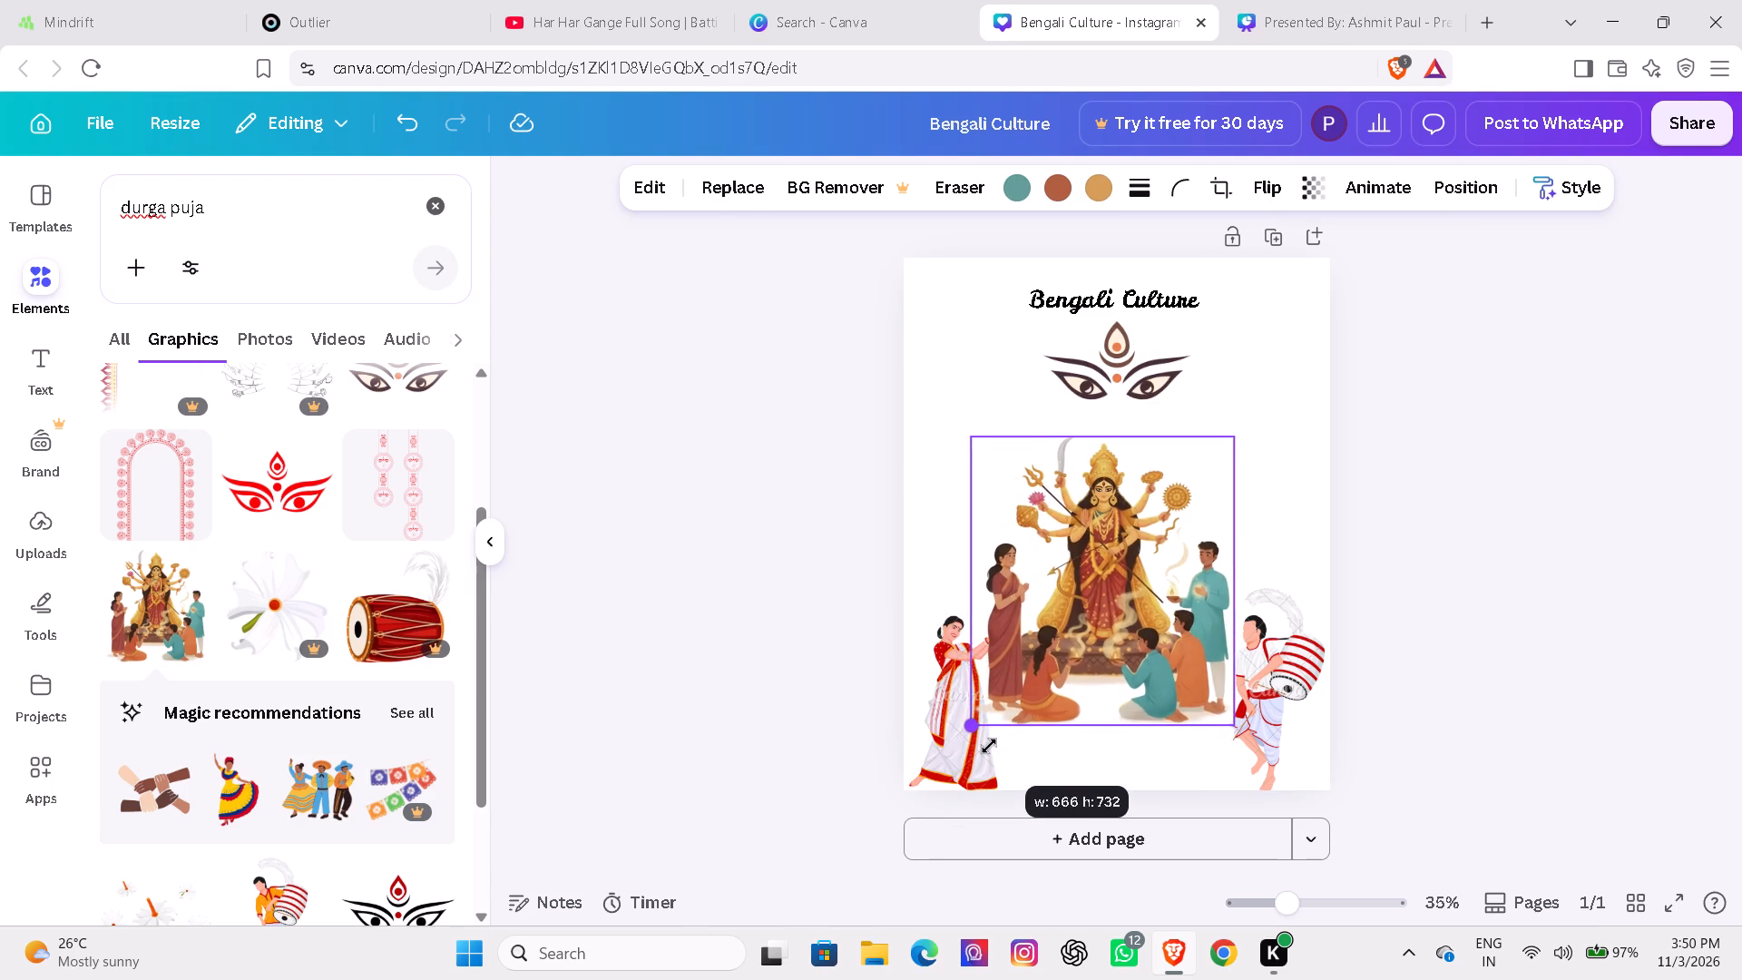
left_click_drag(989, 746, 994, 740)
left_click_drag(1104, 678, 1110, 763)
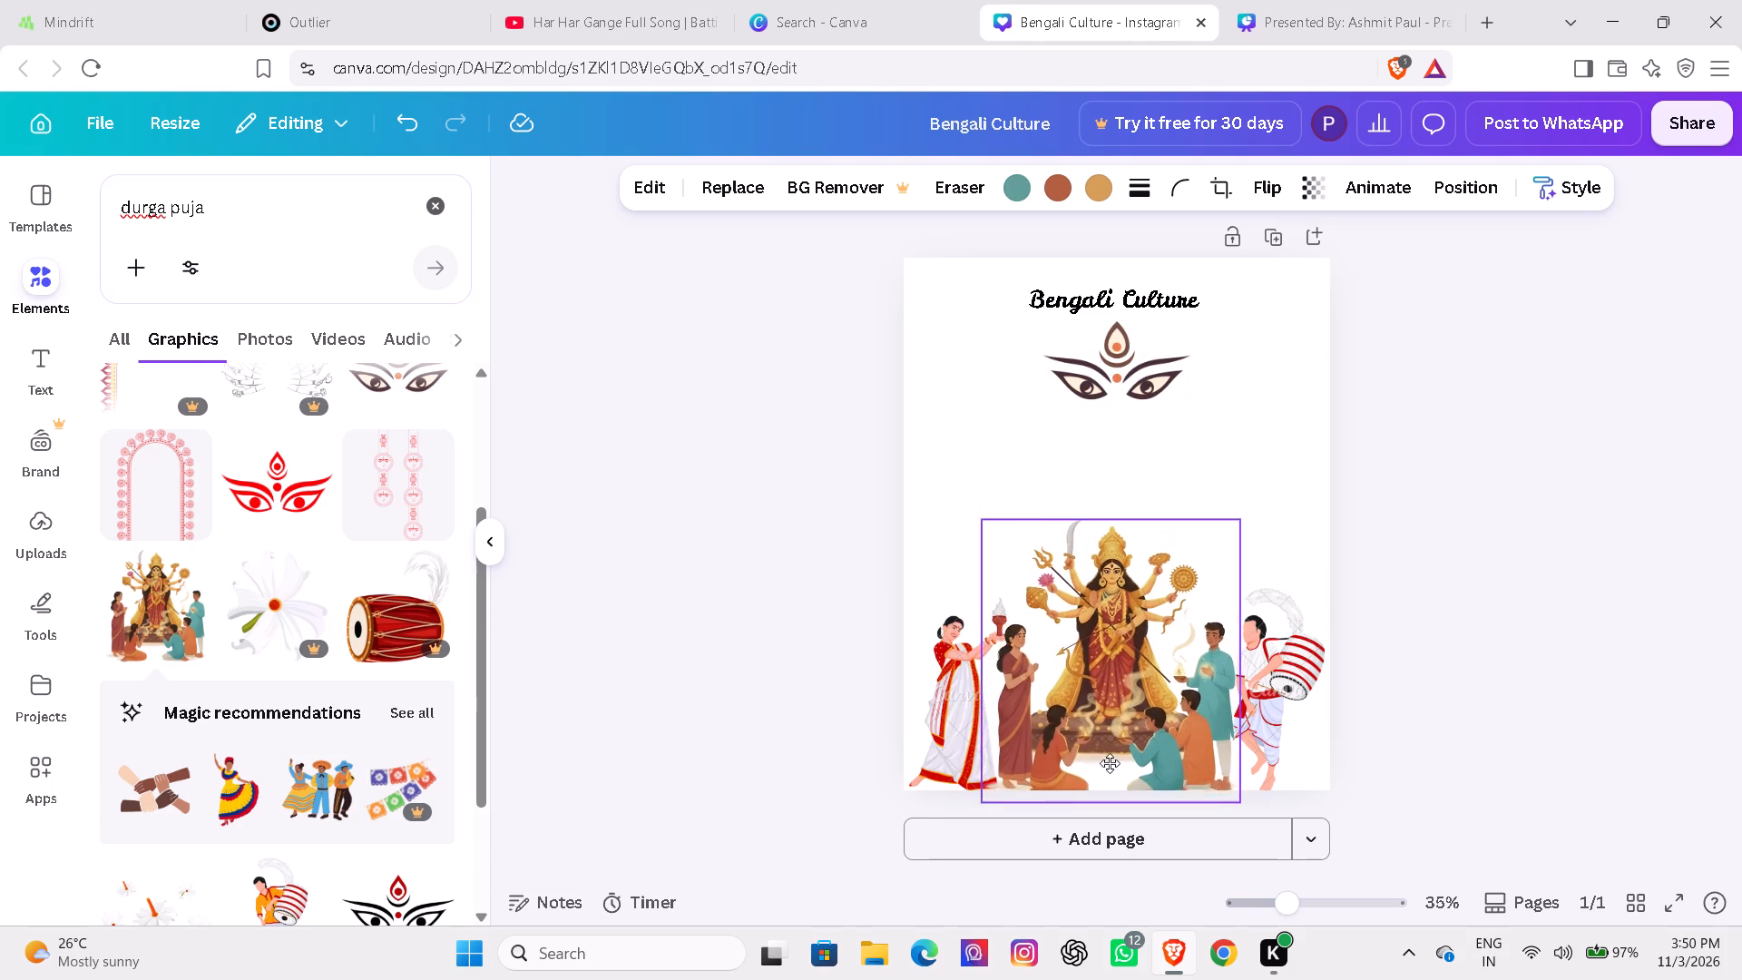
left_click_drag(1110, 763, 1107, 758)
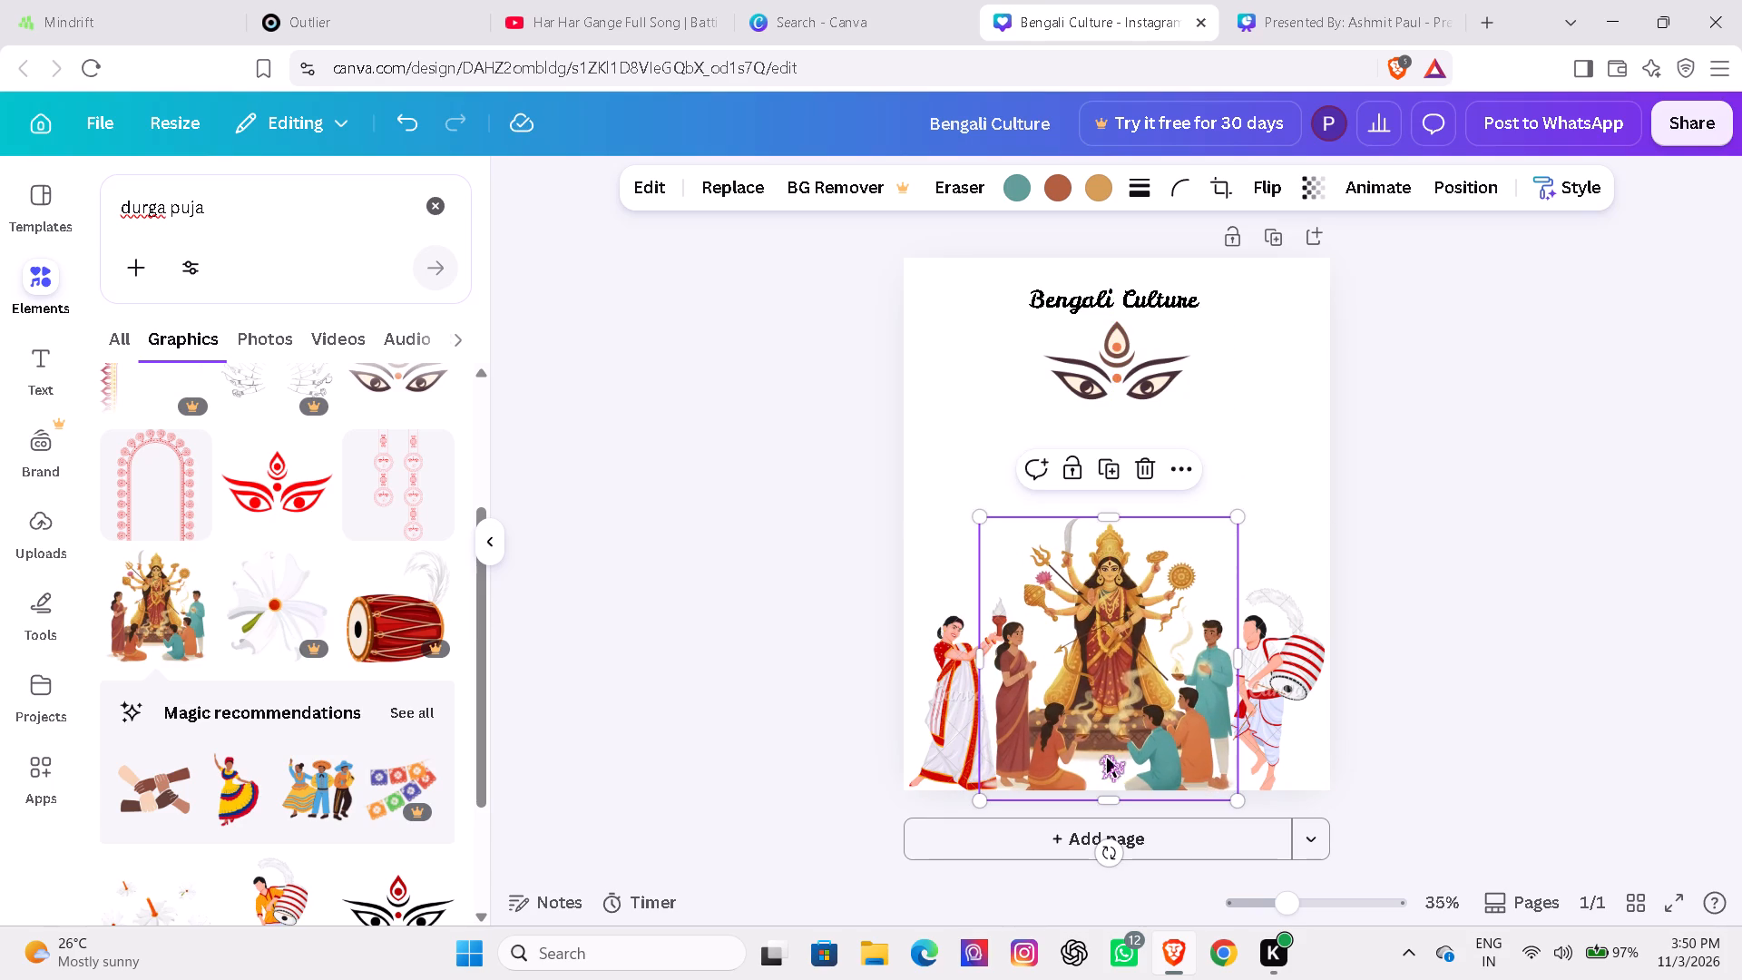
Bring the drummer illustration to the front of the layer order.
left_click(1289, 724)
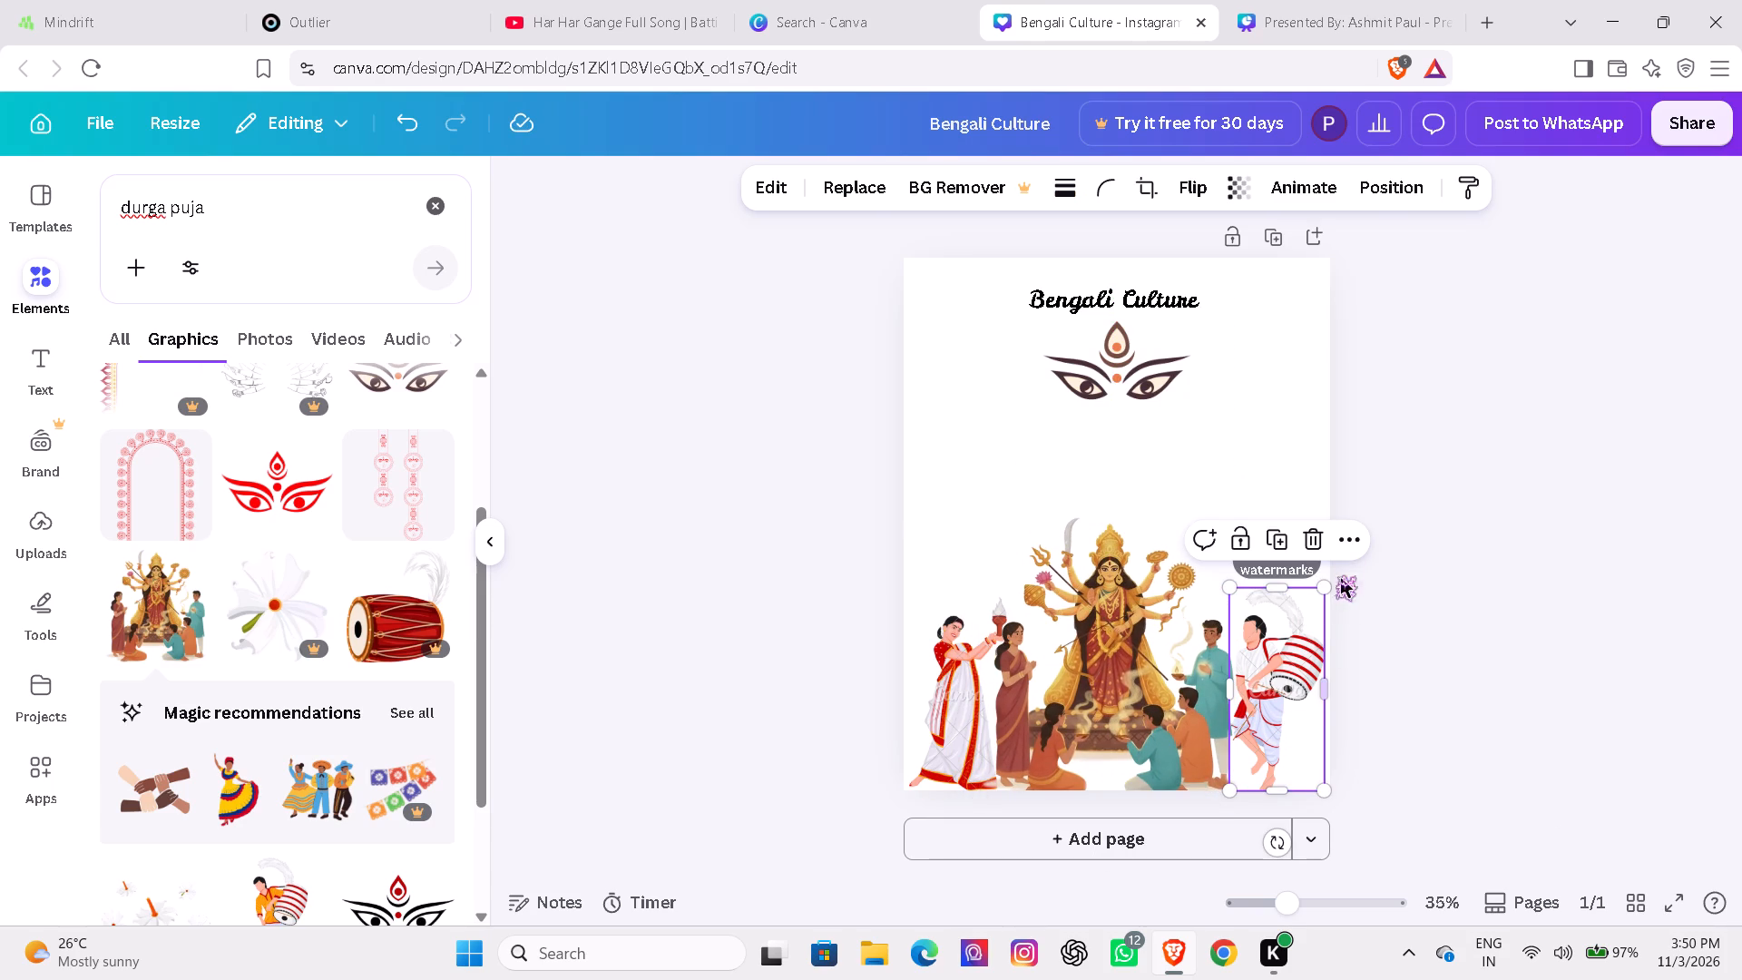
left_click(1345, 544)
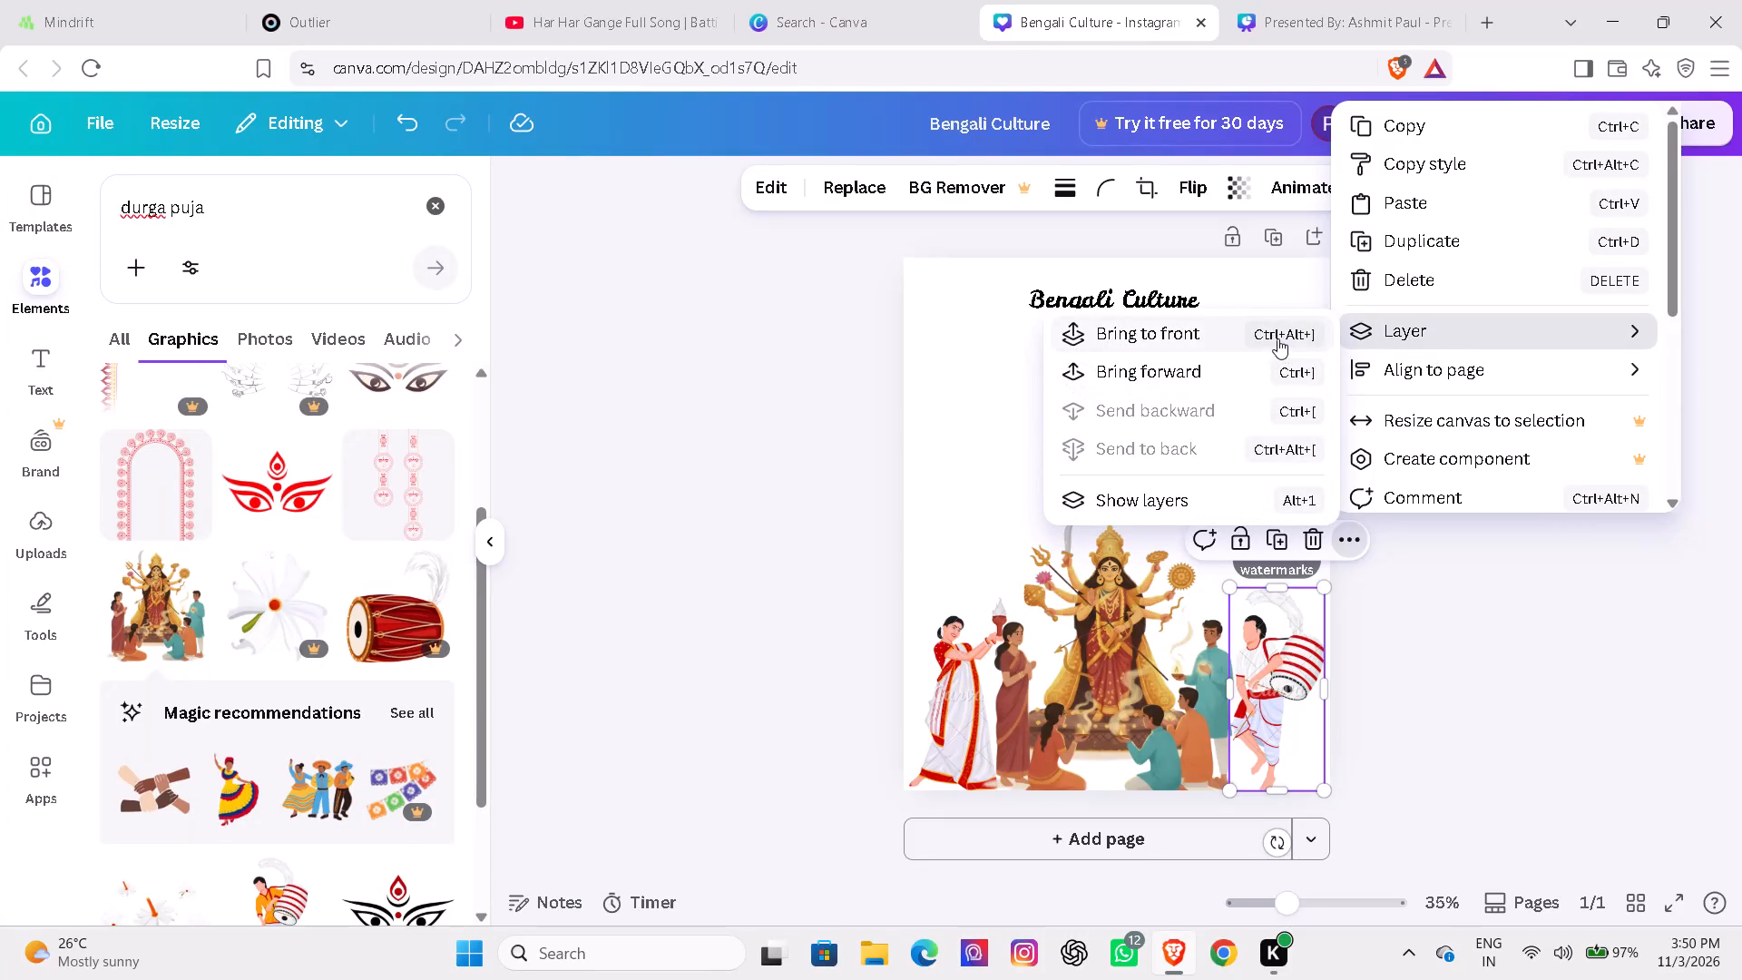
left_click(1277, 338)
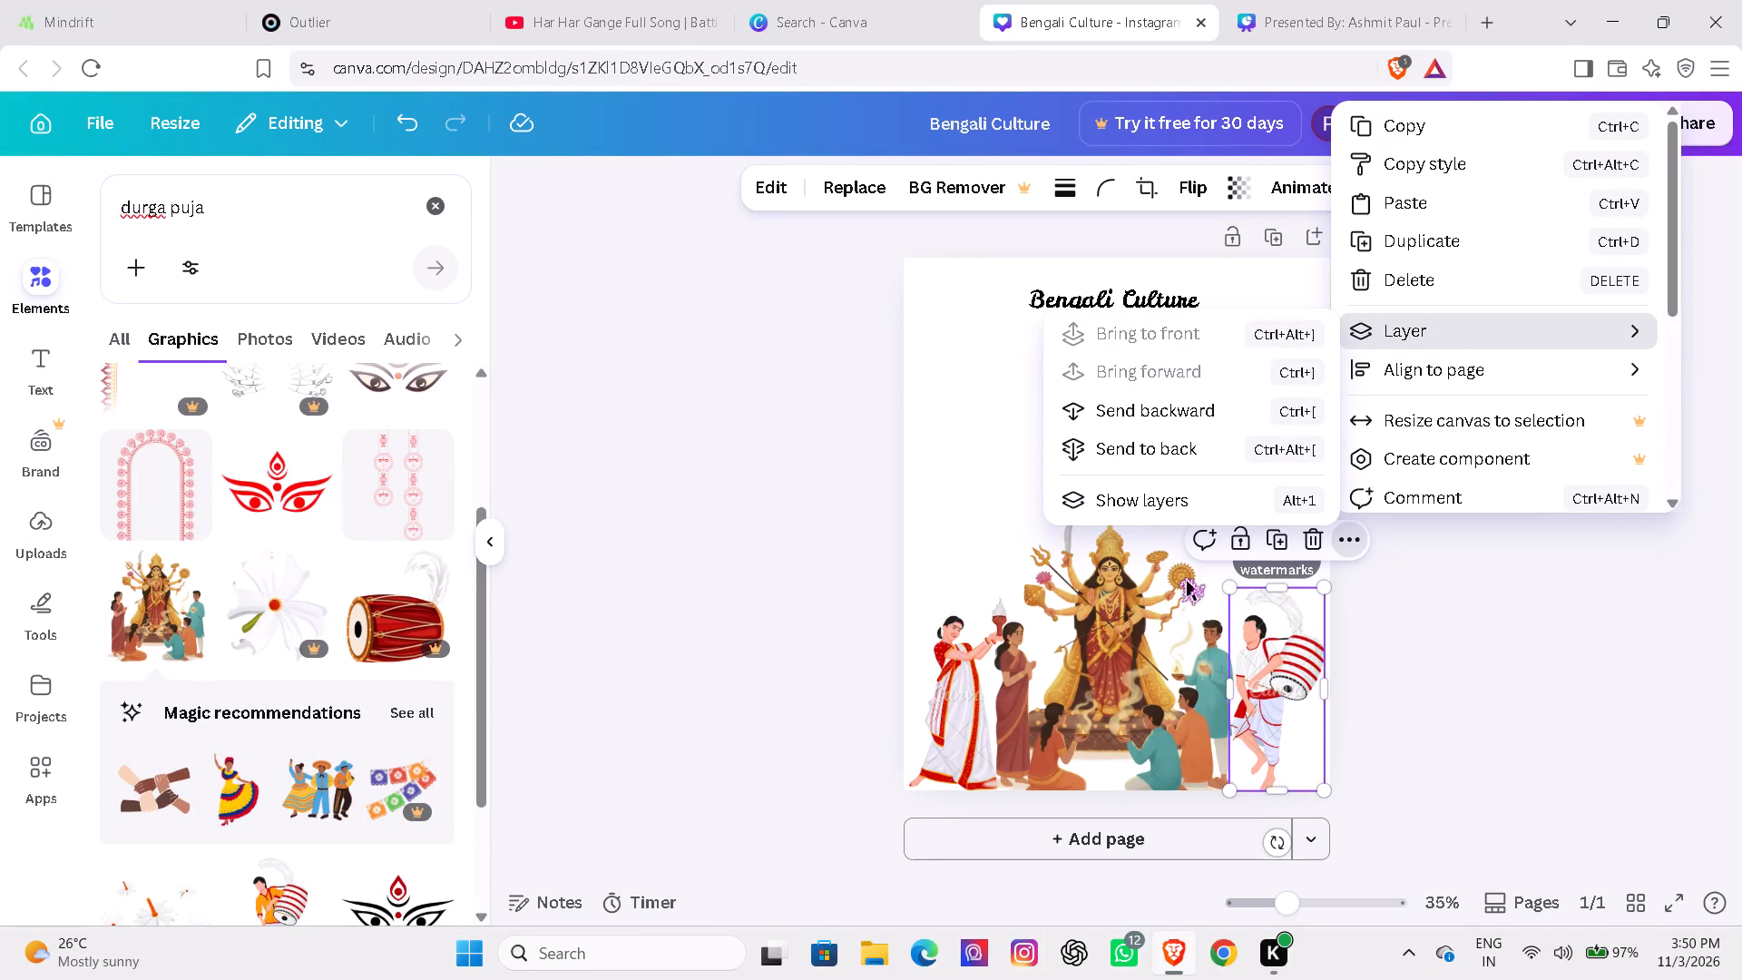
left_click(1292, 701)
left_click(1292, 701)
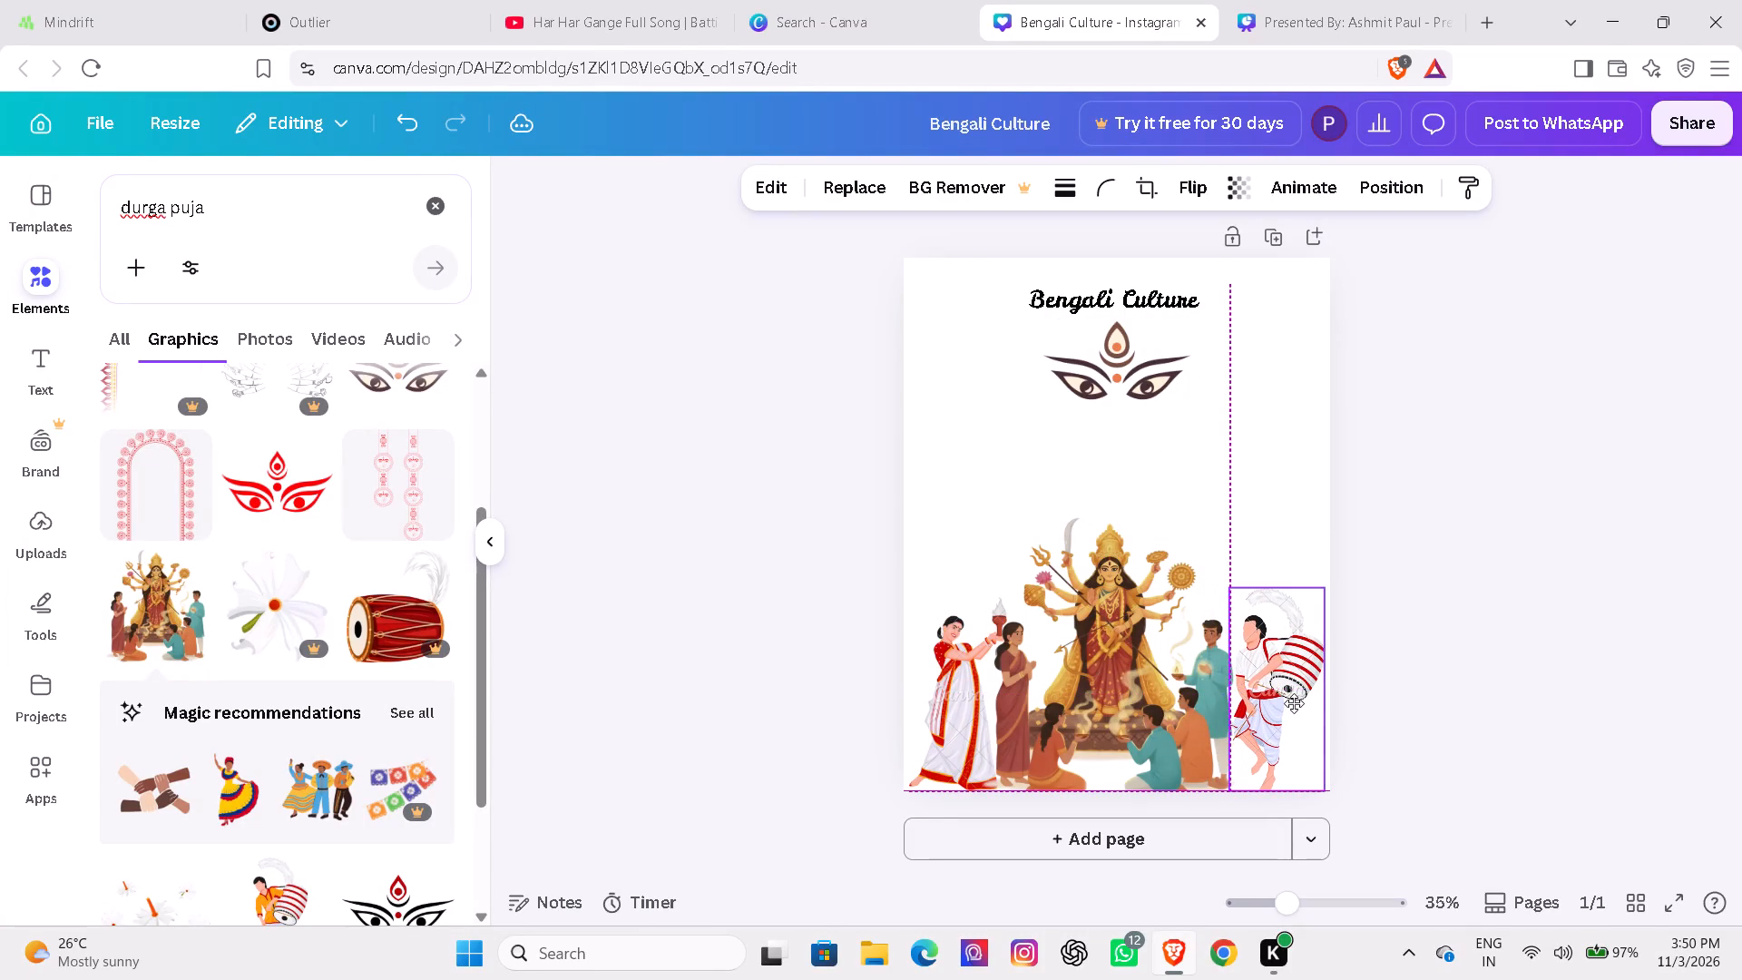
Shrink the Durga idol group slightly and rest it on the page's bottom edge between the two figures.
left_click(973, 712)
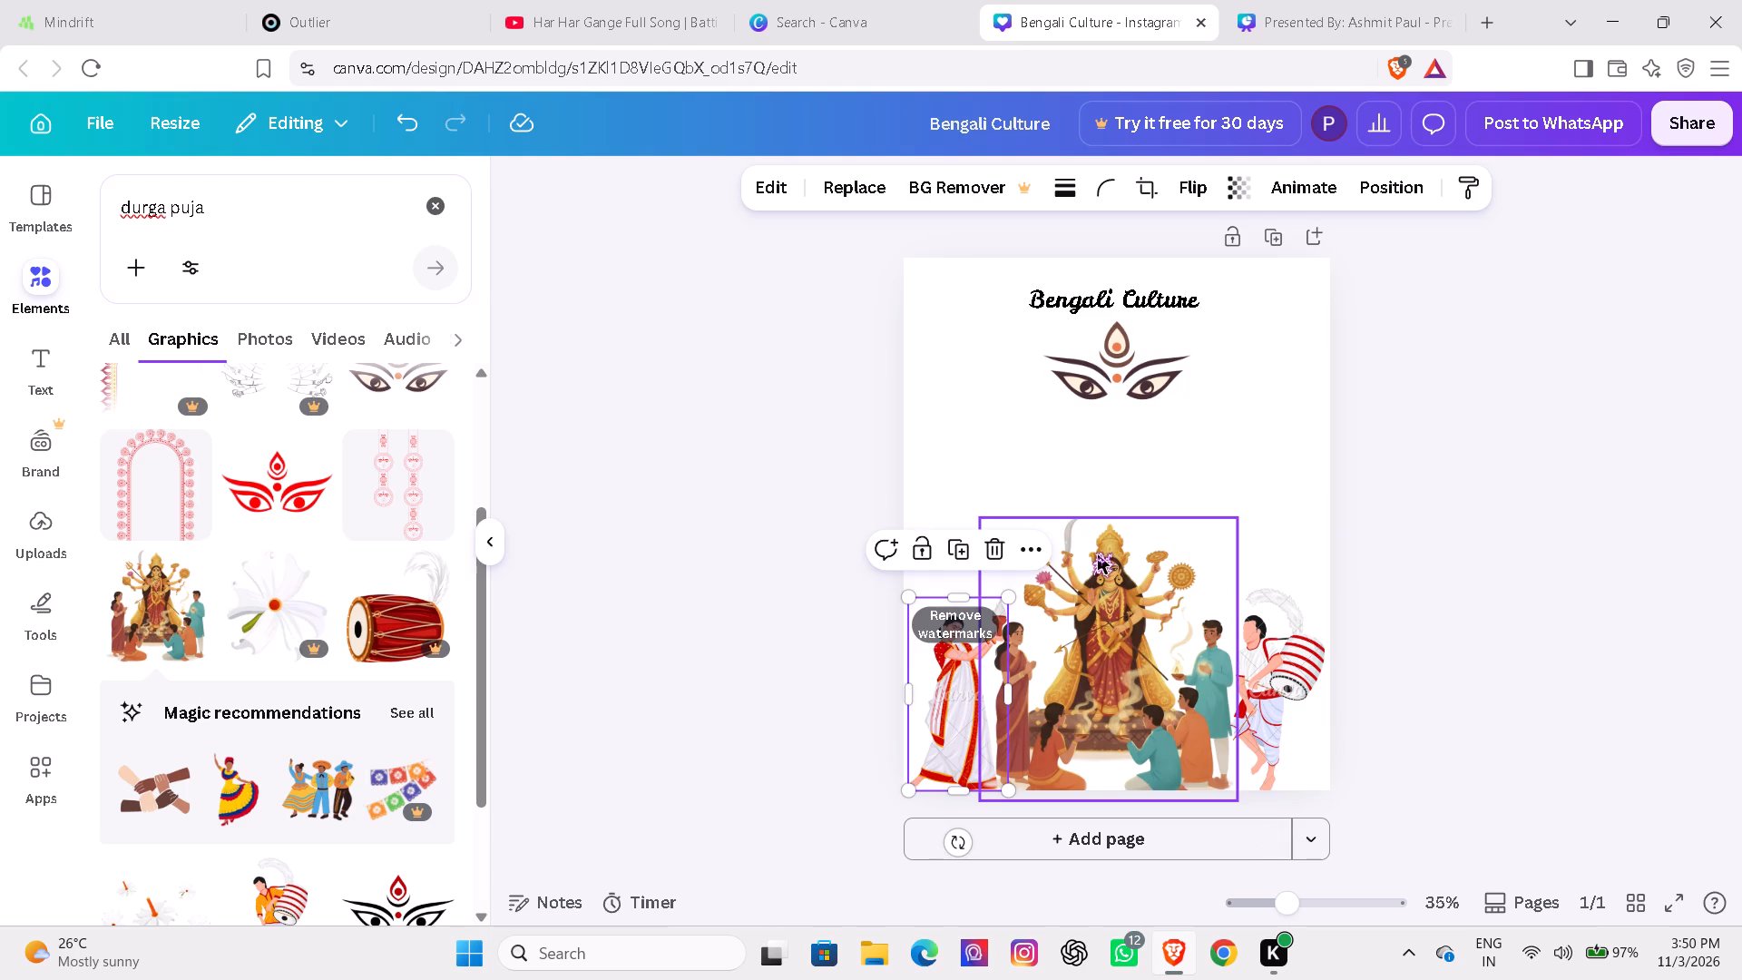
left_click(1064, 651)
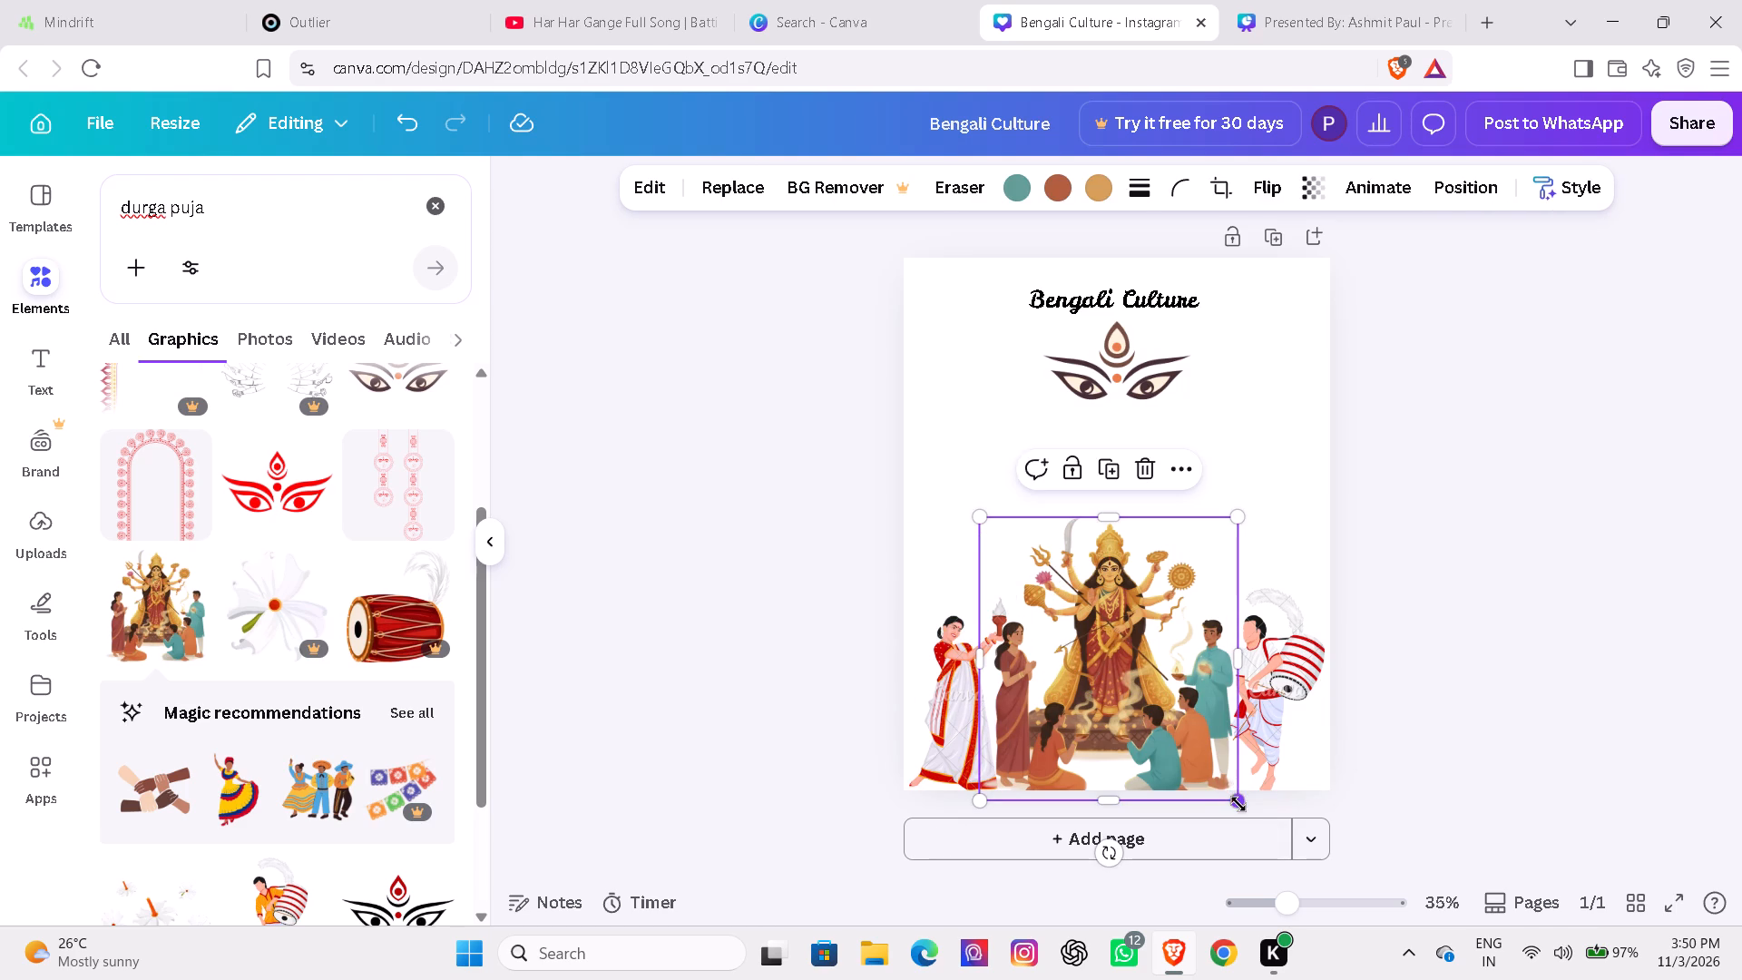
left_click_drag(1238, 805, 1238, 797)
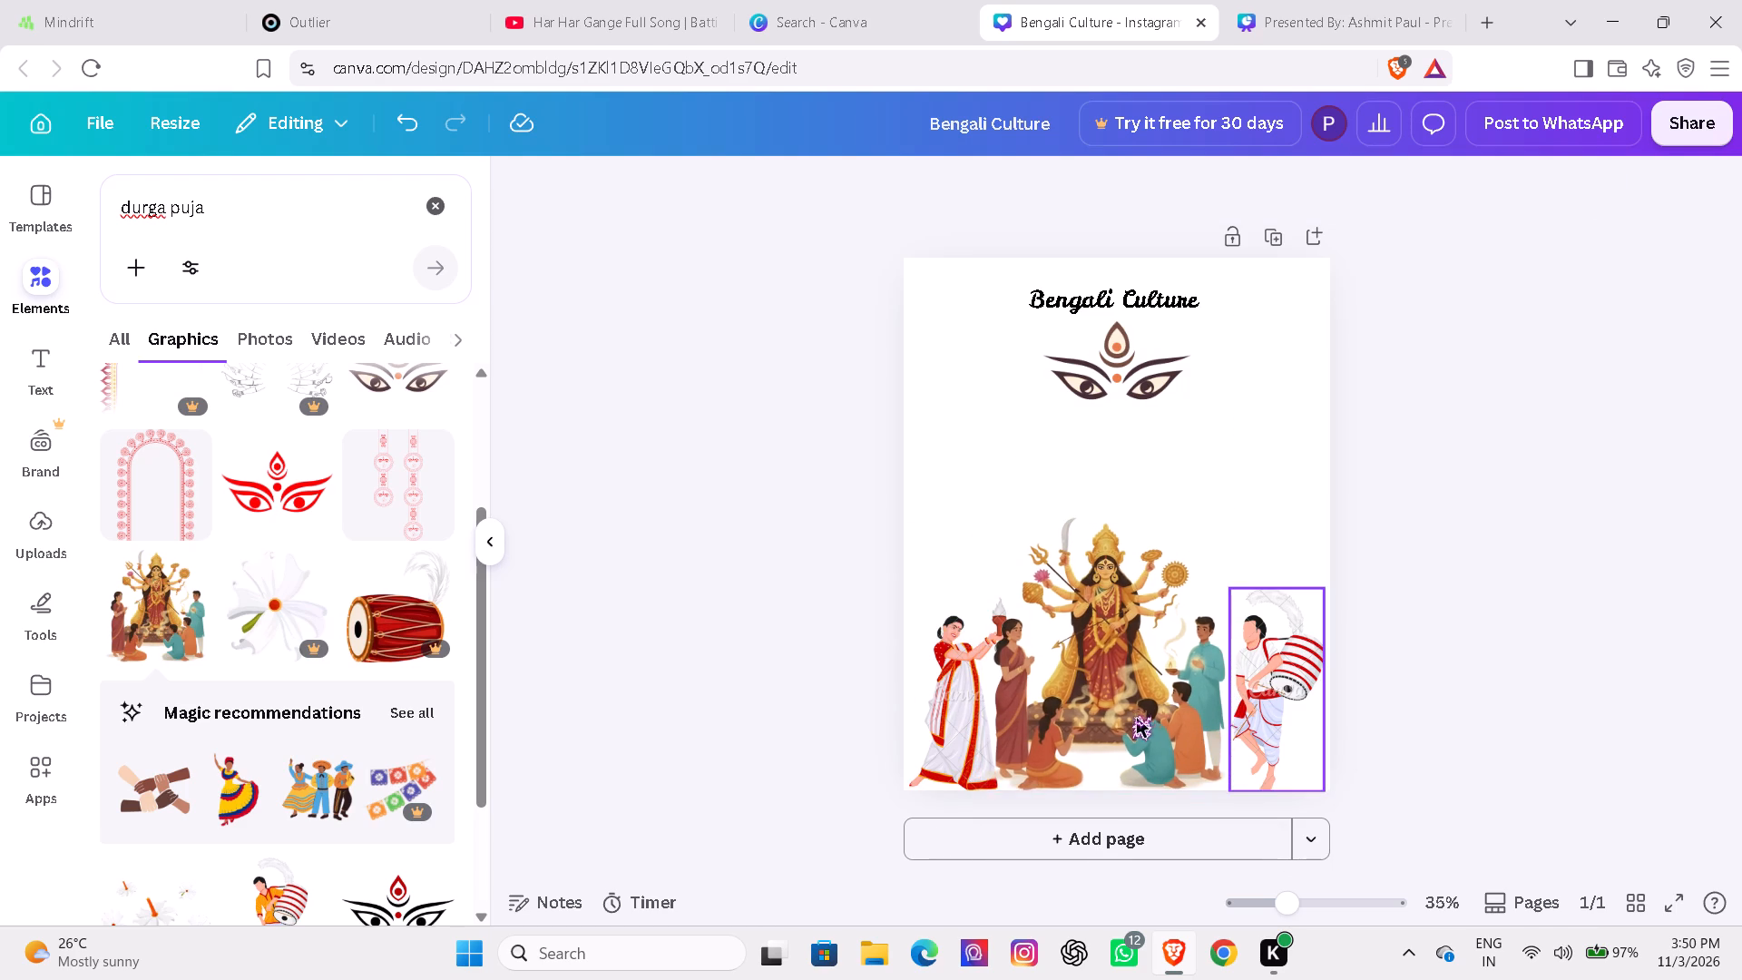
left_click(1137, 724)
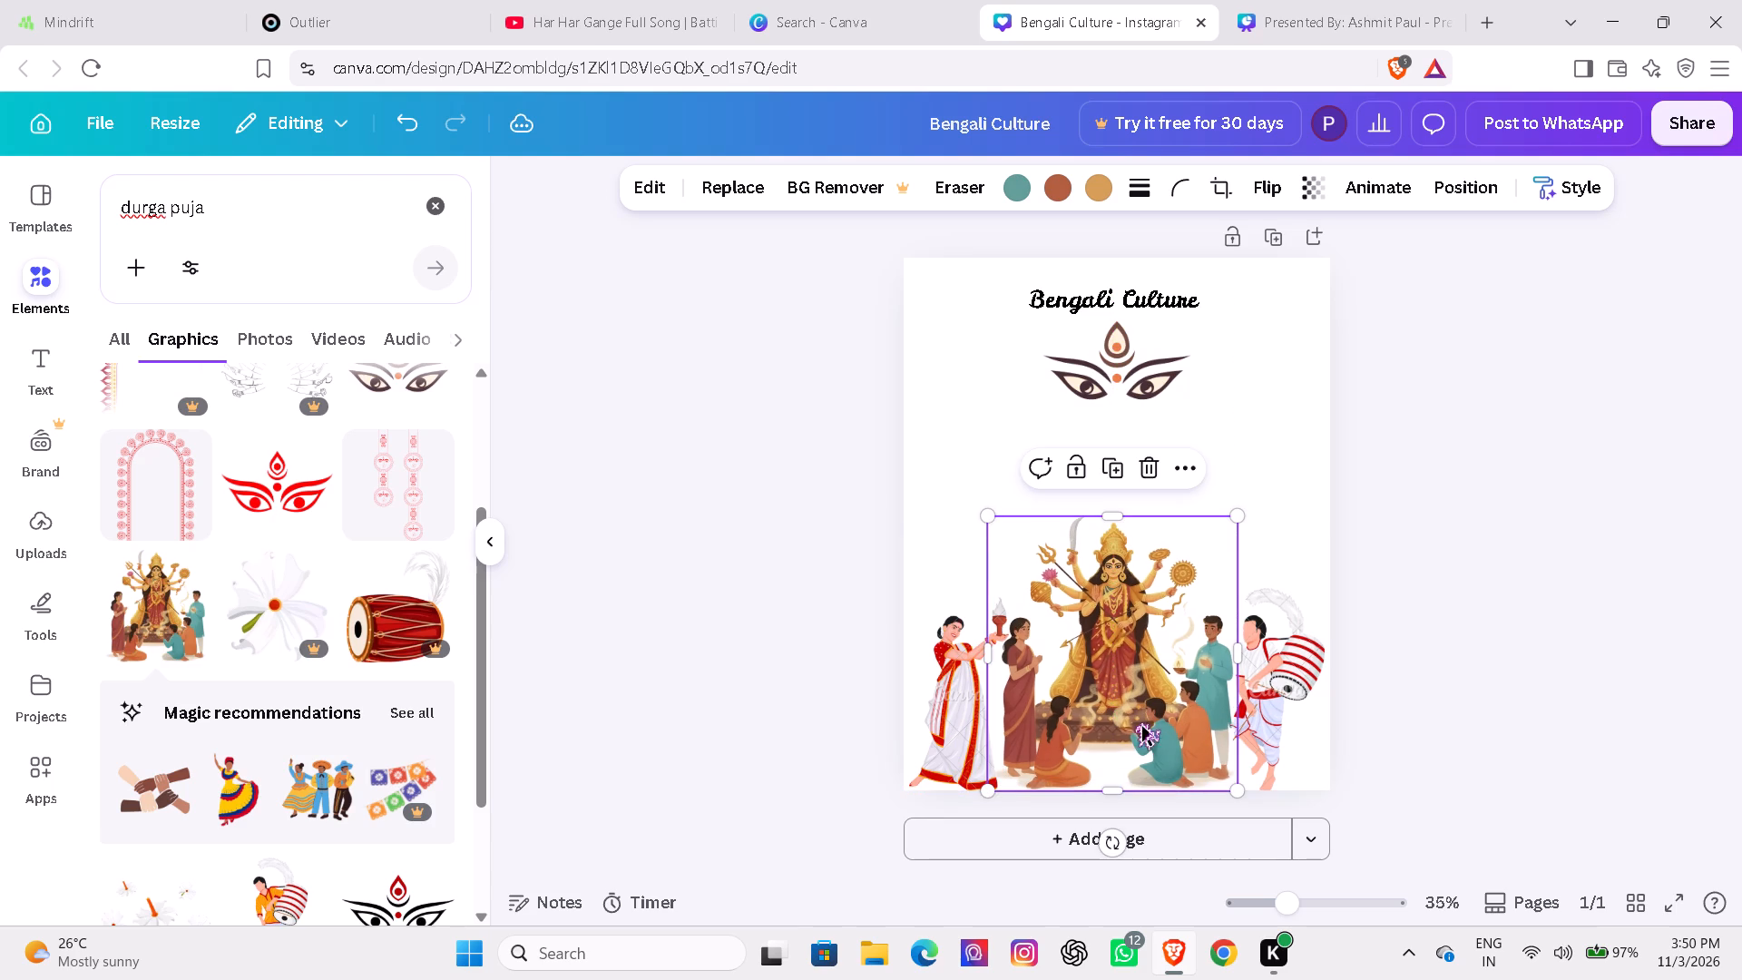
left_click(949, 574)
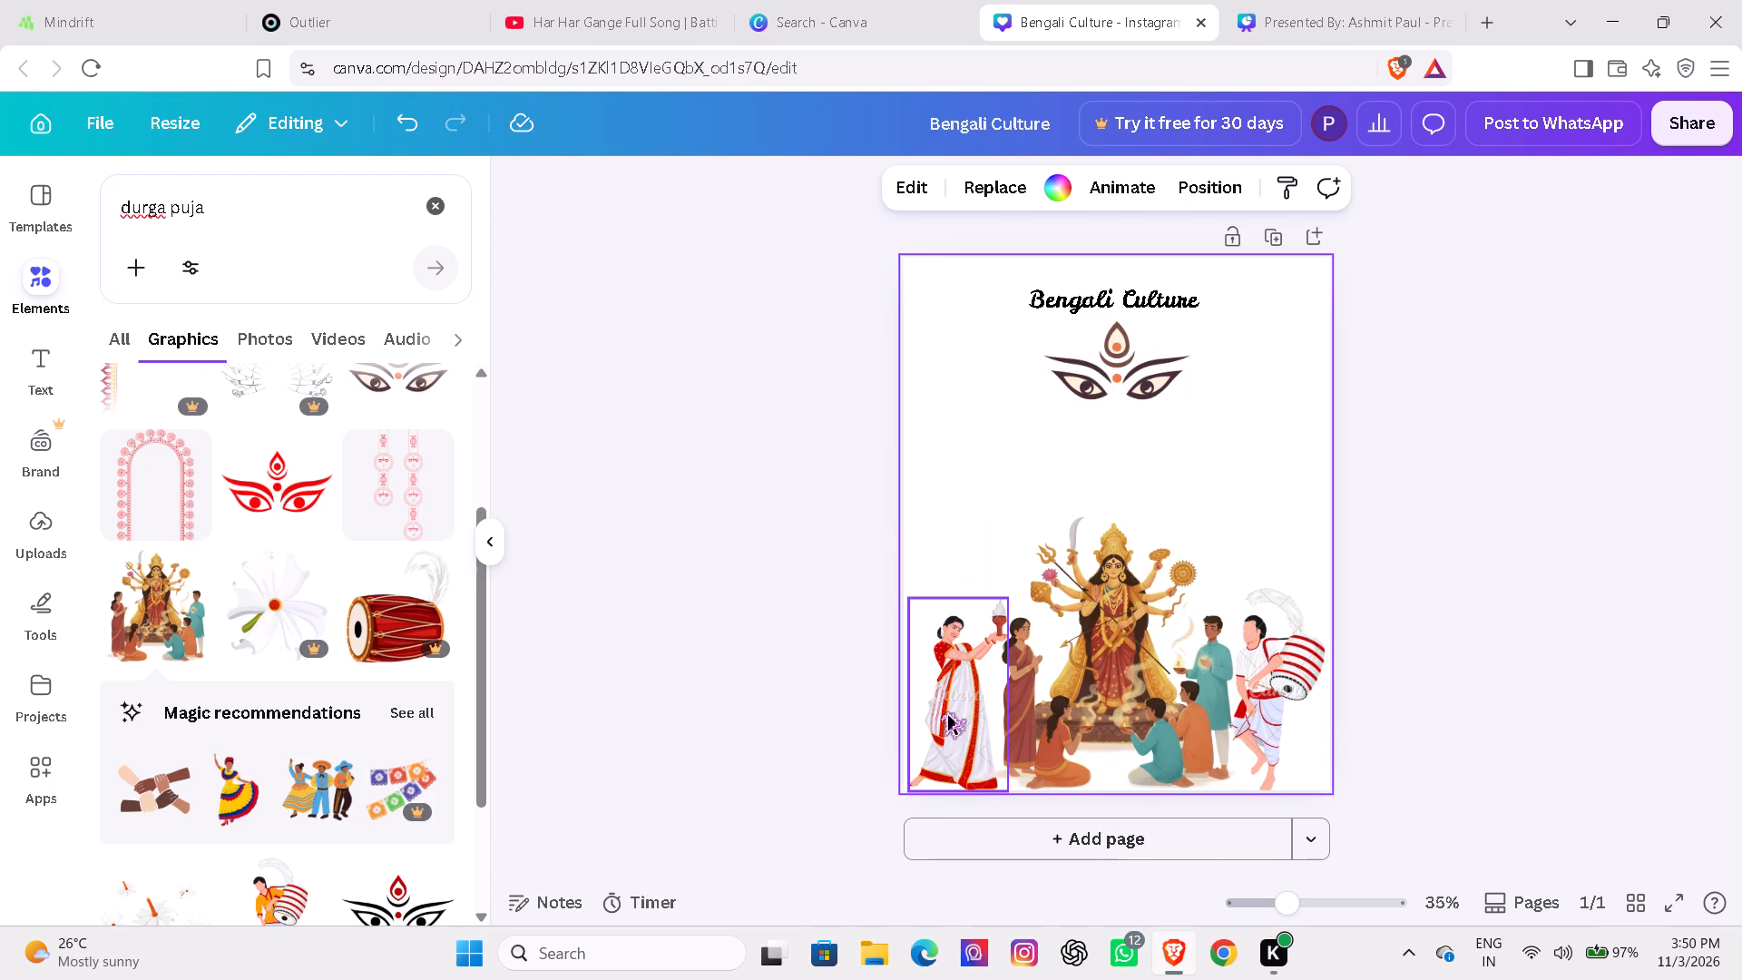
Shift the sari-clad woman to the page's left edge and the drummer to its right edge, away from the idol group.
left_click(946, 715)
left_click(946, 715)
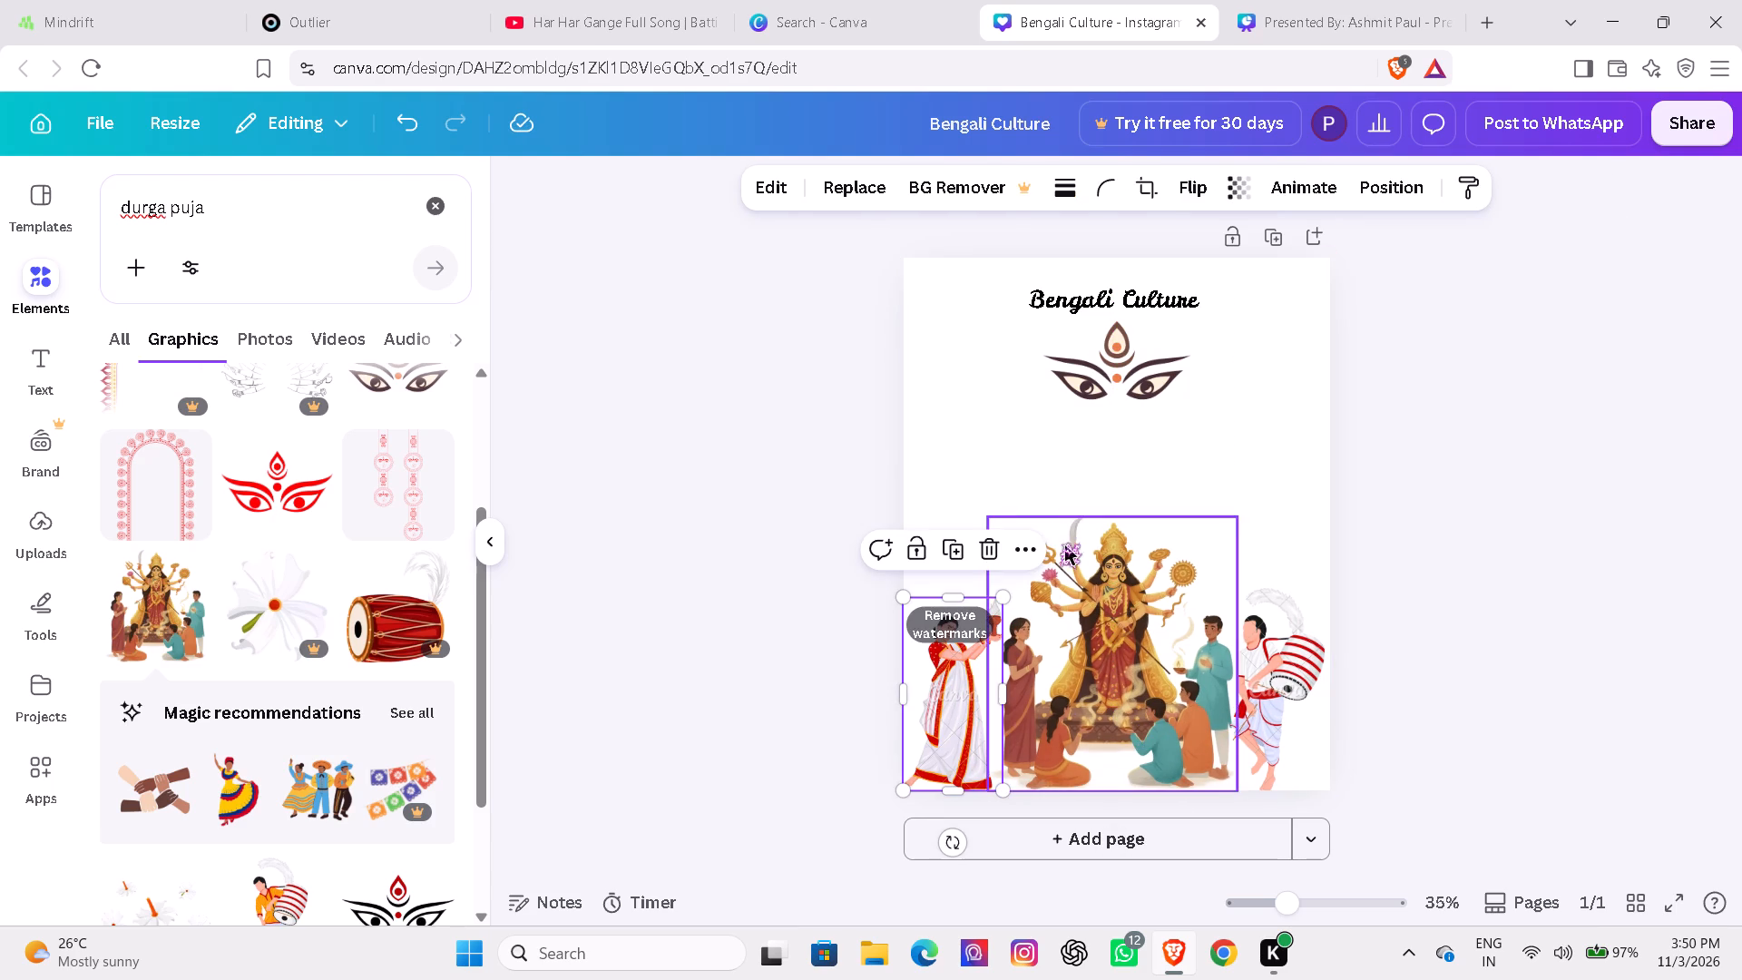
left_click(982, 458)
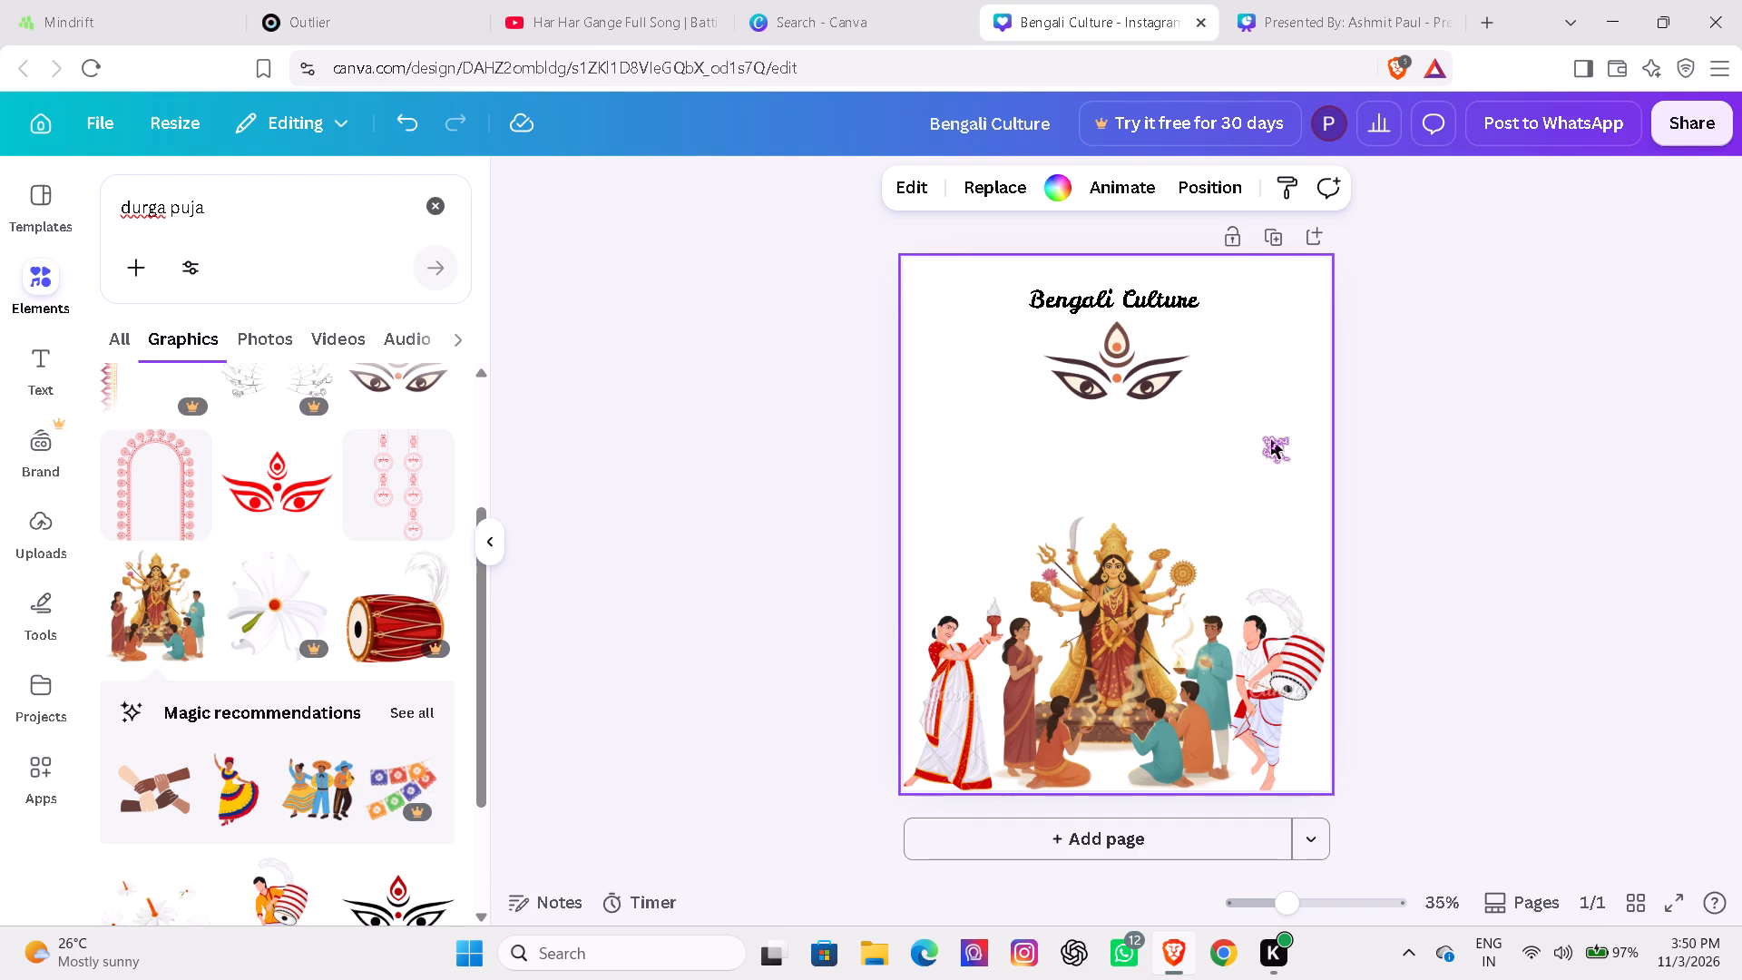
left_click(1263, 628)
left_click(1263, 631)
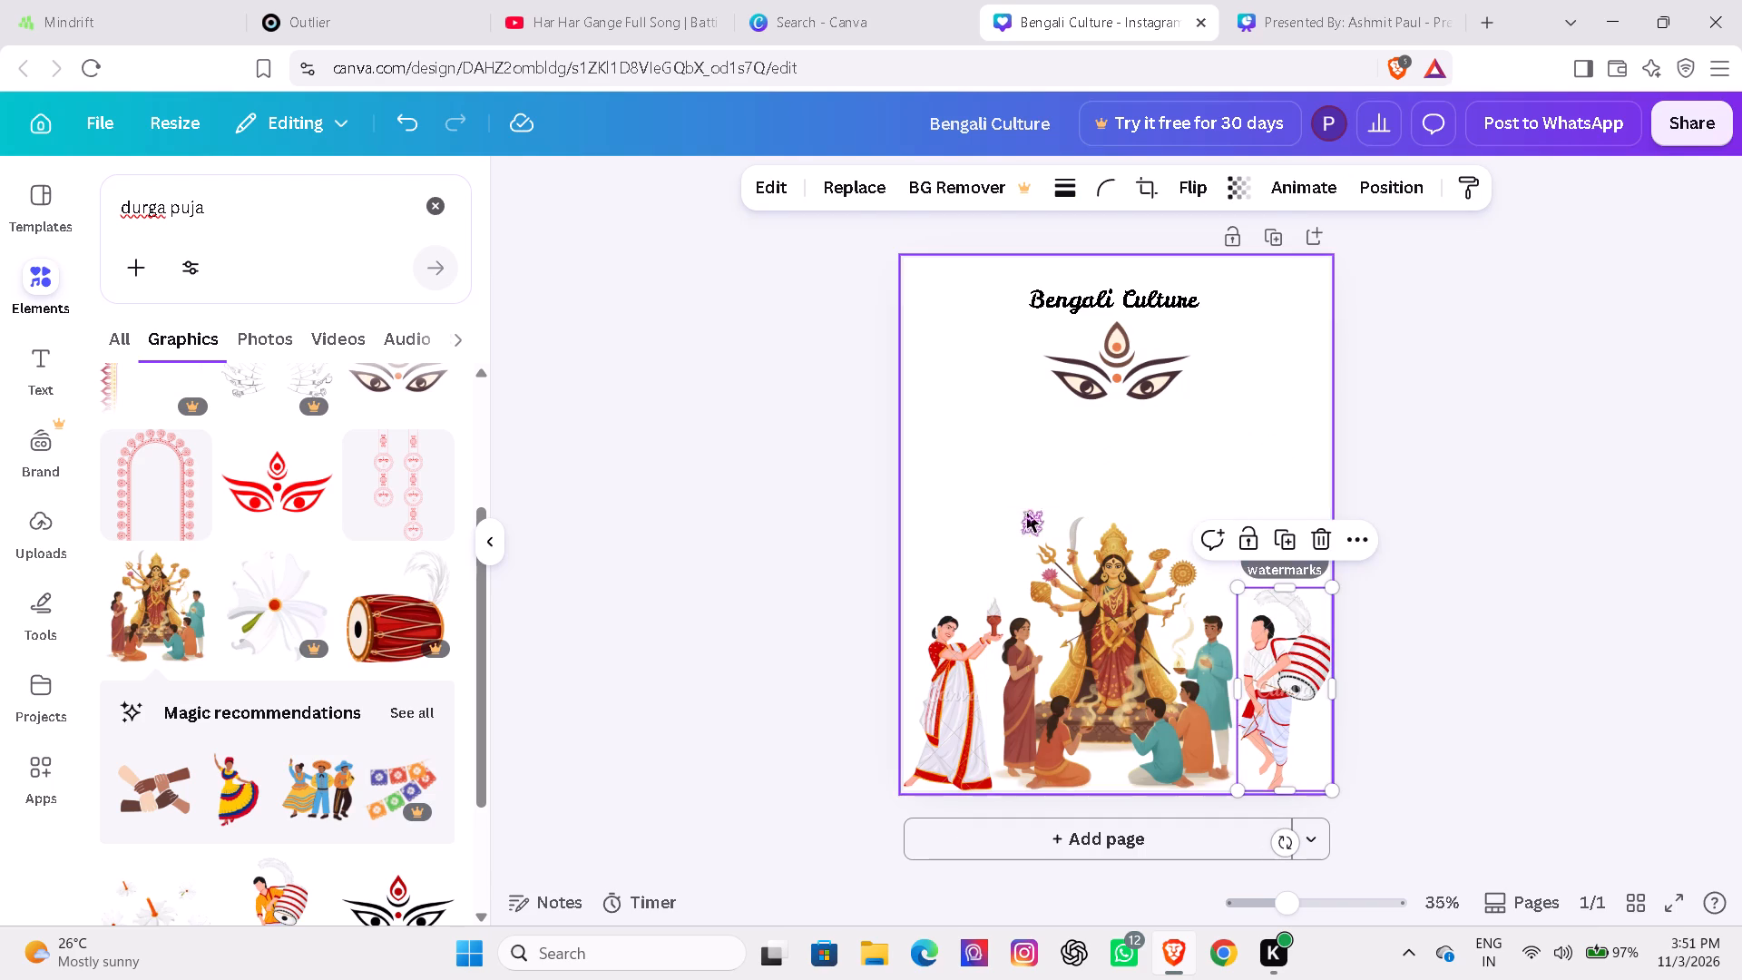
Shrink the Durga idol group a little more and set it back on the page's bottom edge, midway between the two figures.
left_click(1099, 607)
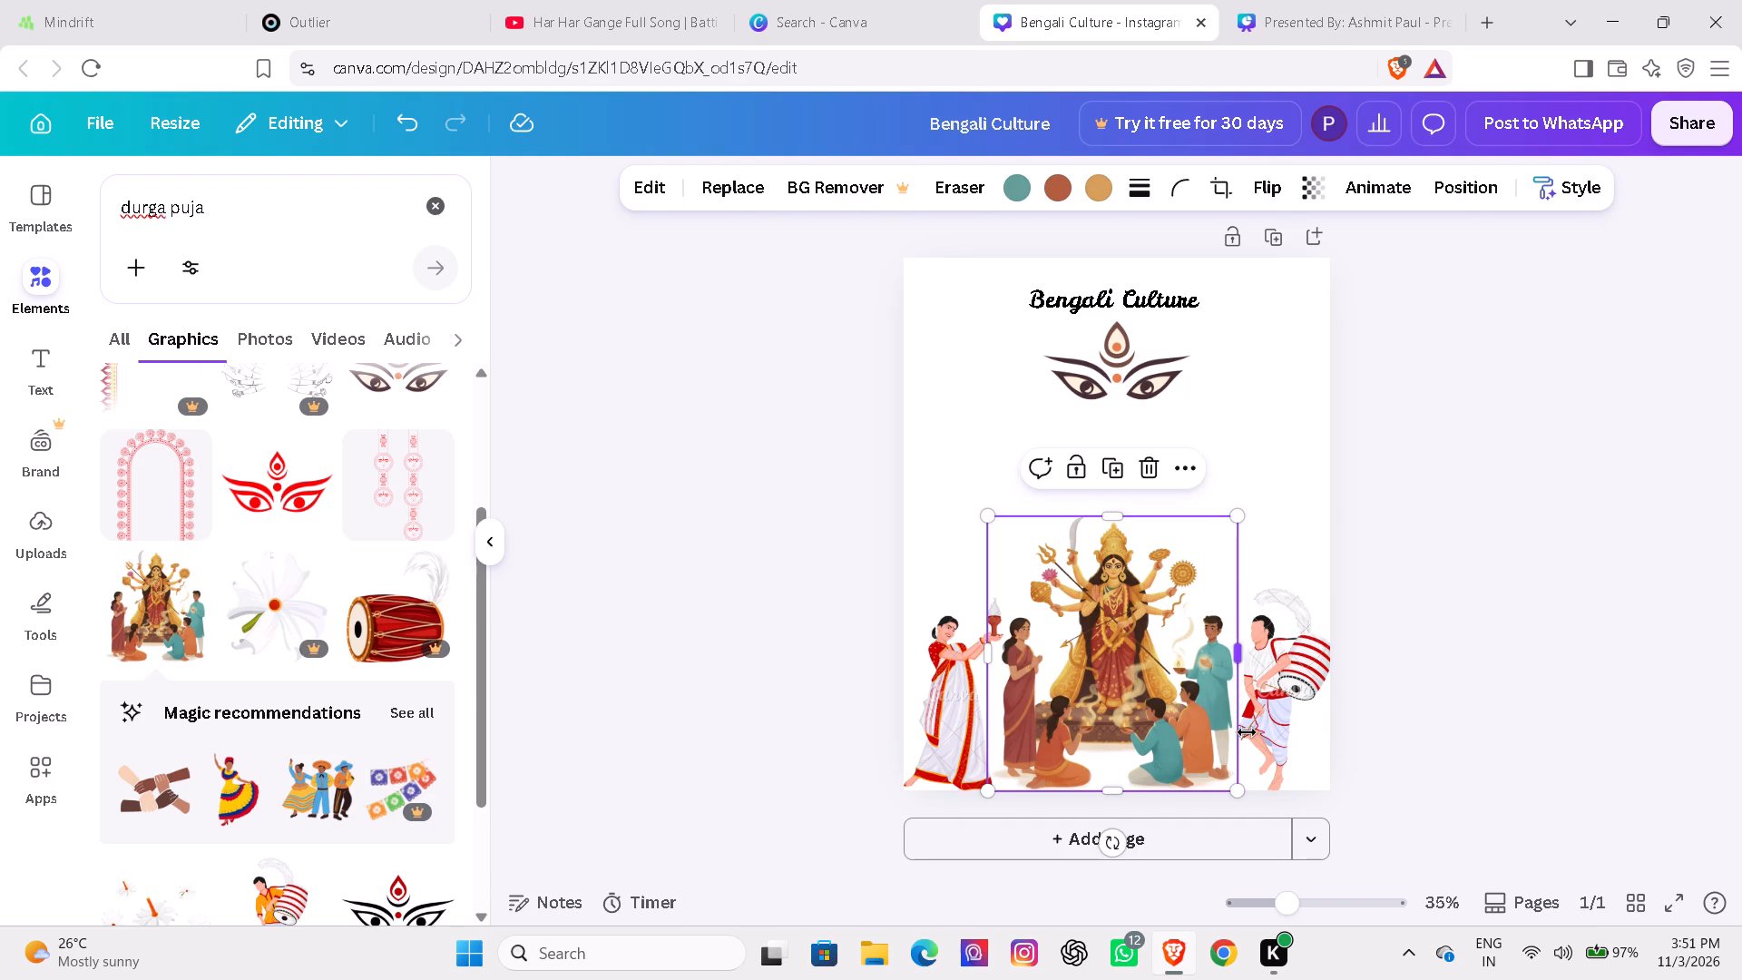
left_click_drag(1234, 796, 1224, 781)
left_click_drag(1159, 725, 1162, 744)
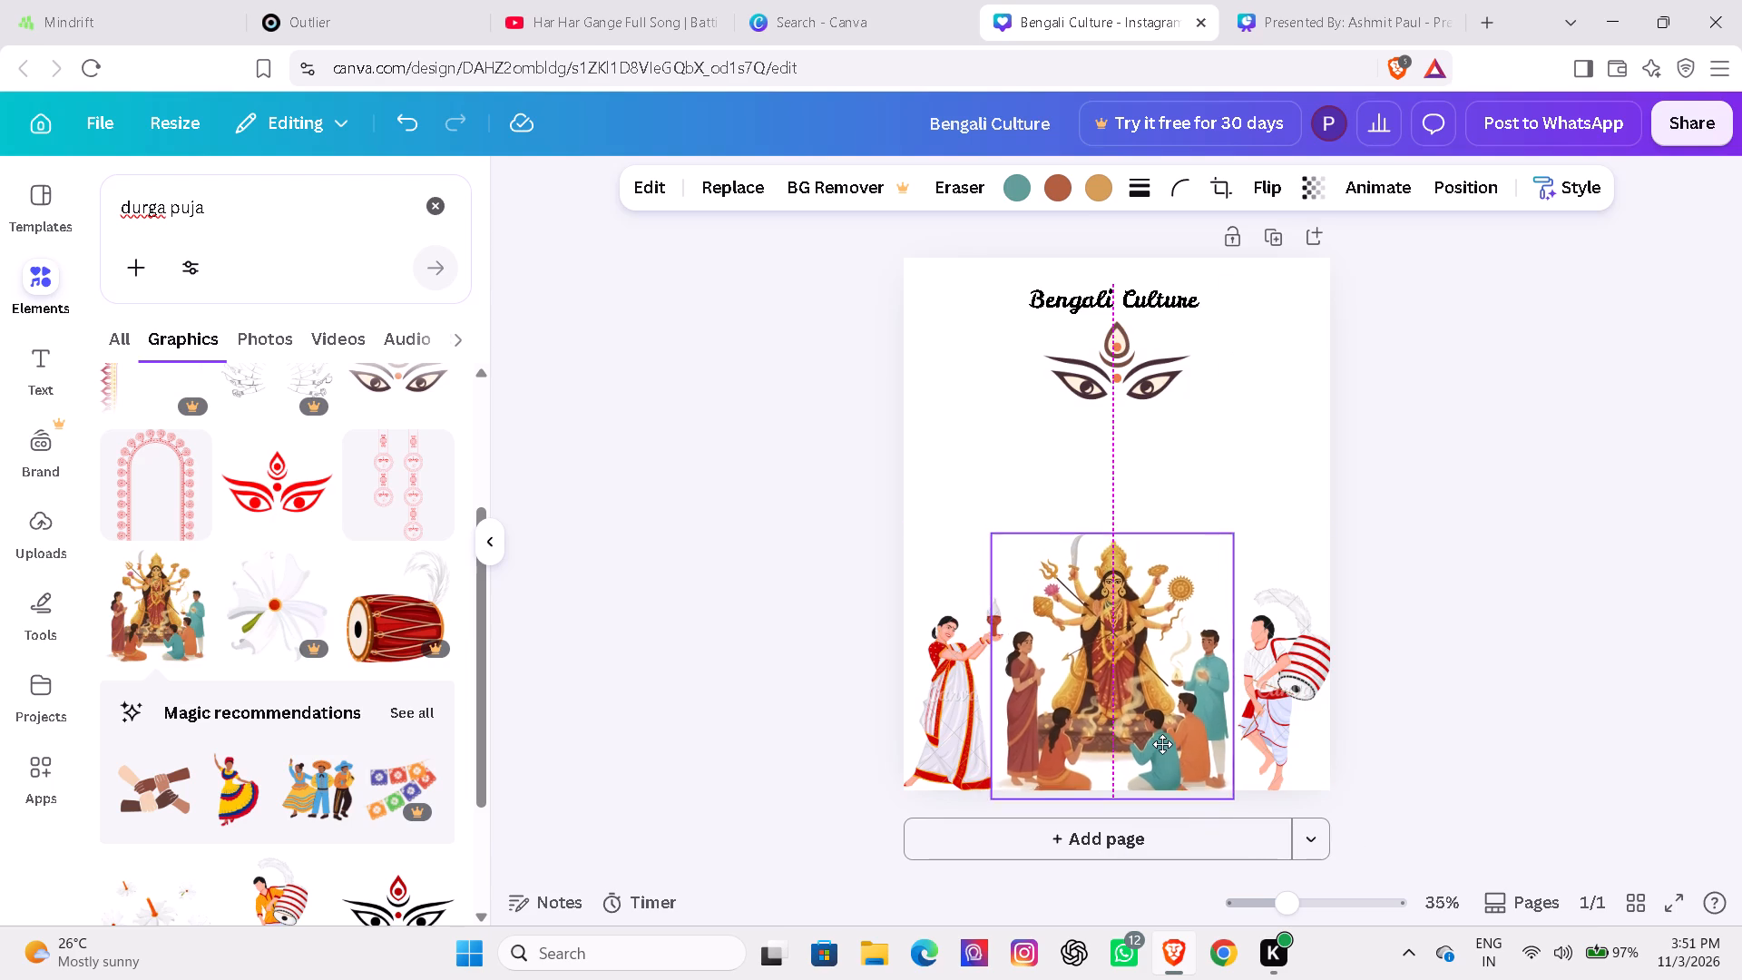
left_click_drag(1162, 744, 1160, 739)
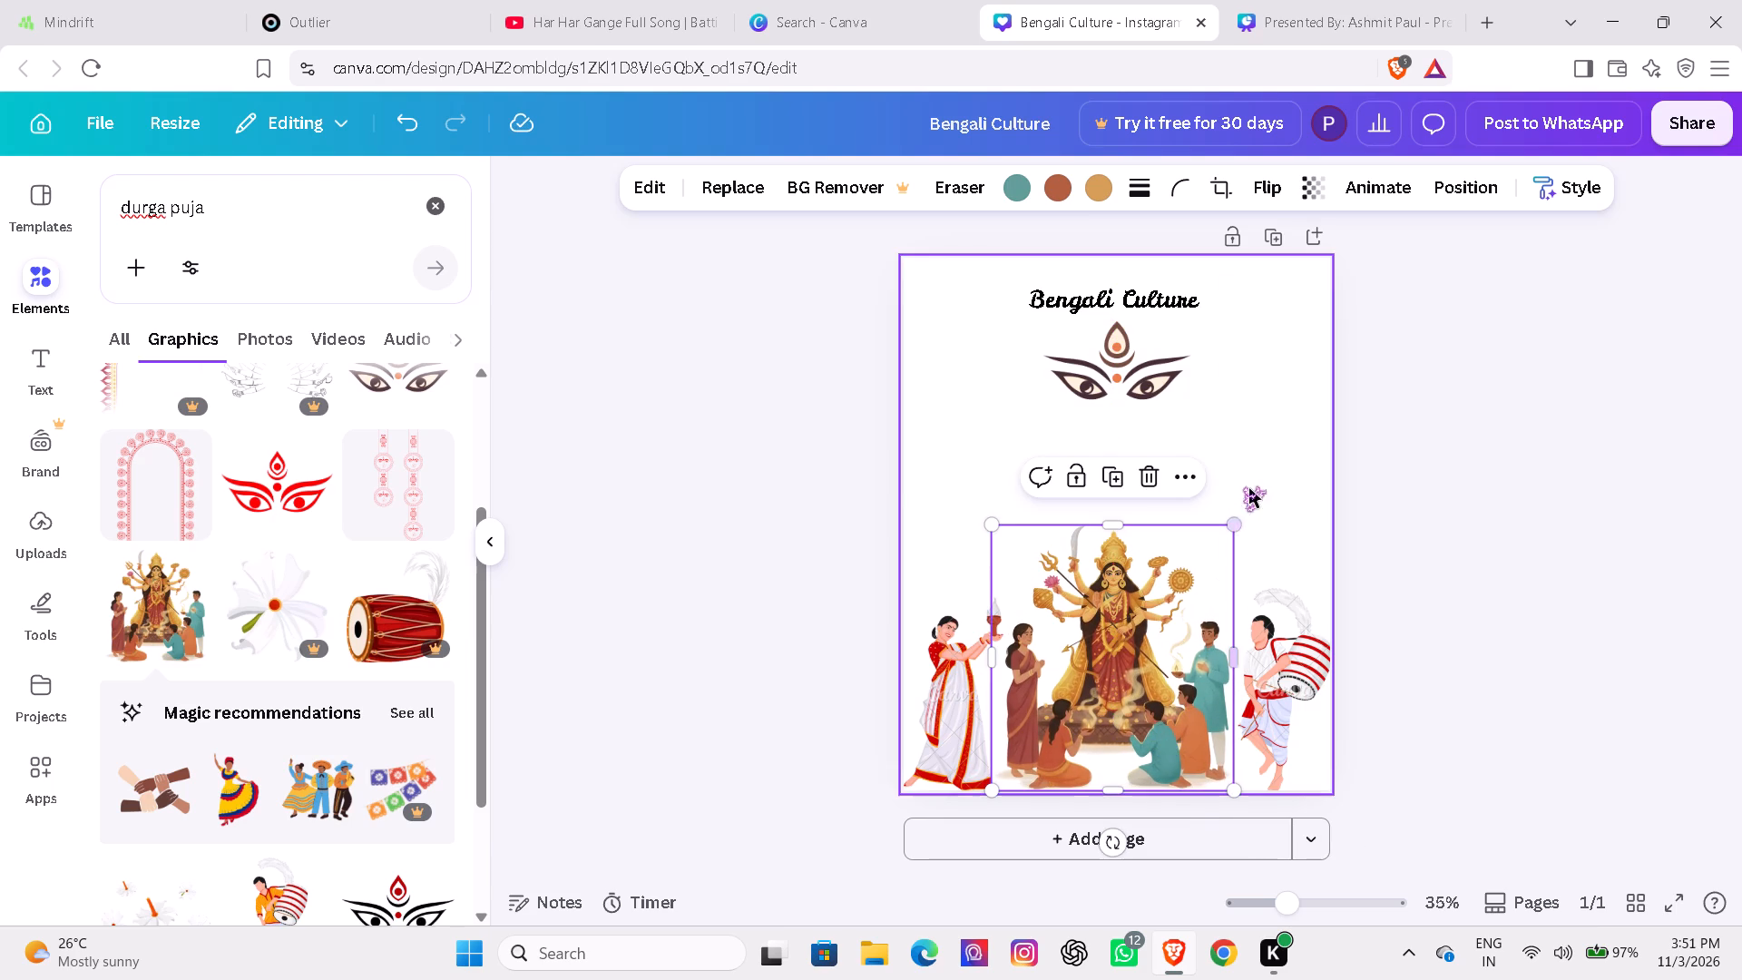
left_click(1255, 479)
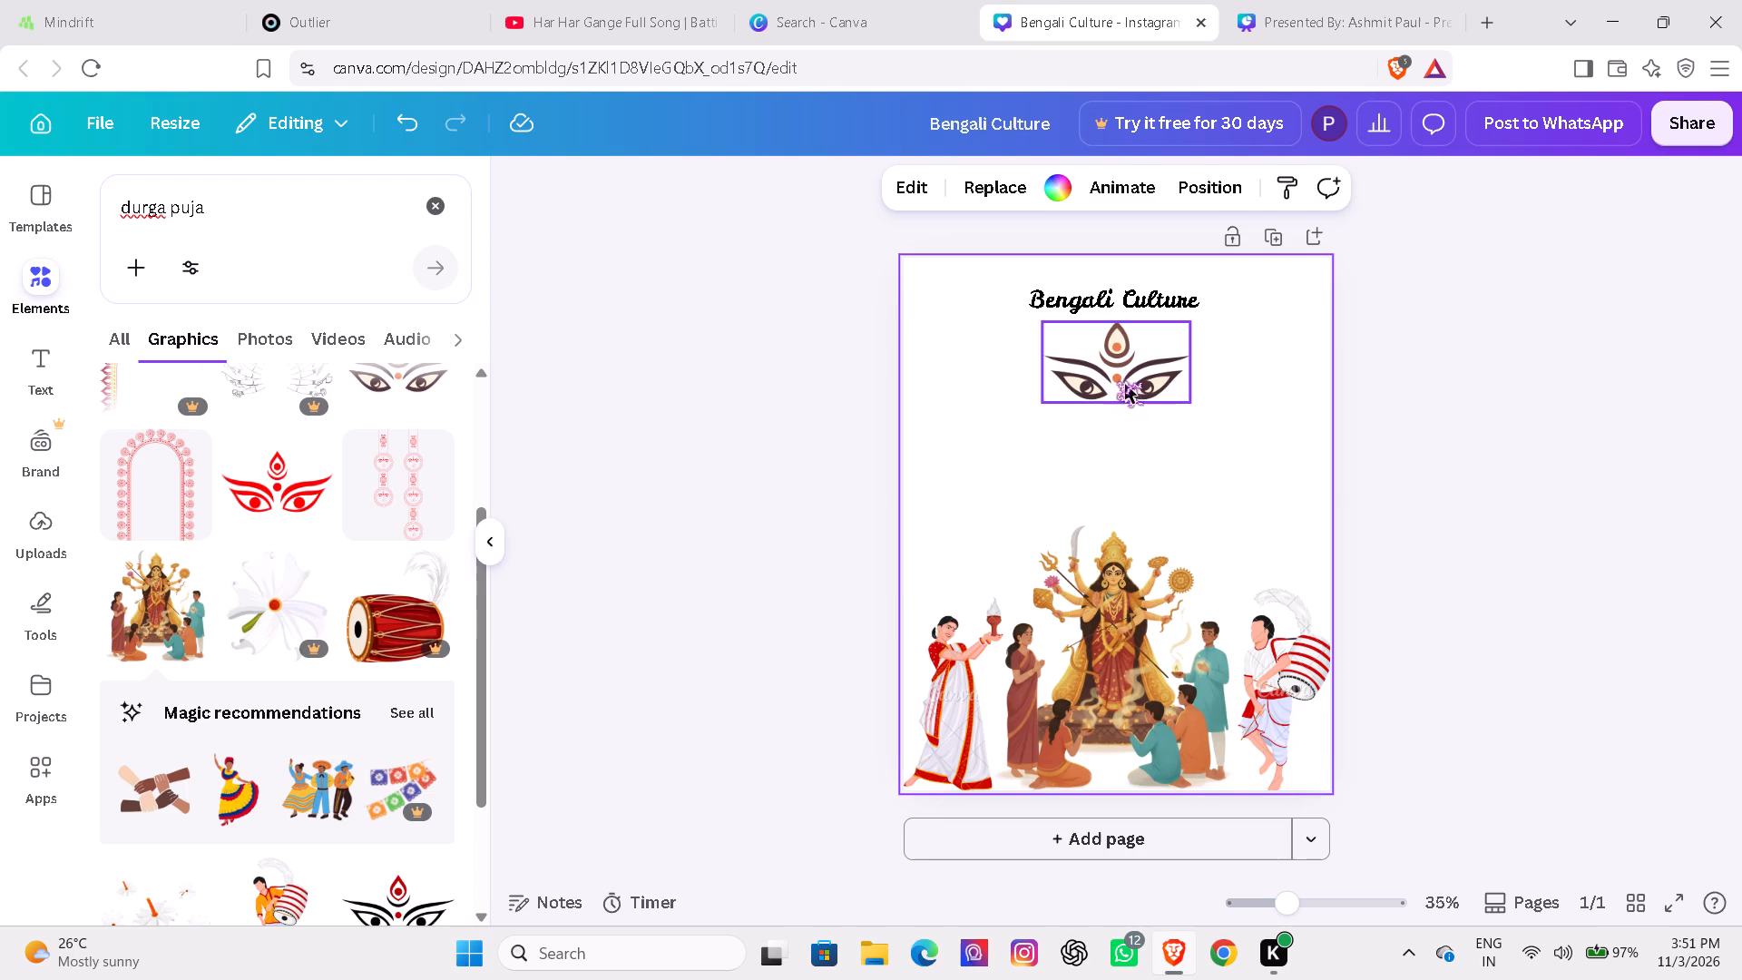
Shrink the Durga eyes graphic below the heading and try to shift it to the right.
left_click(1185, 397)
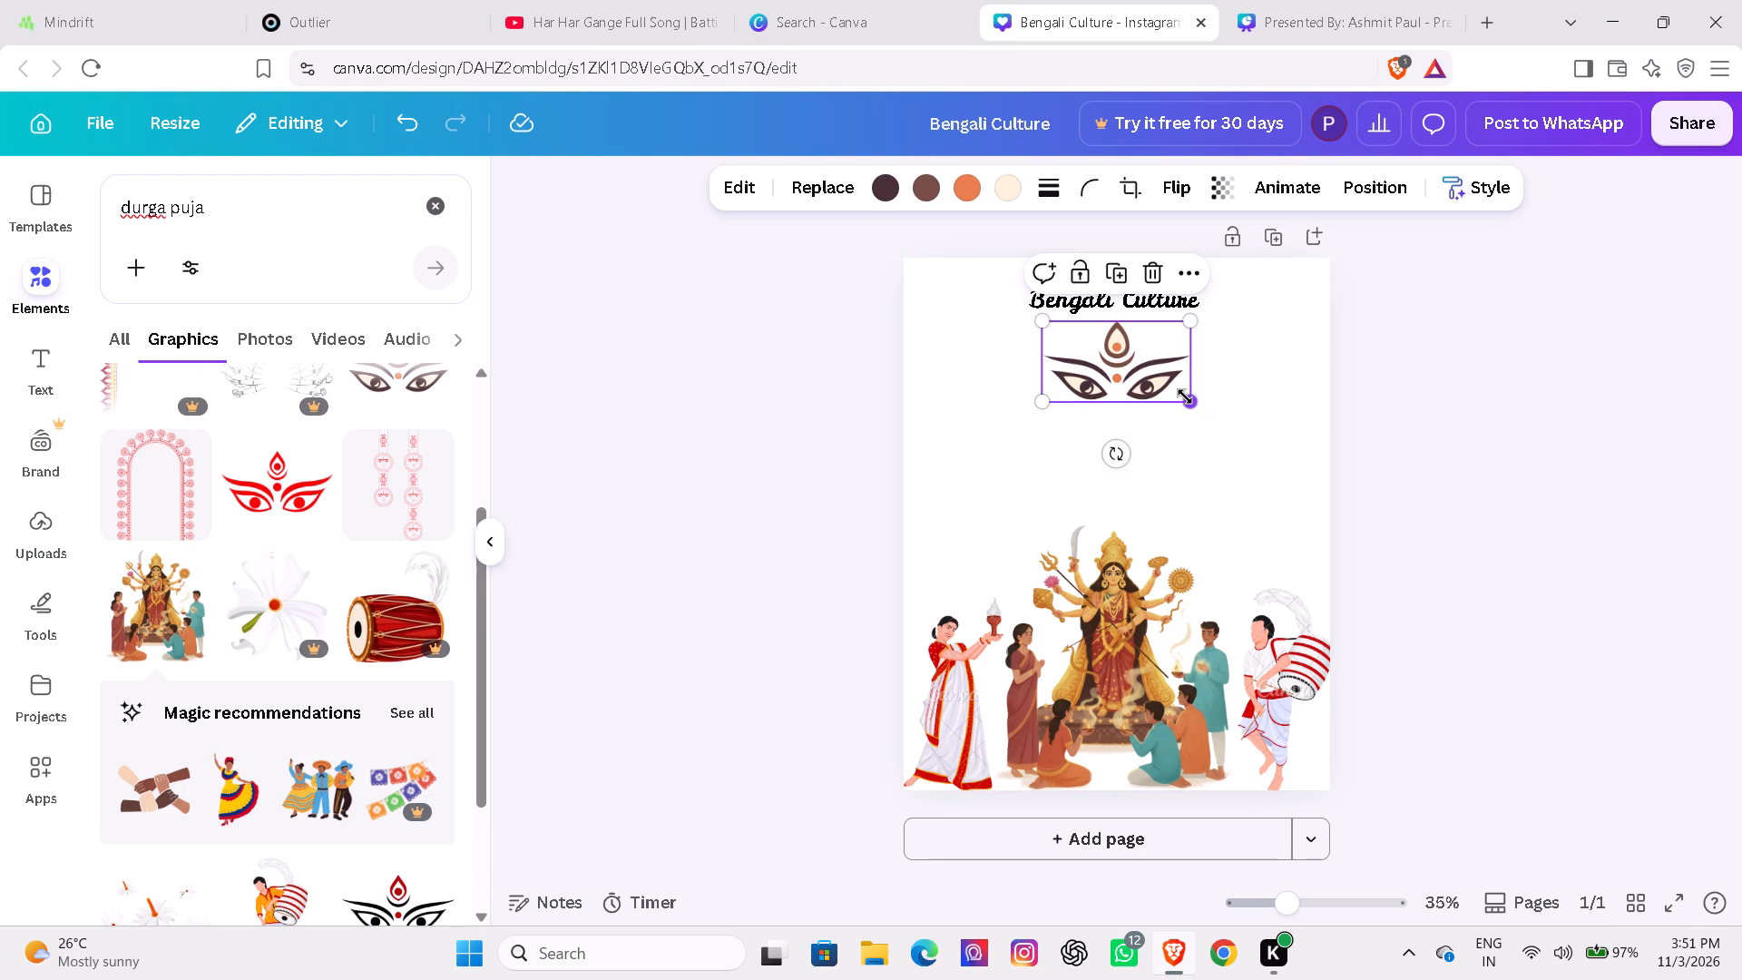
left_click_drag(1185, 397, 1166, 376)
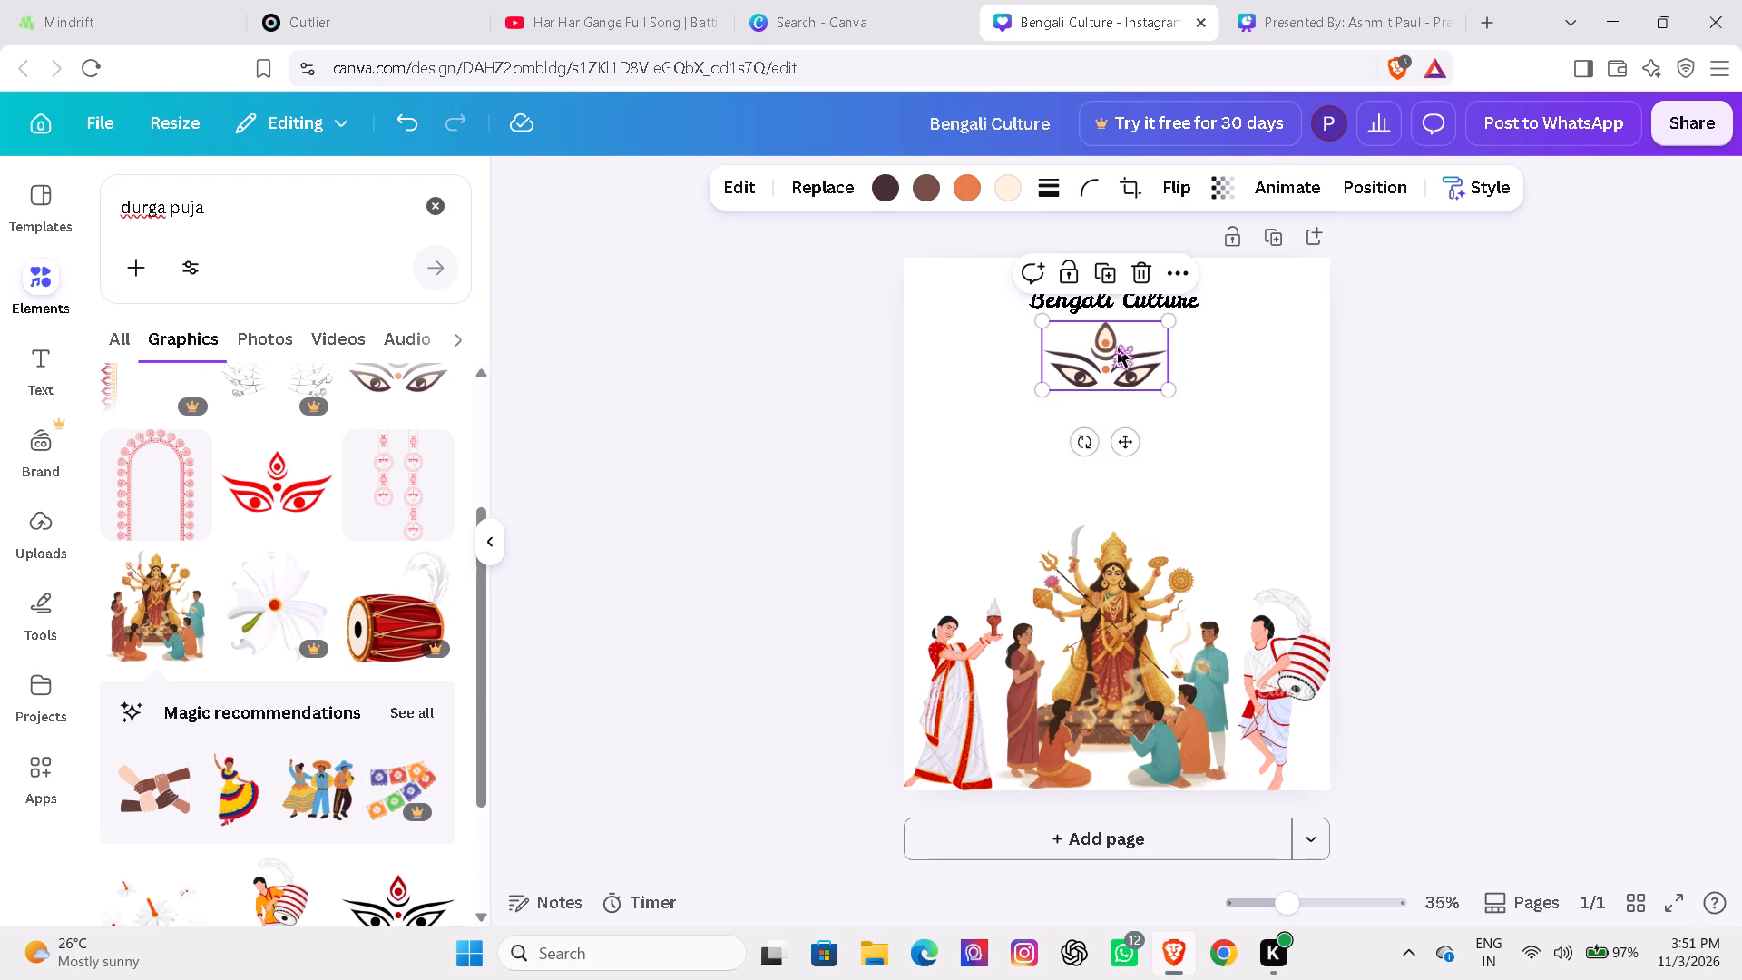
left_click(1118, 348)
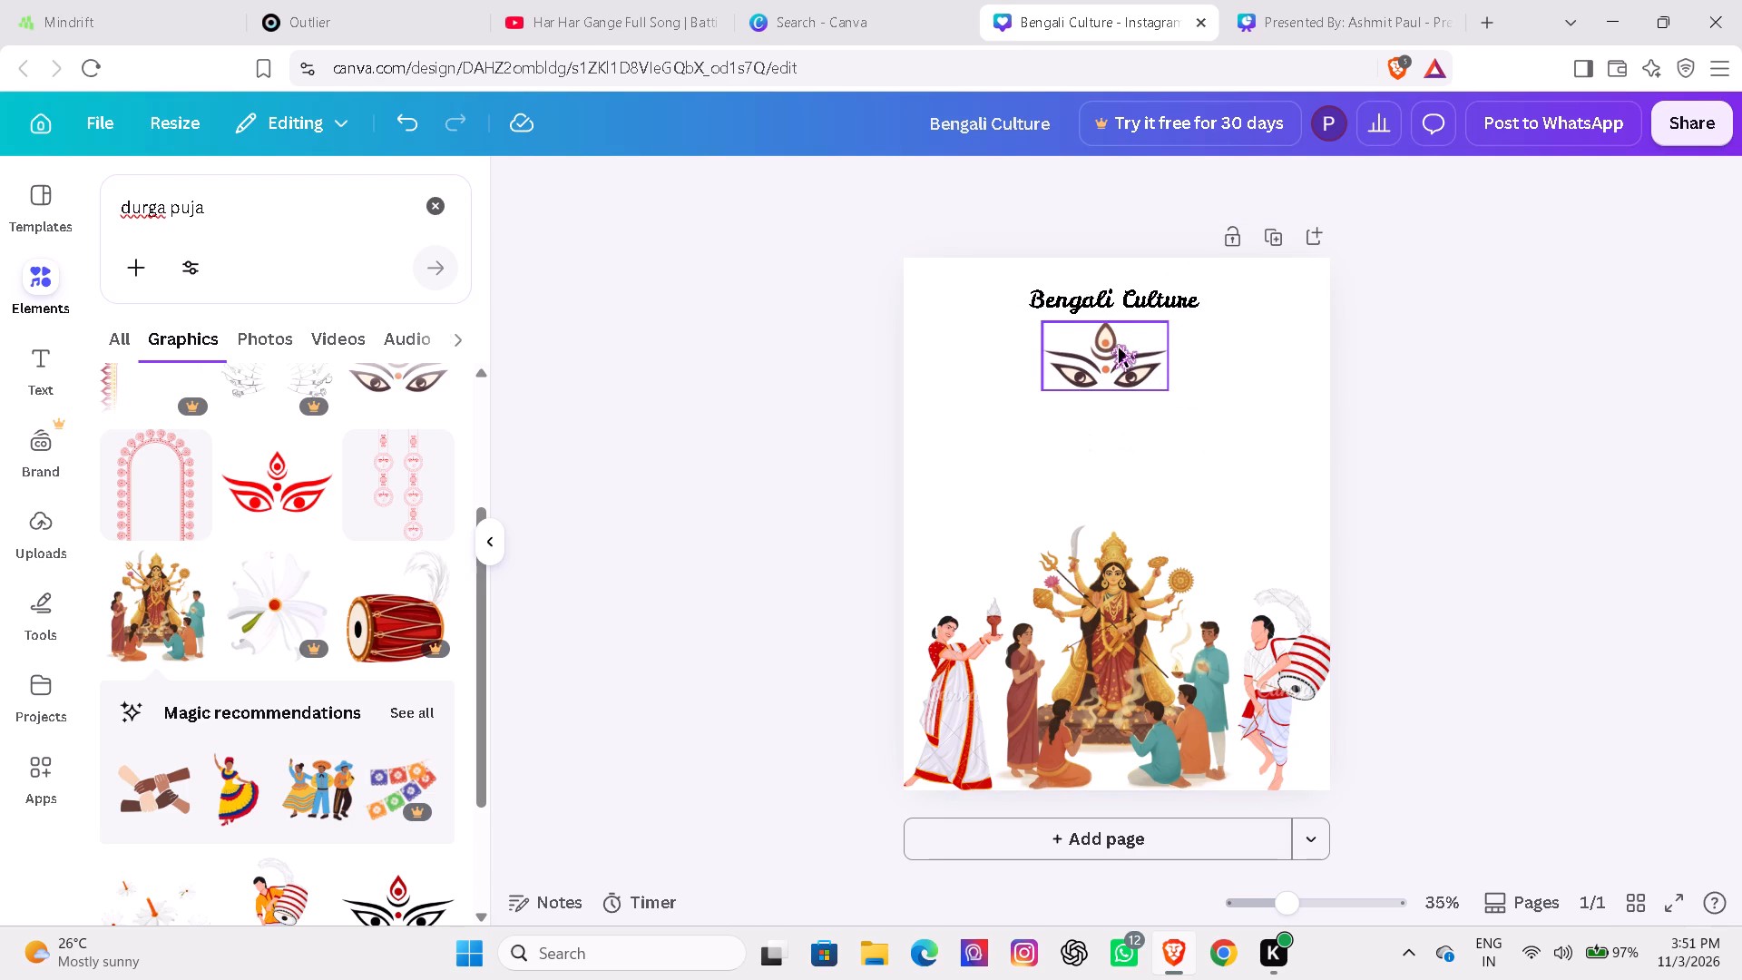
left_click(1151, 438)
key("Right")
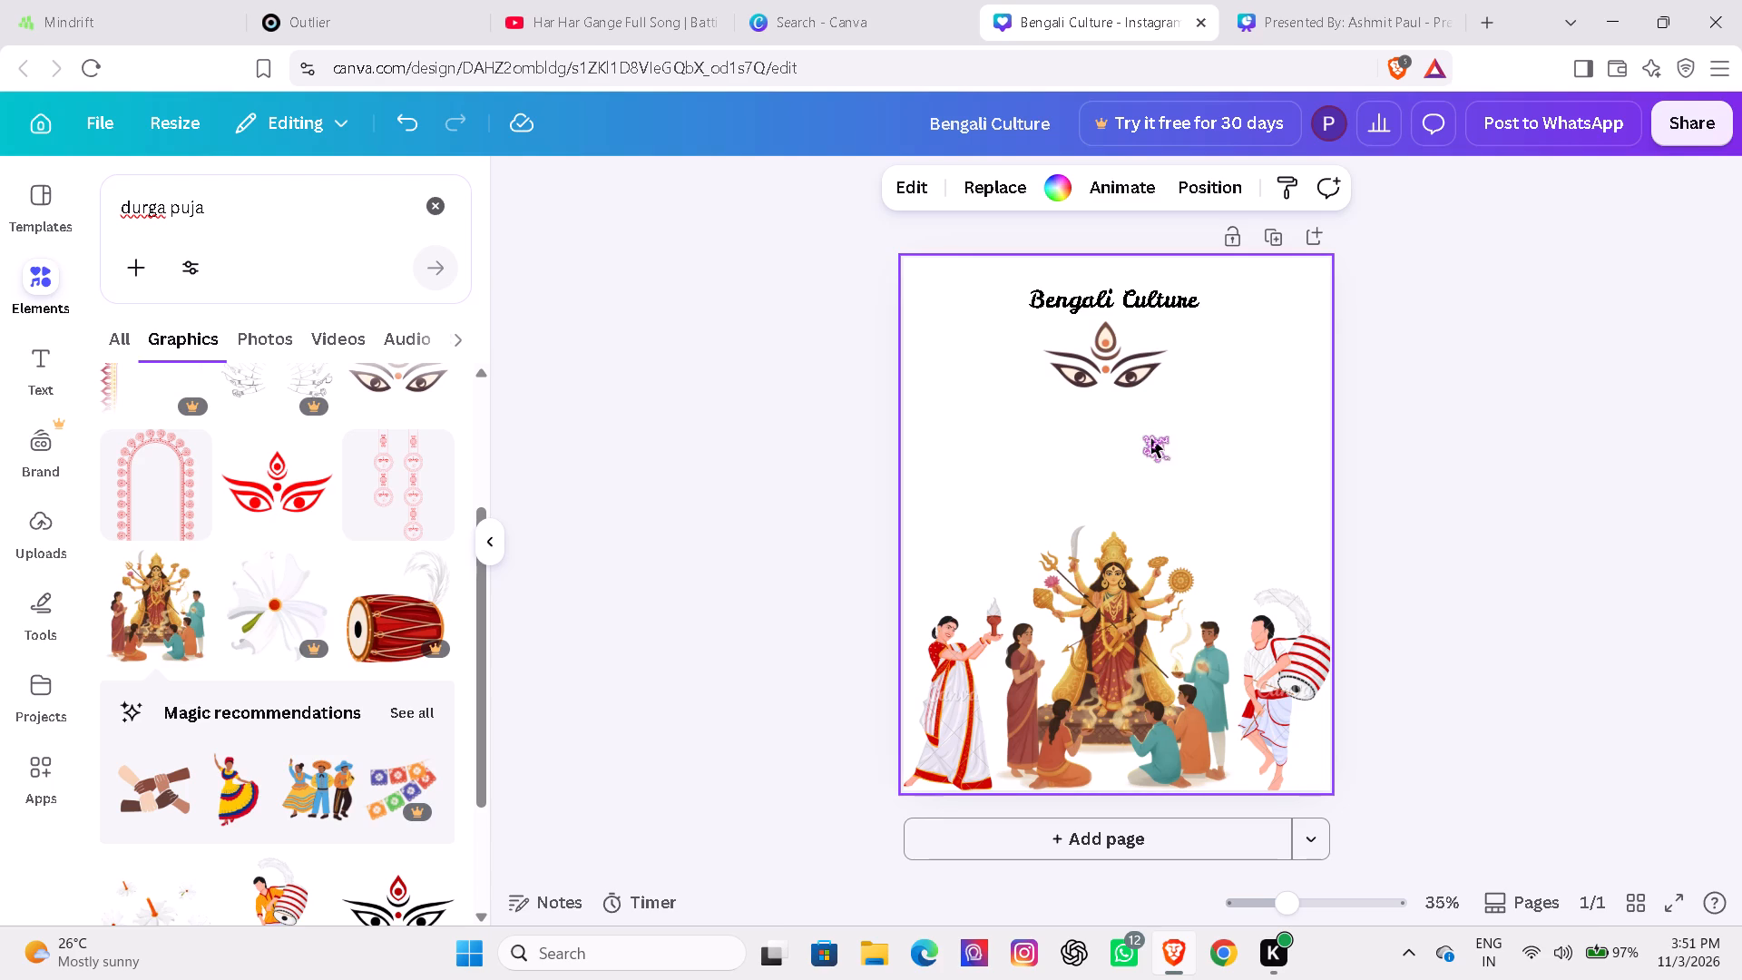
Set the page background to the cream colour #FFF0DA already used in the design.
left_click(997, 417)
left_click(977, 347)
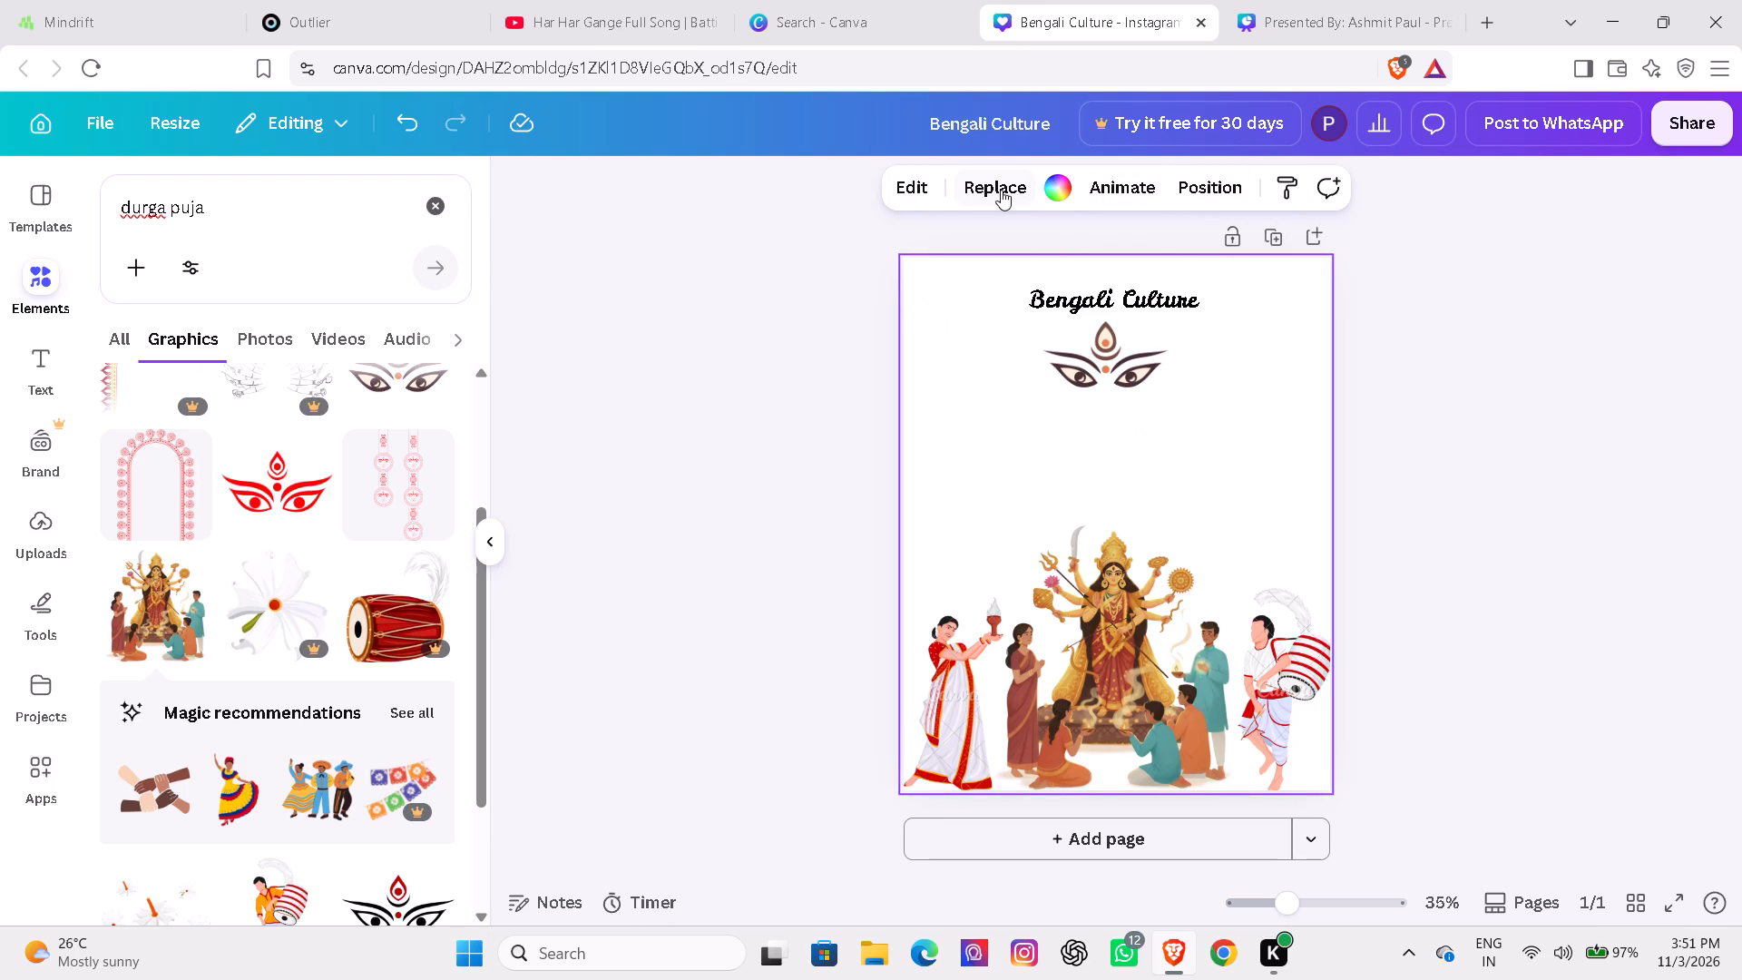
left_click(1060, 191)
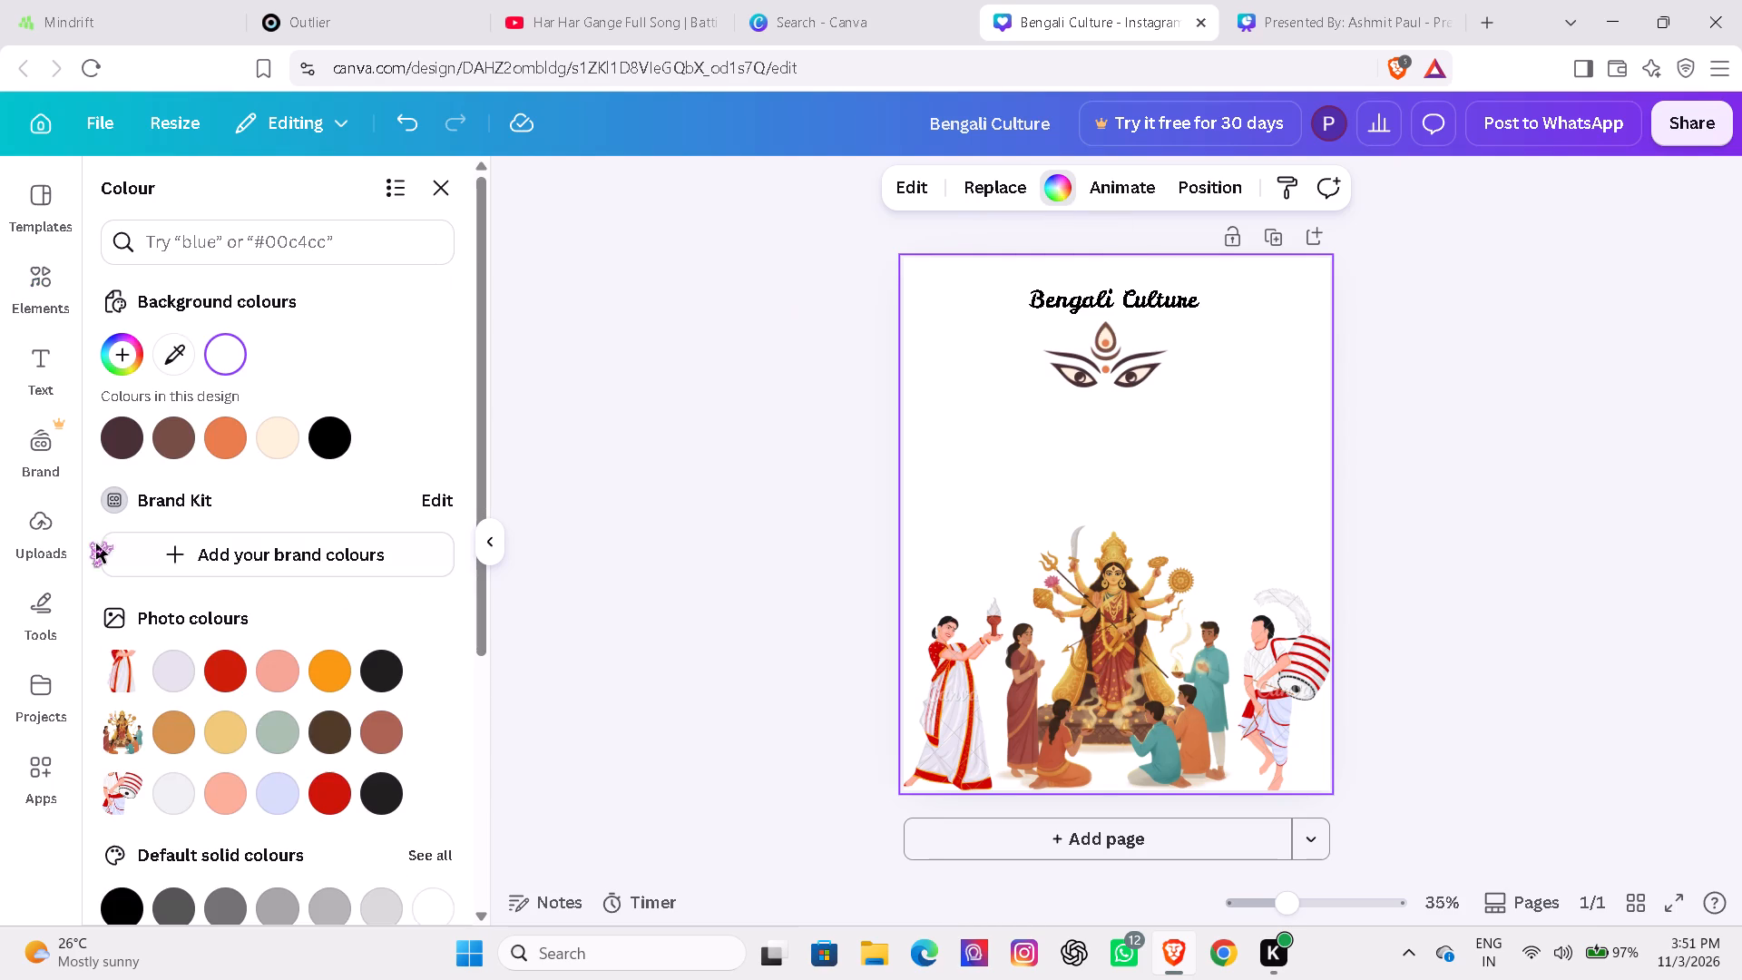
left_click(274, 457)
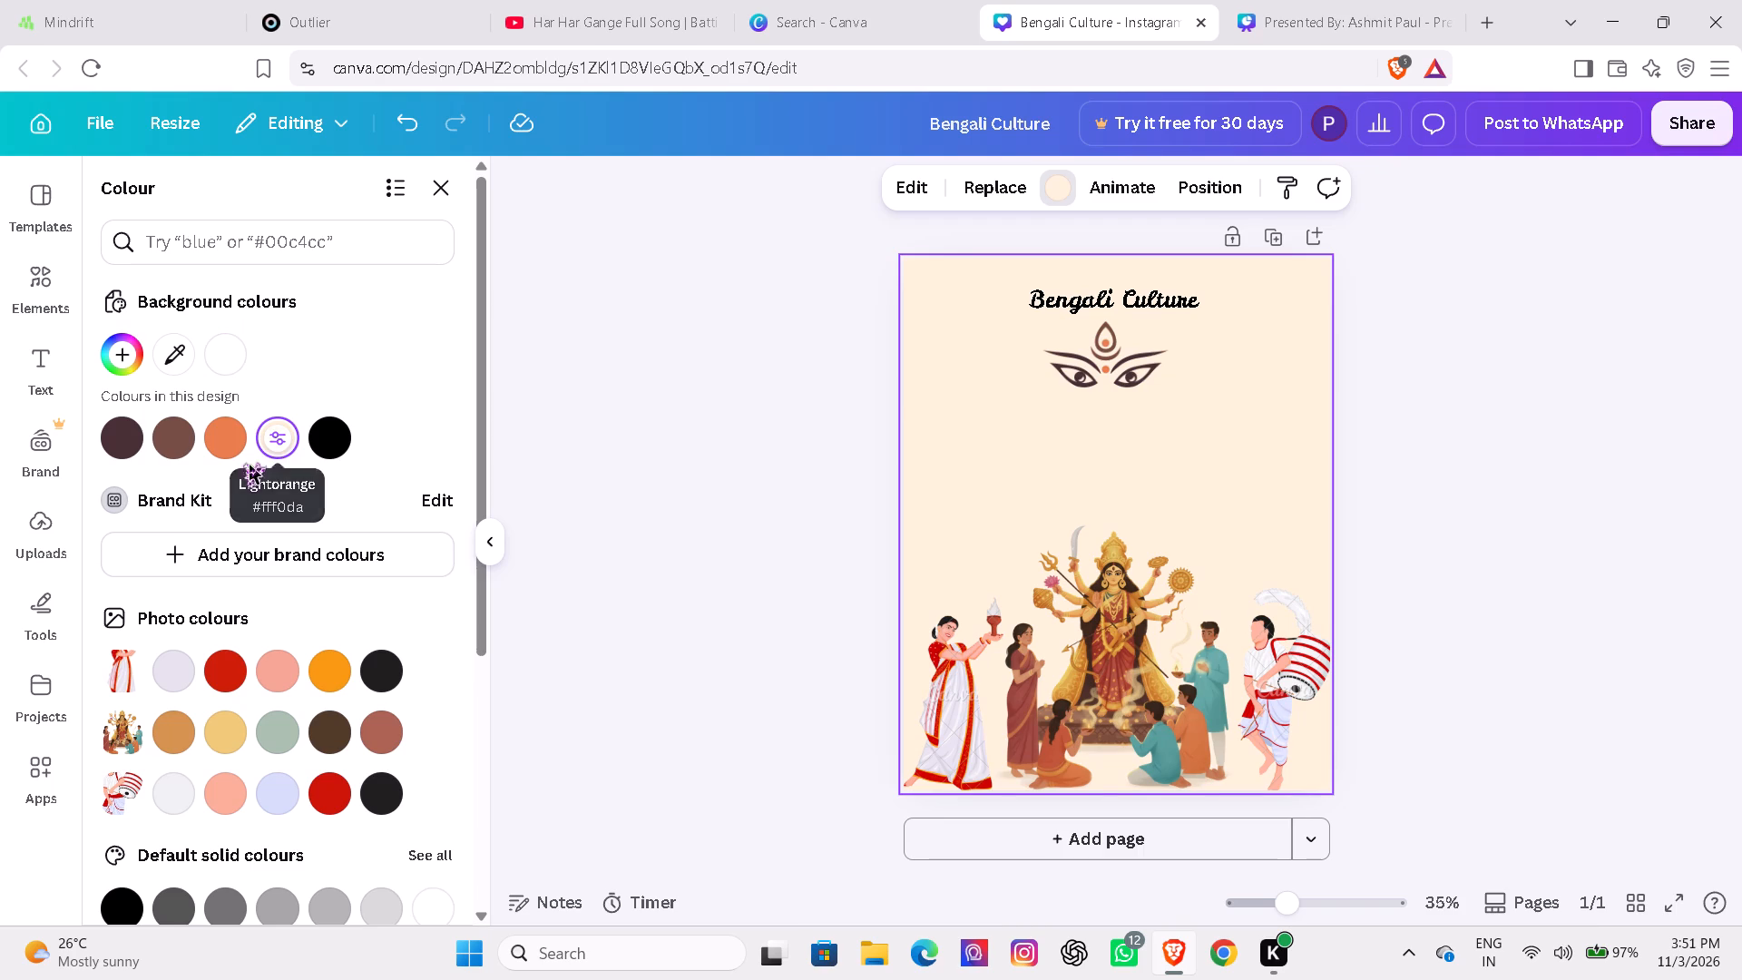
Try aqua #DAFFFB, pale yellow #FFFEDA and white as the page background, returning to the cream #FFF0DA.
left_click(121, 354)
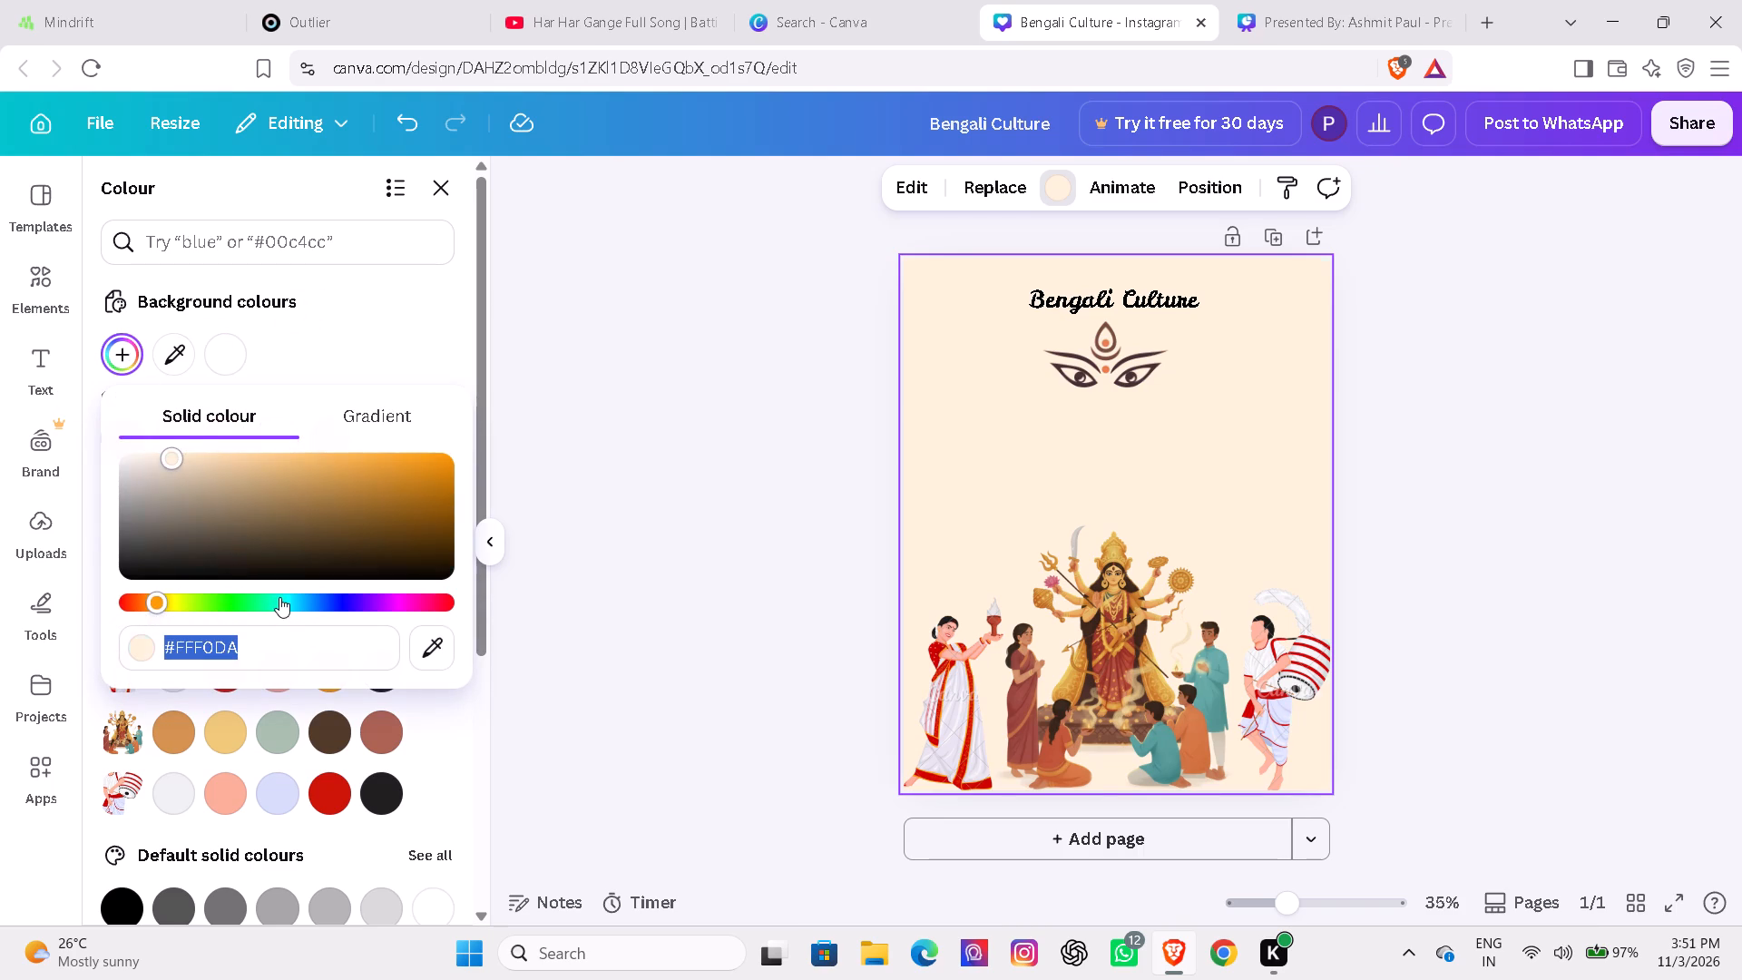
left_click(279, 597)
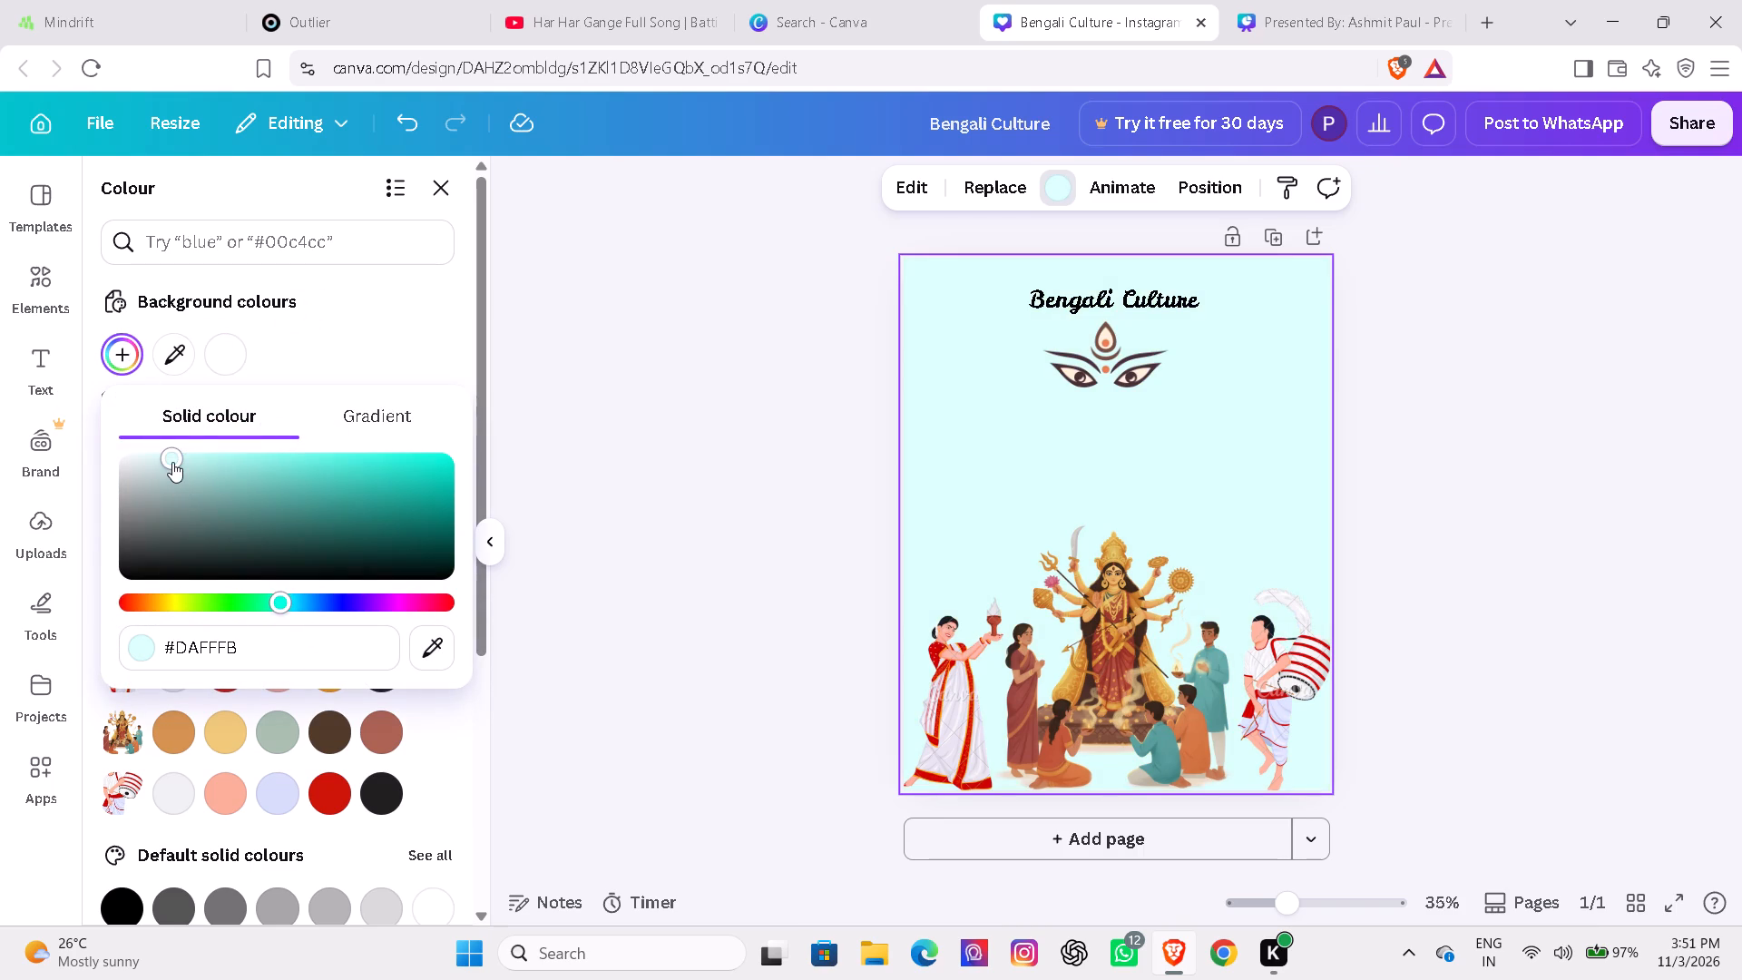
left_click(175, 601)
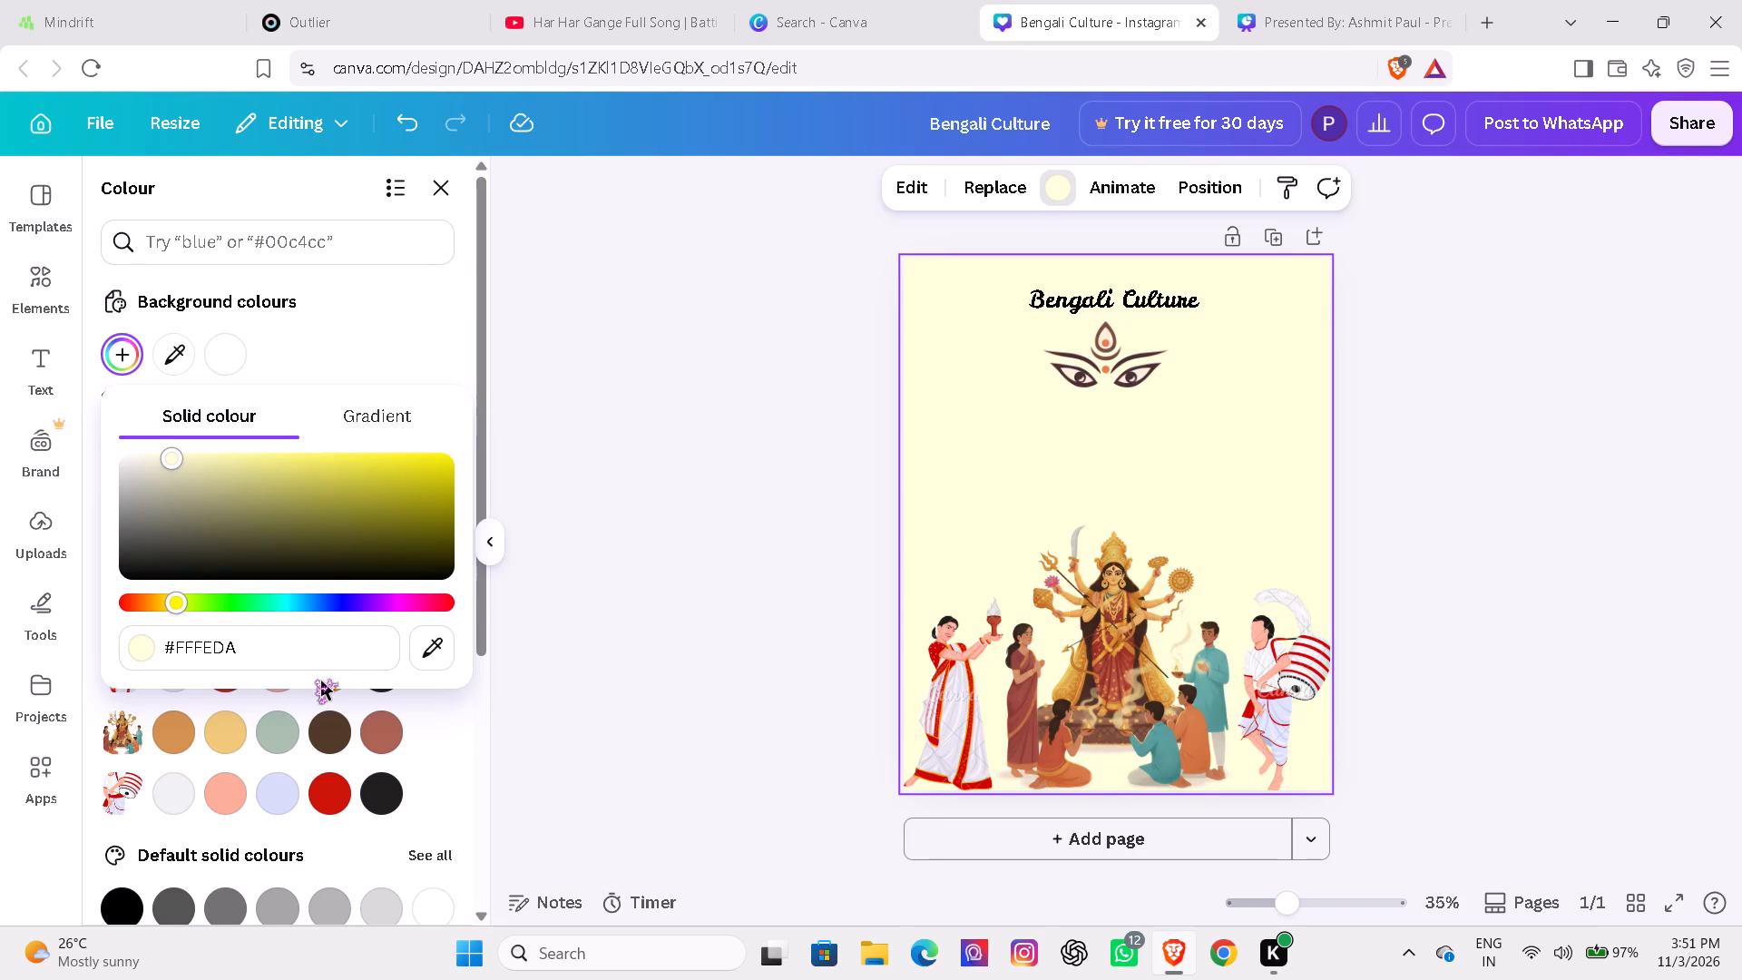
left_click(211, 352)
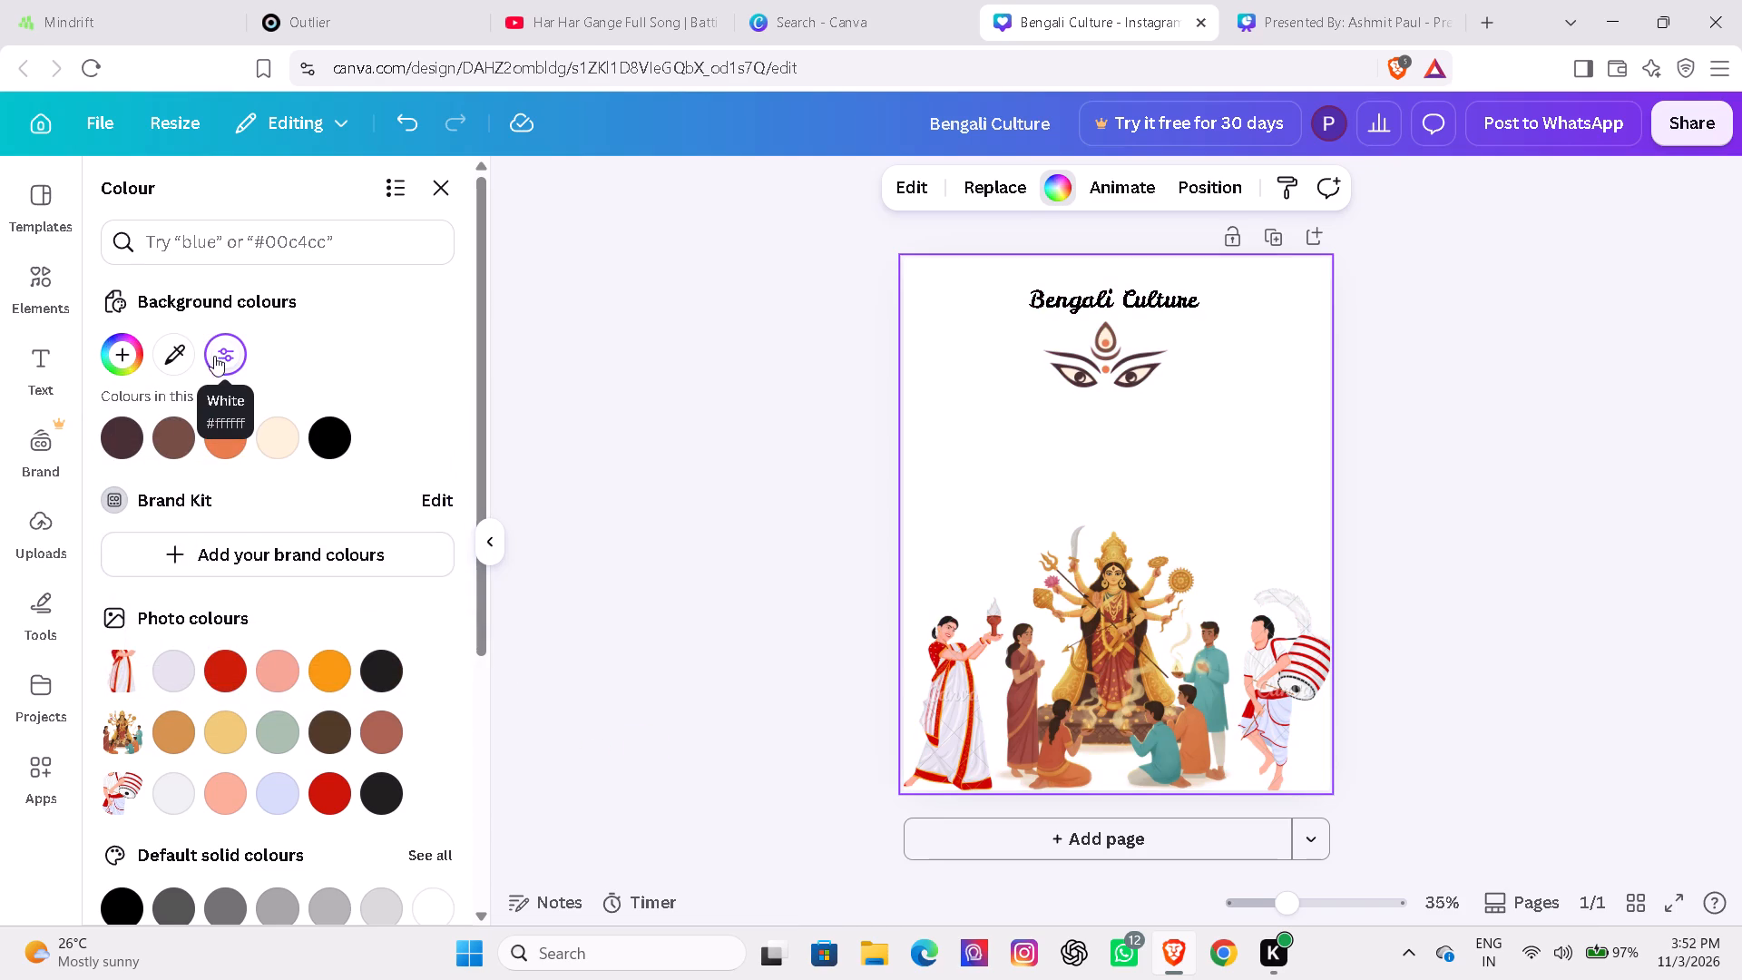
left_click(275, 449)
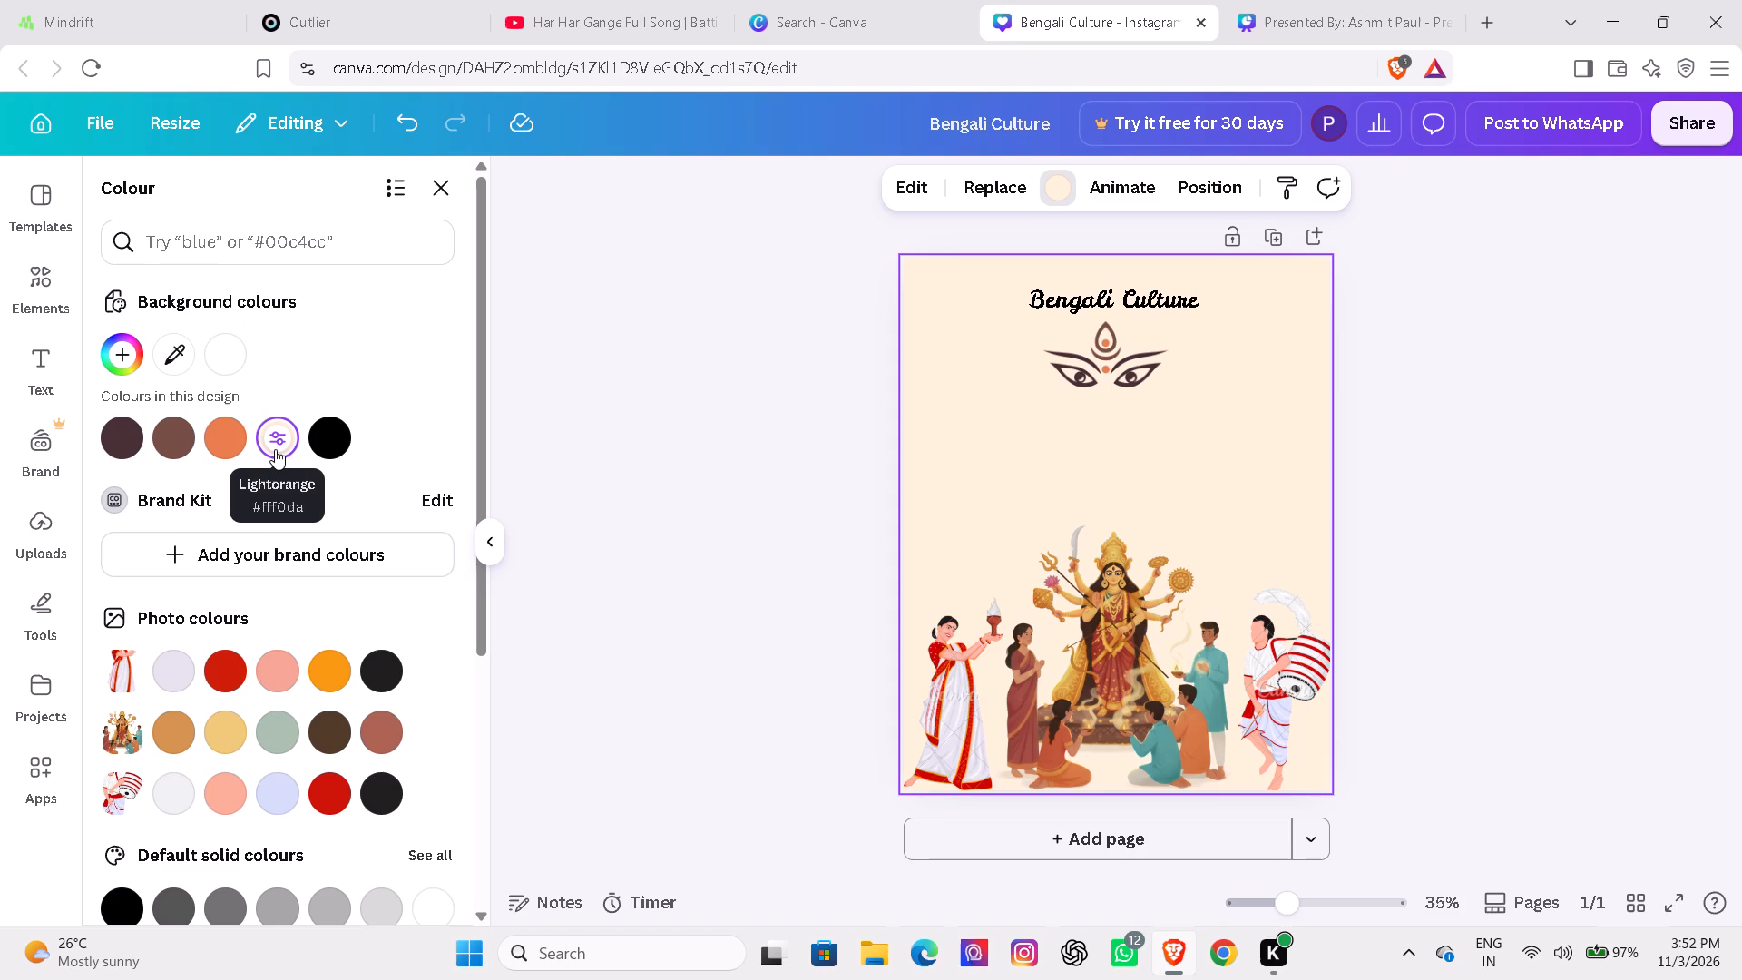
Set the page background to the pale yellow #FFFEDA by shifting the hue of the cream colour.
left_click(112, 364)
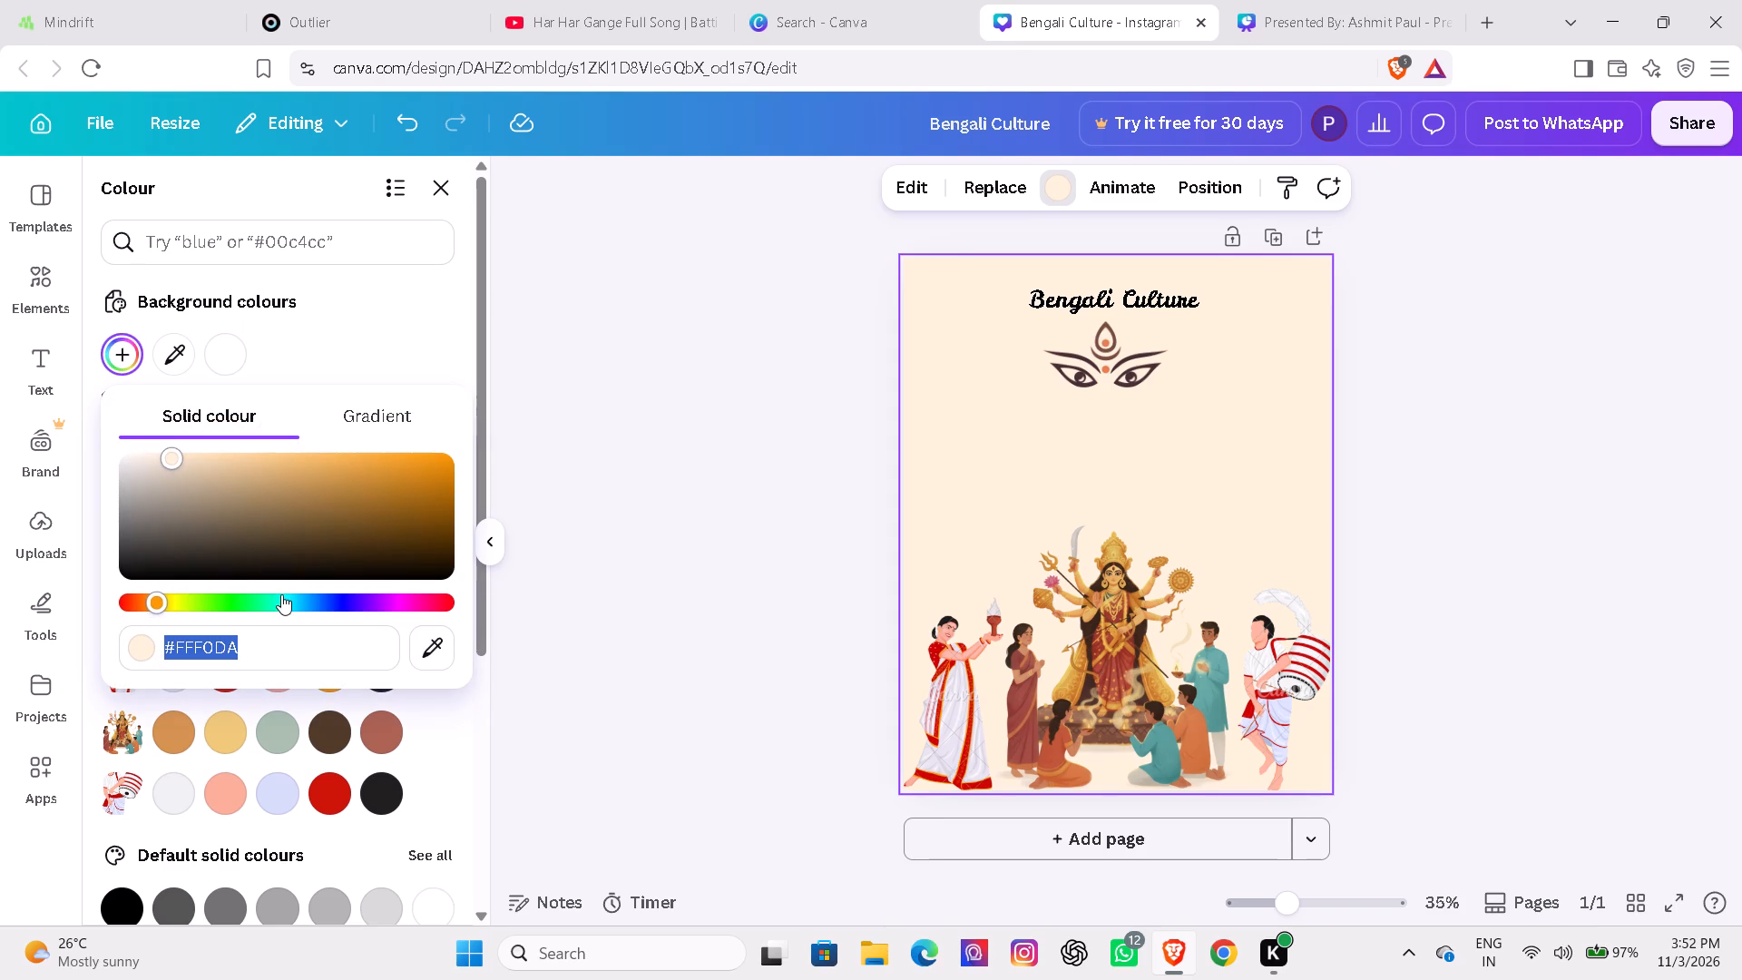
left_click(175, 612)
left_click(175, 611)
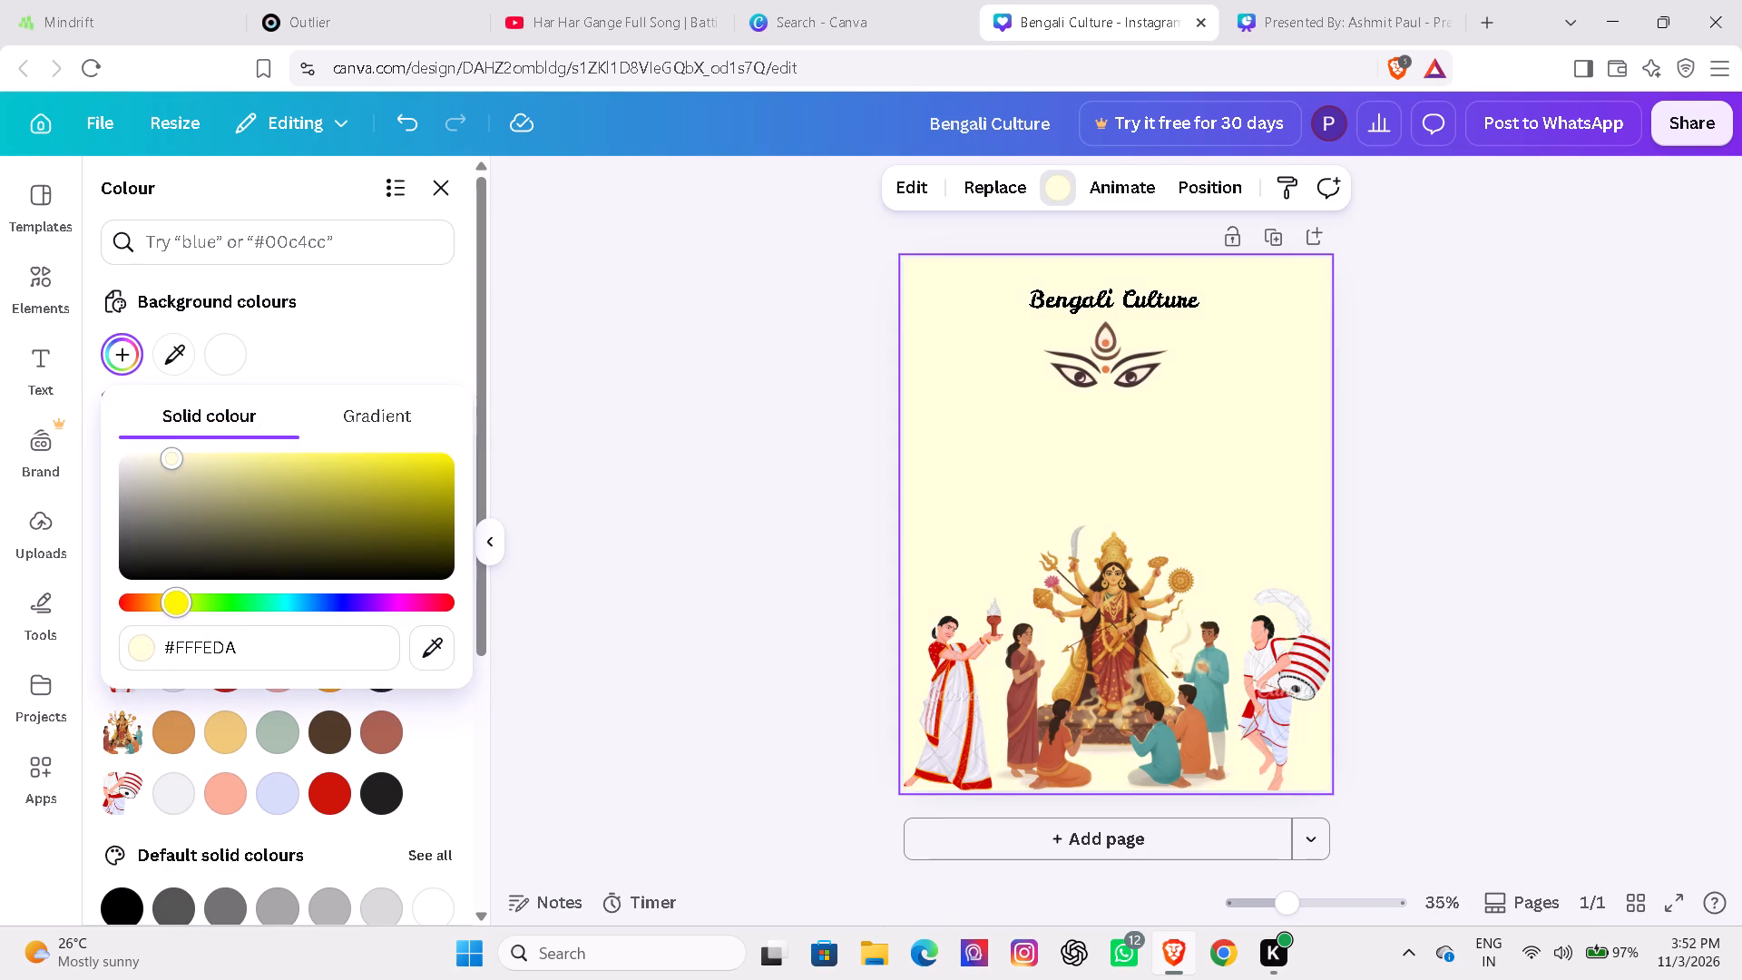
left_click(687, 754)
left_click(1009, 502)
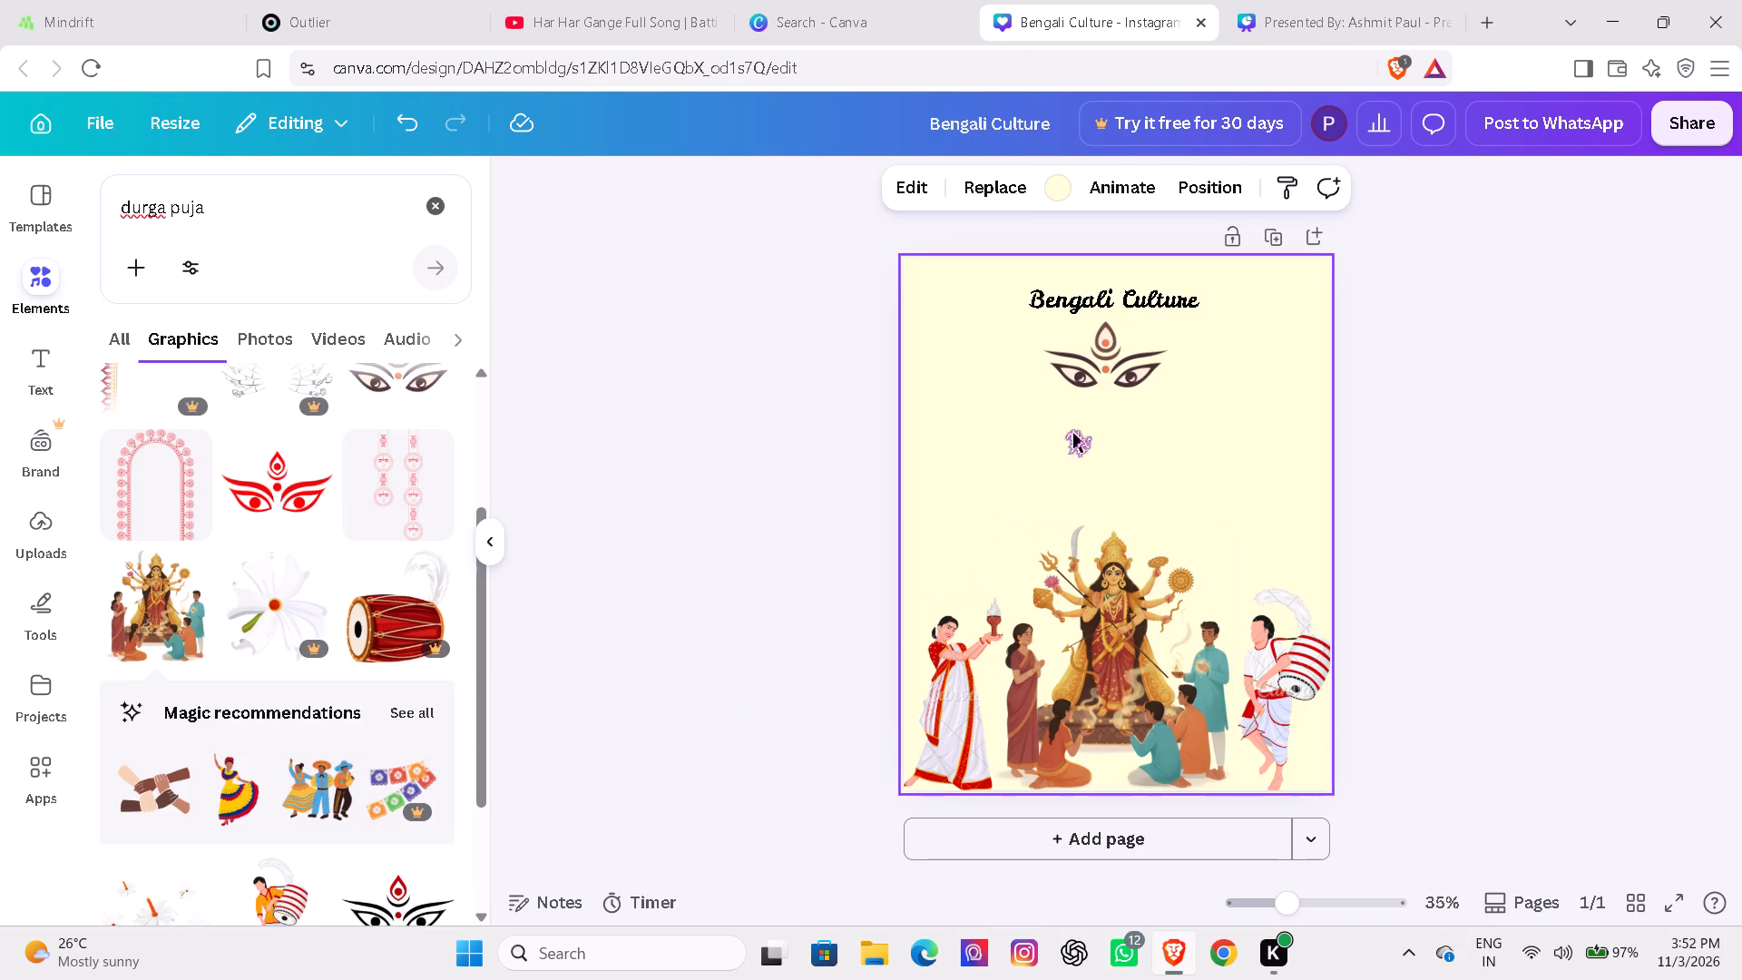
Look through more Durga Puja graphics, and search for durga to examine alternatives to the eyes graphic.
left_click(1090, 381)
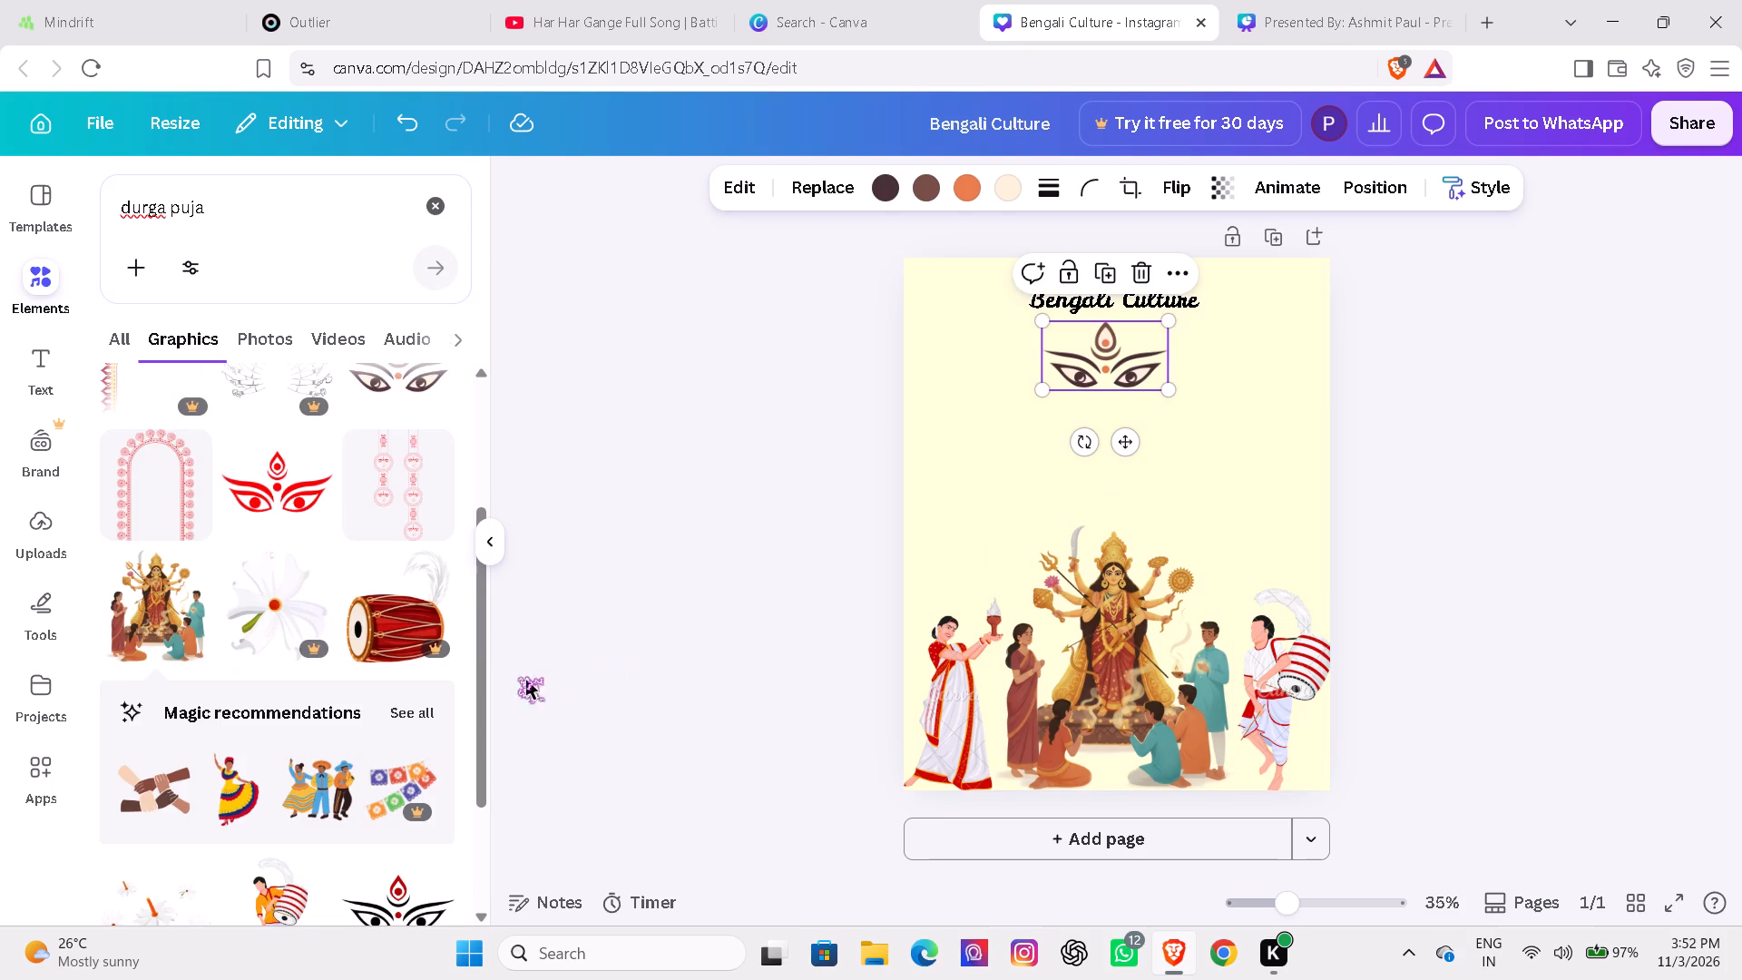
left_click_drag(483, 678, 486, 709)
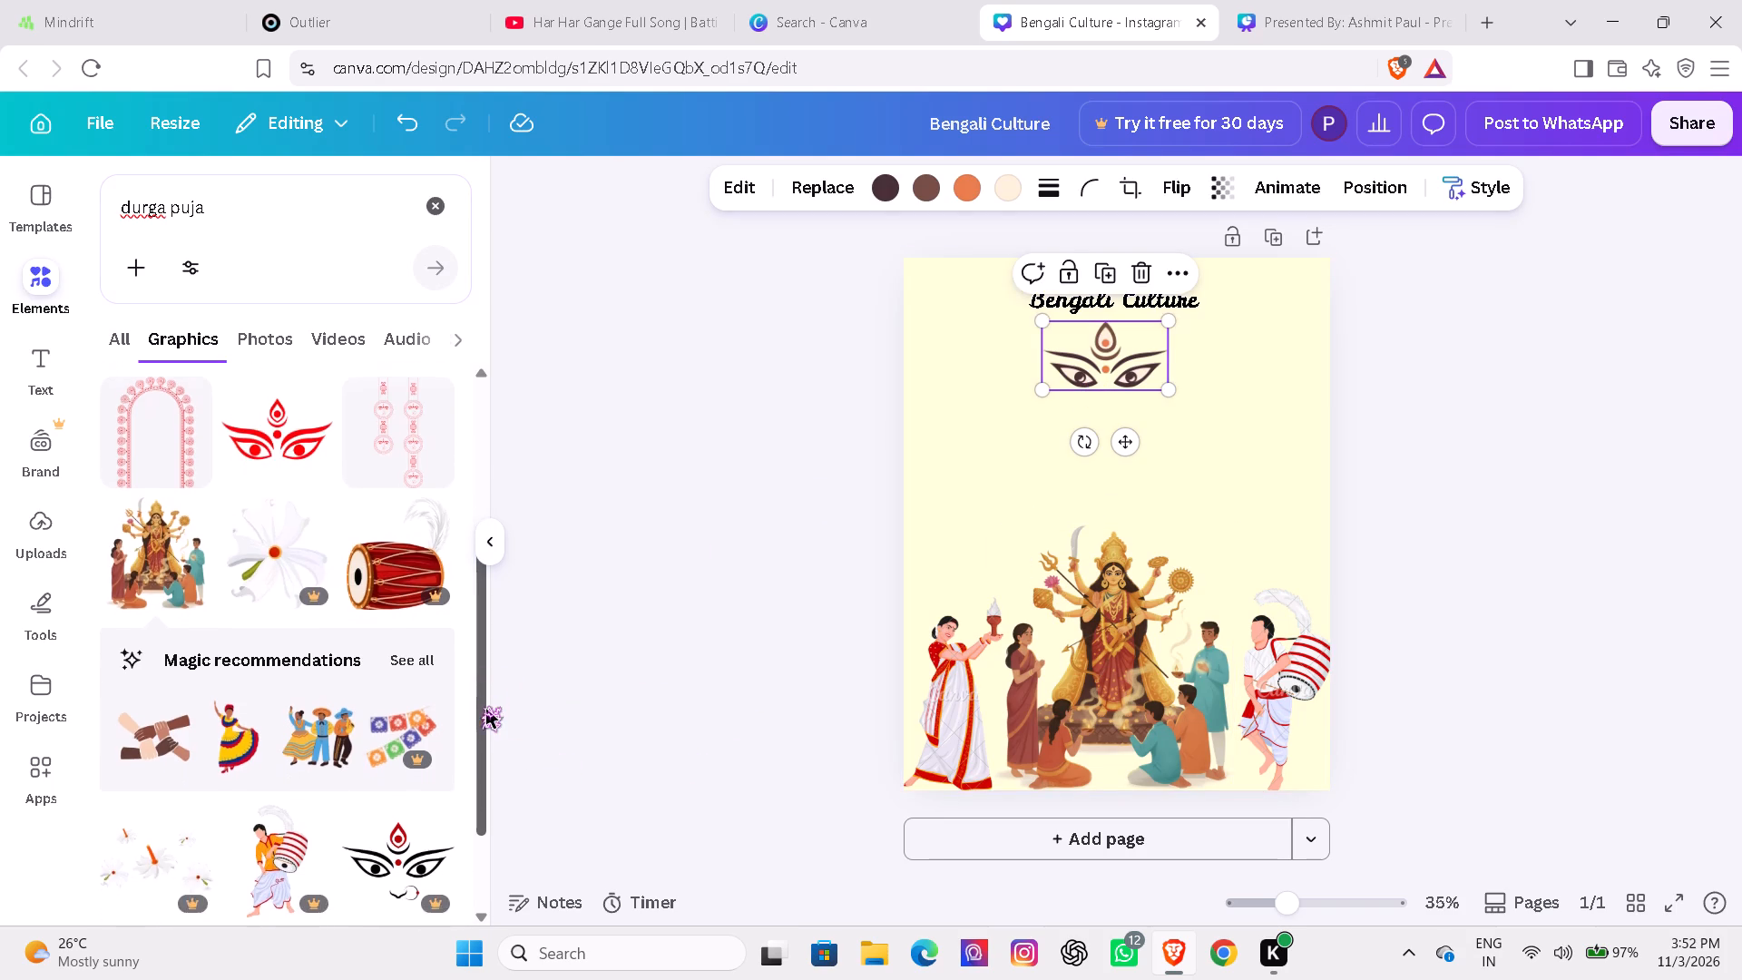
left_click_drag(486, 709, 486, 753)
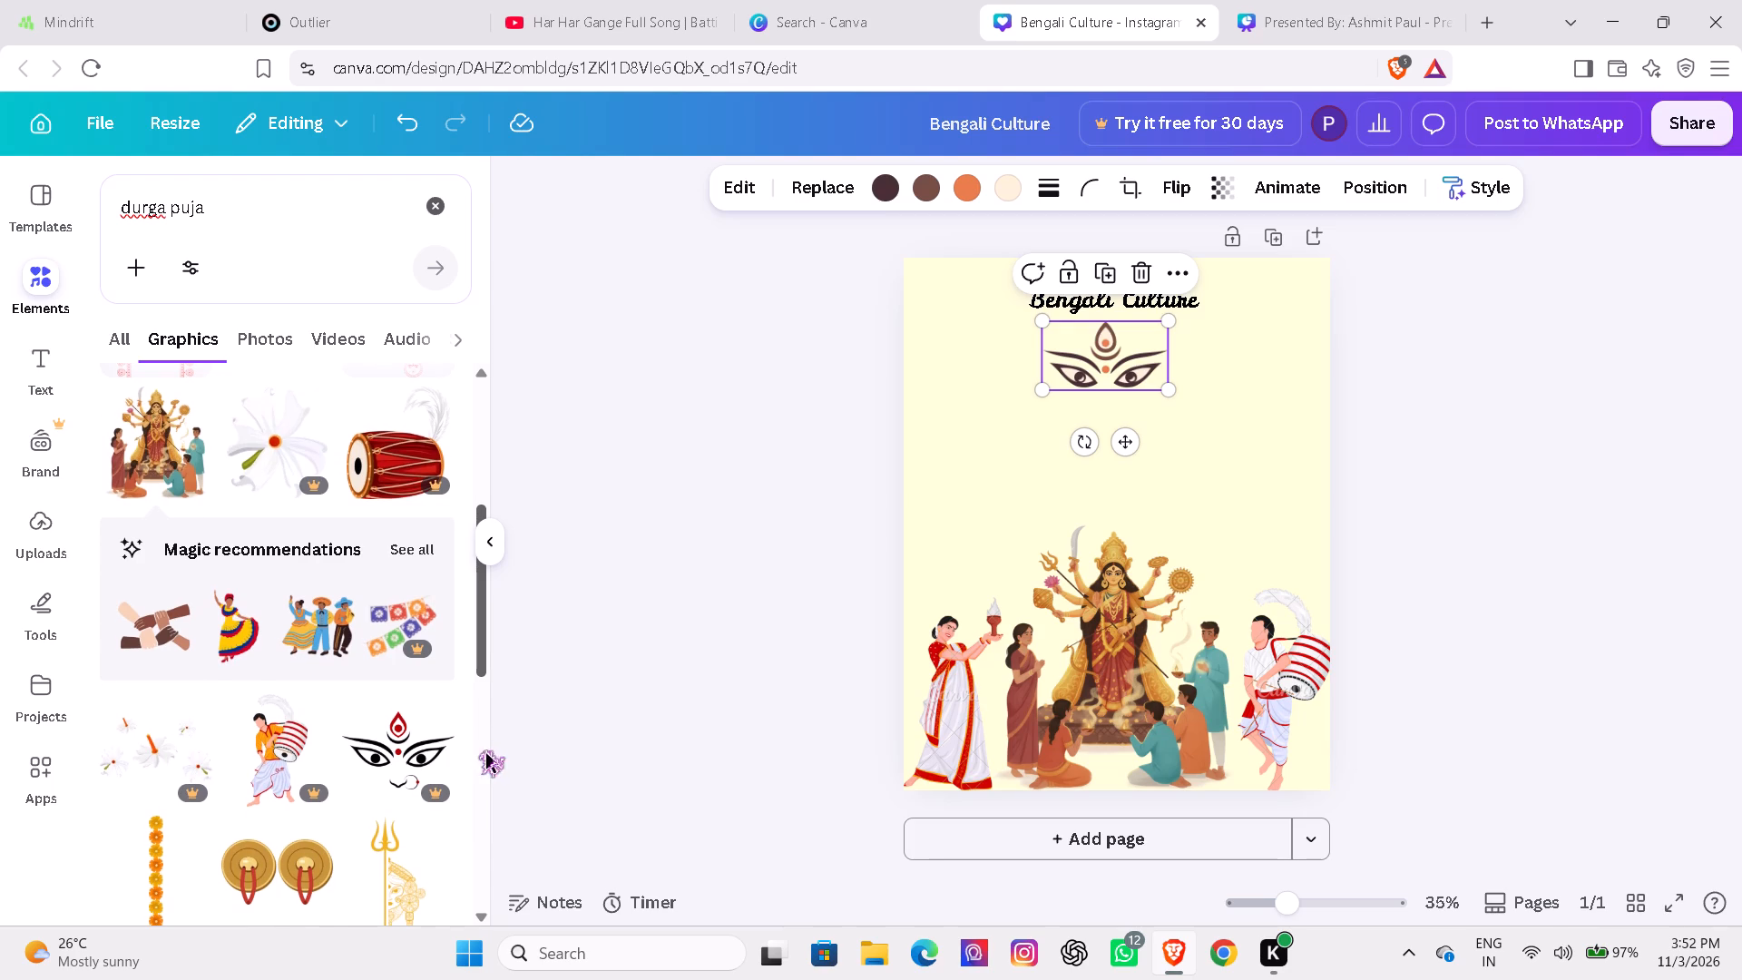
left_click_drag(486, 753, 473, 506)
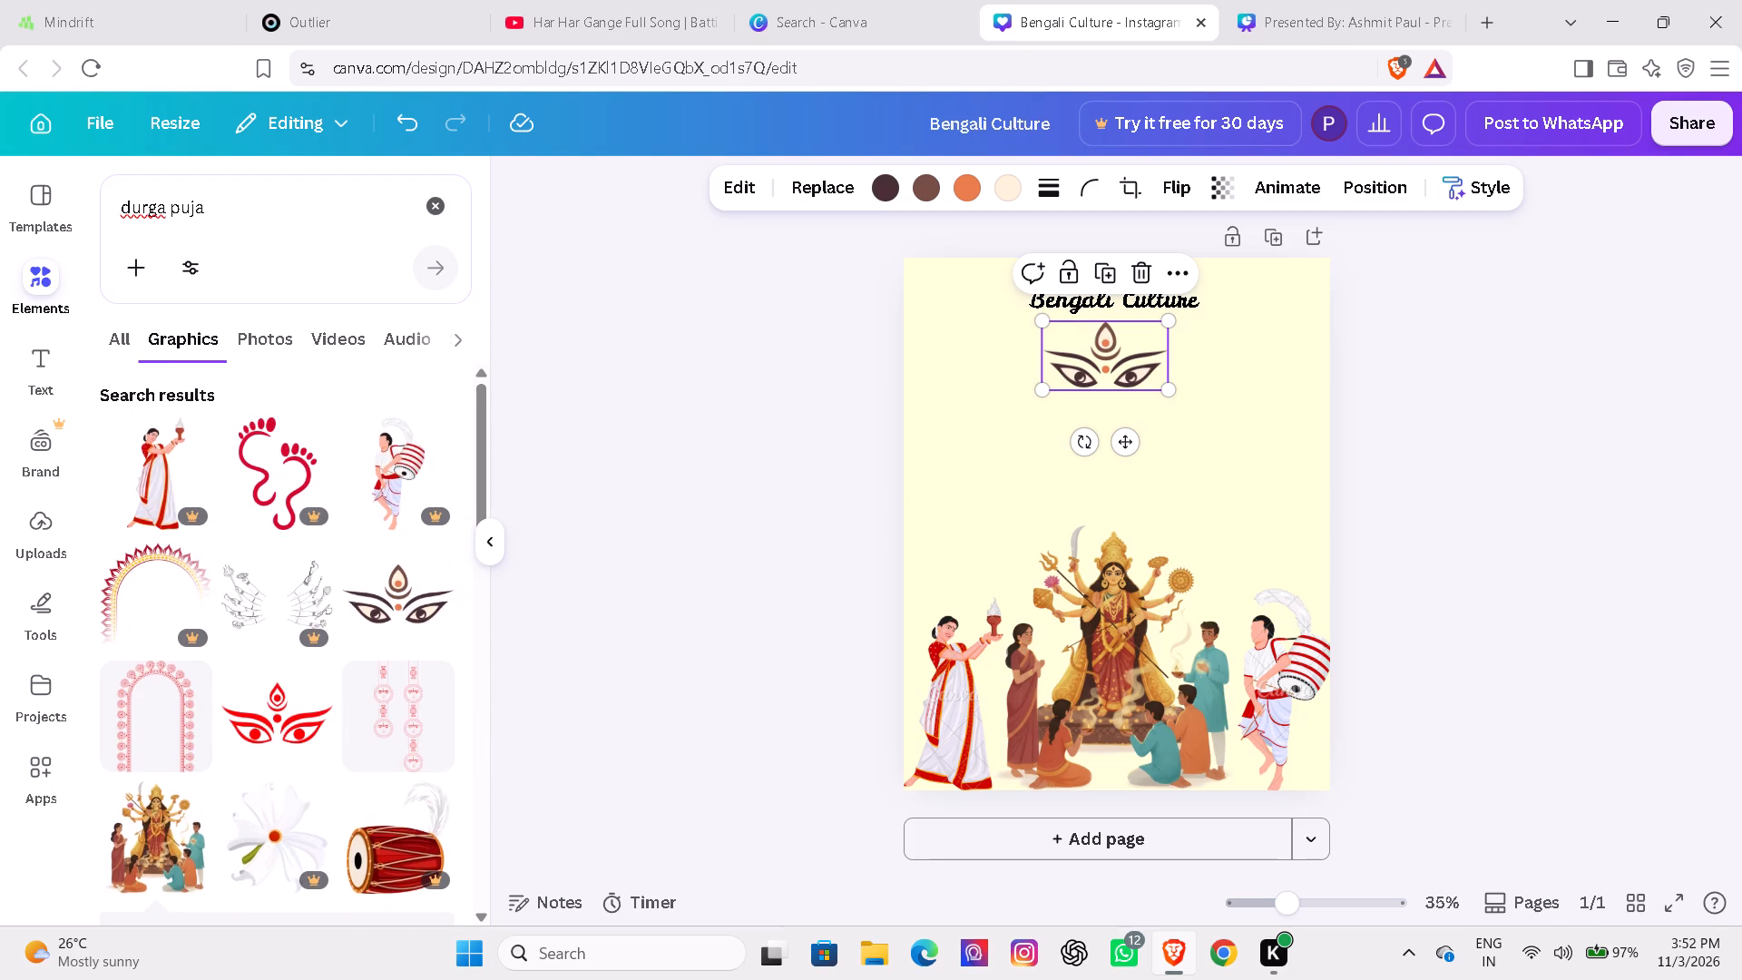
left_click(249, 206)
key("BackSpace")
key("BackSpace")
key("BackSpace")
key("BackSpace")
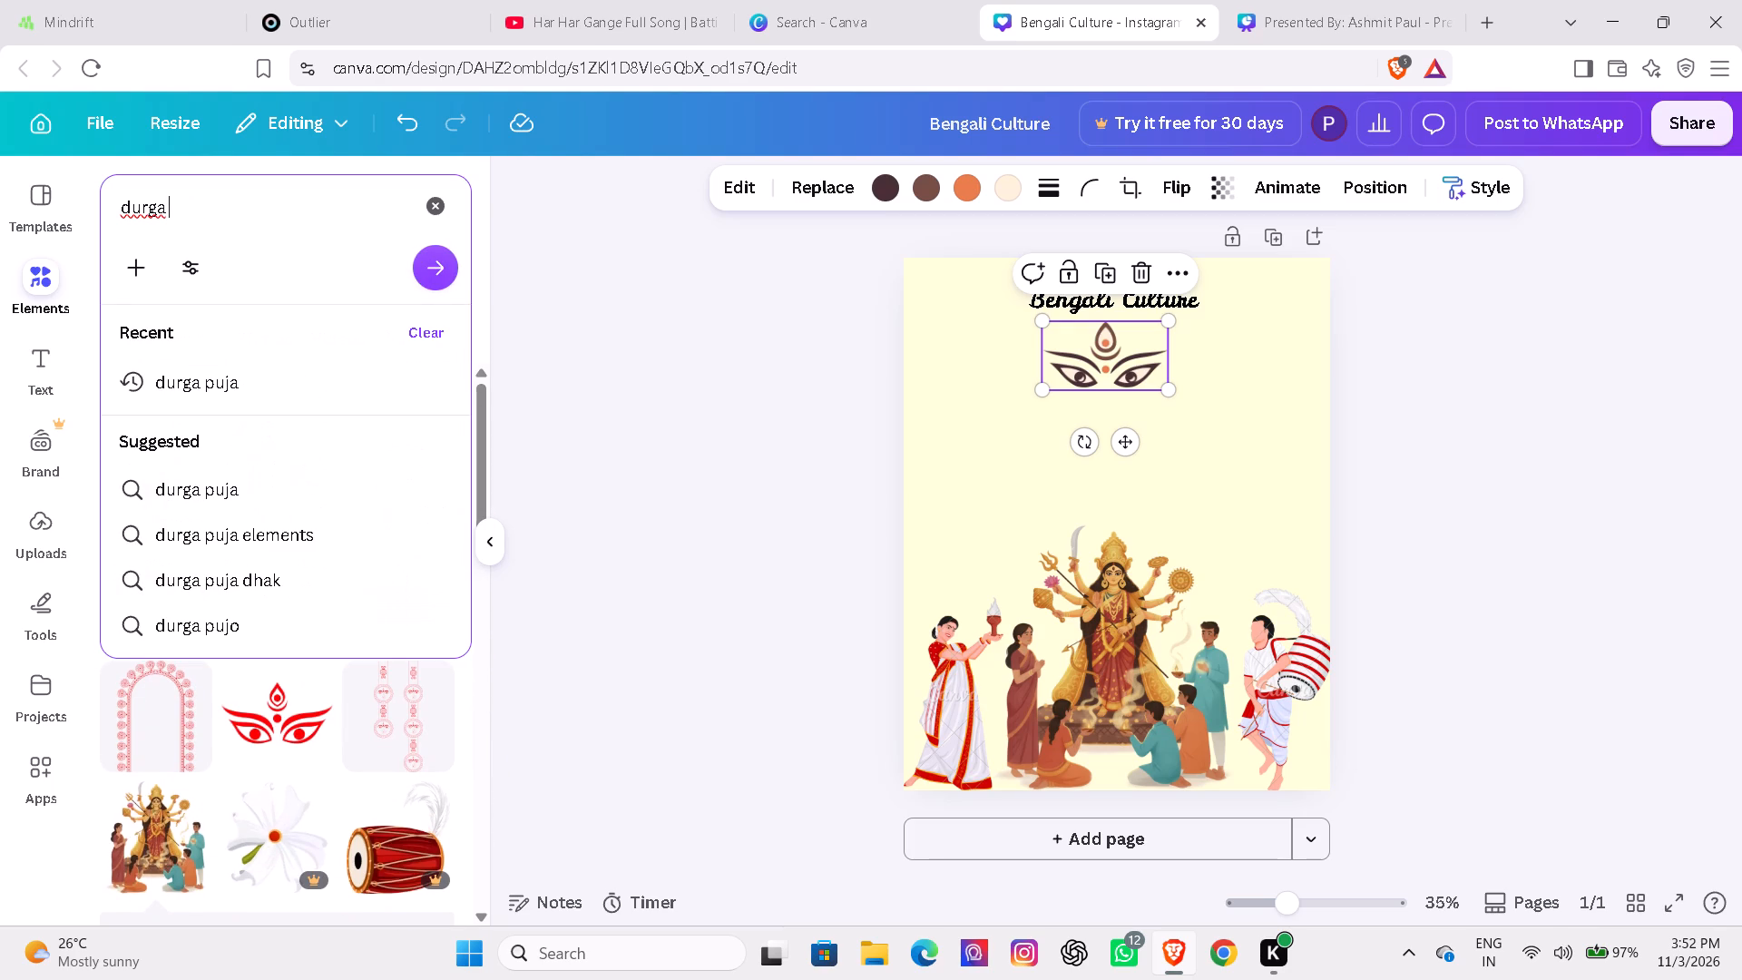
key("Return")
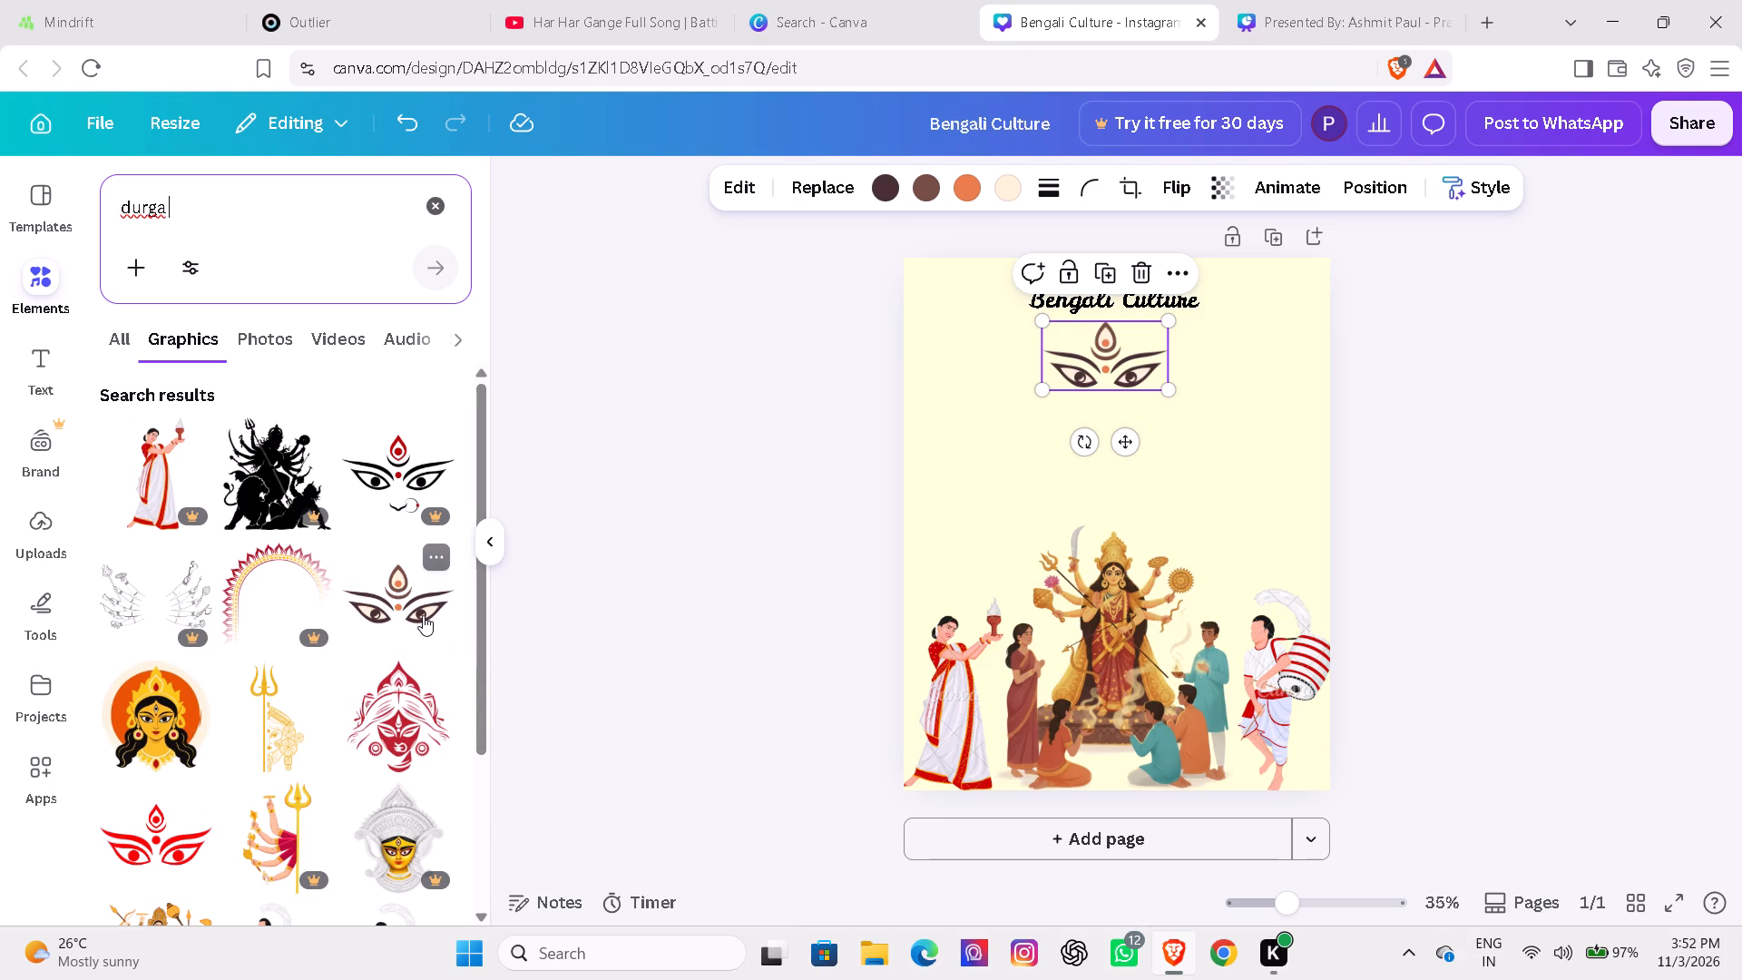
left_click_drag(480, 664, 480, 700)
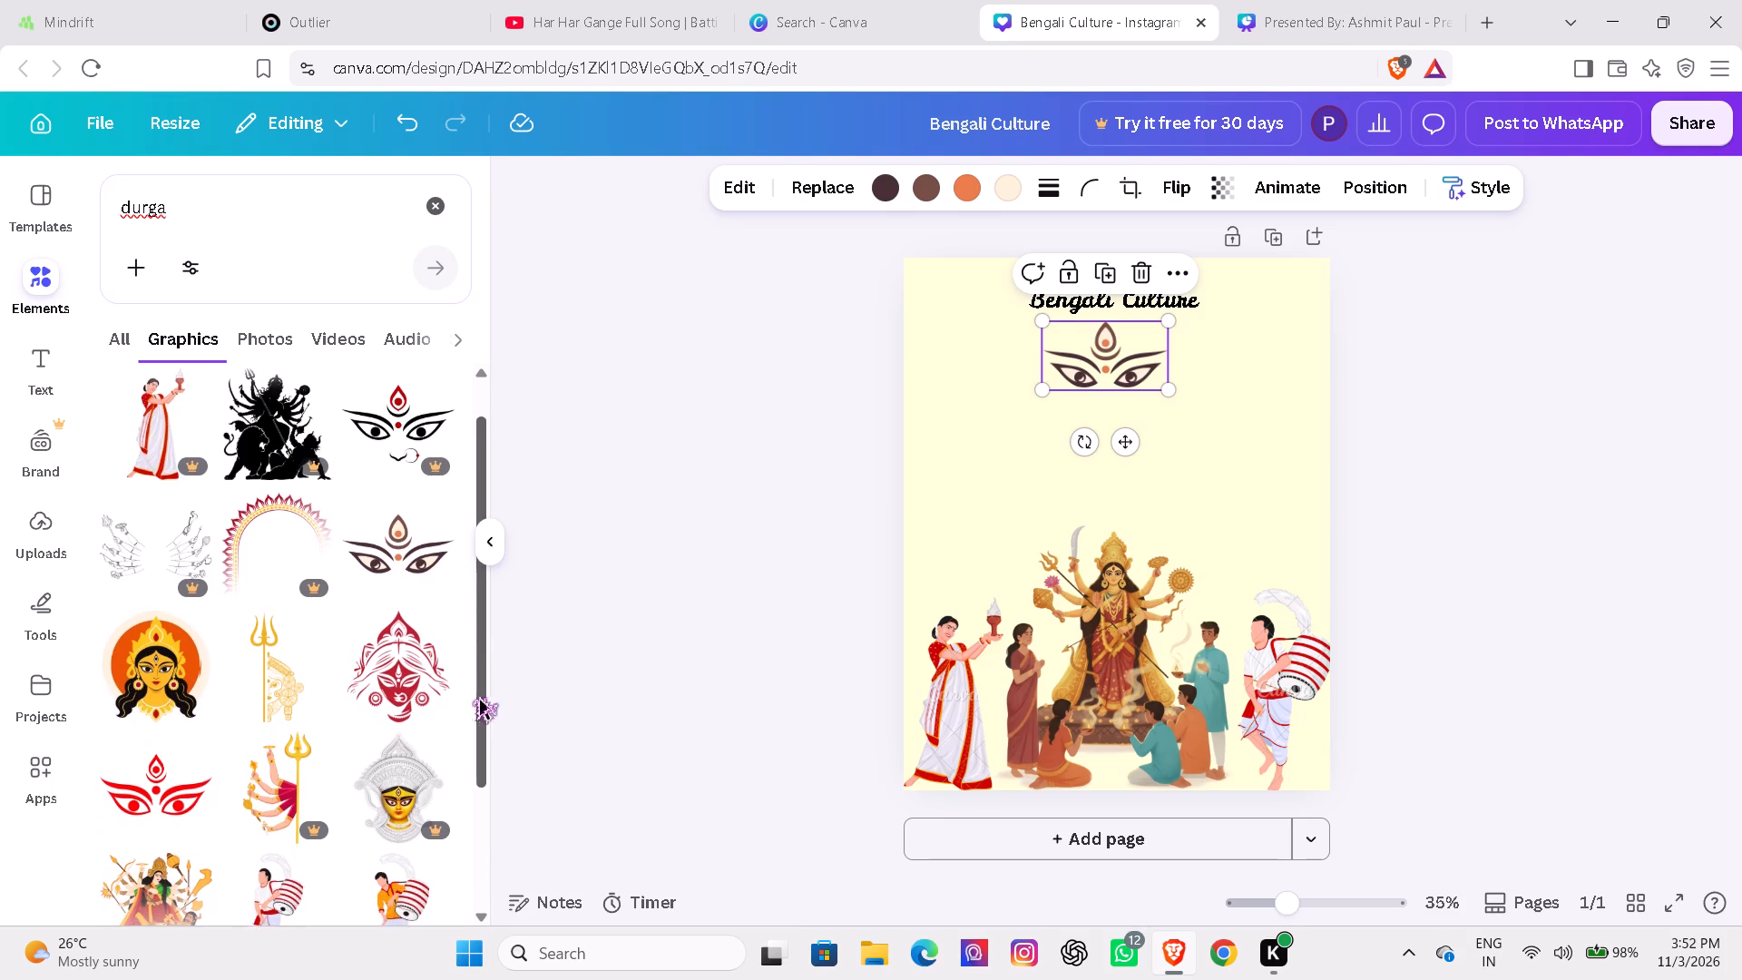
left_click_drag(480, 700, 469, 924)
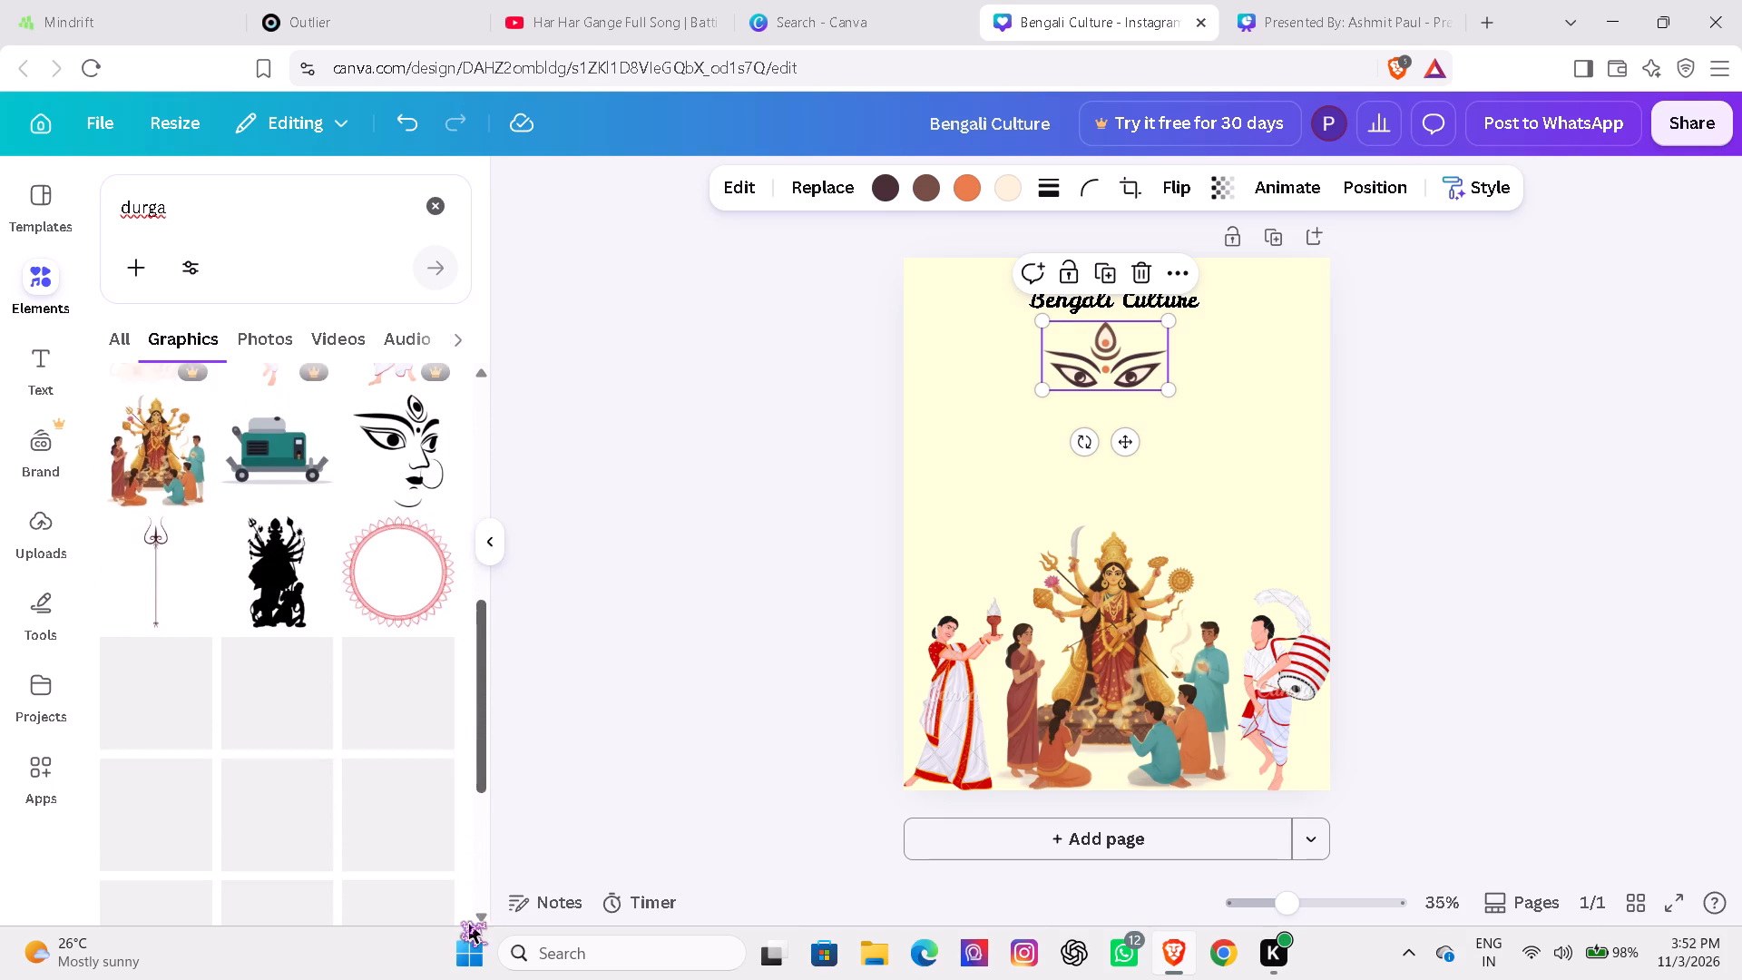
left_click_drag(469, 924, 468, 922)
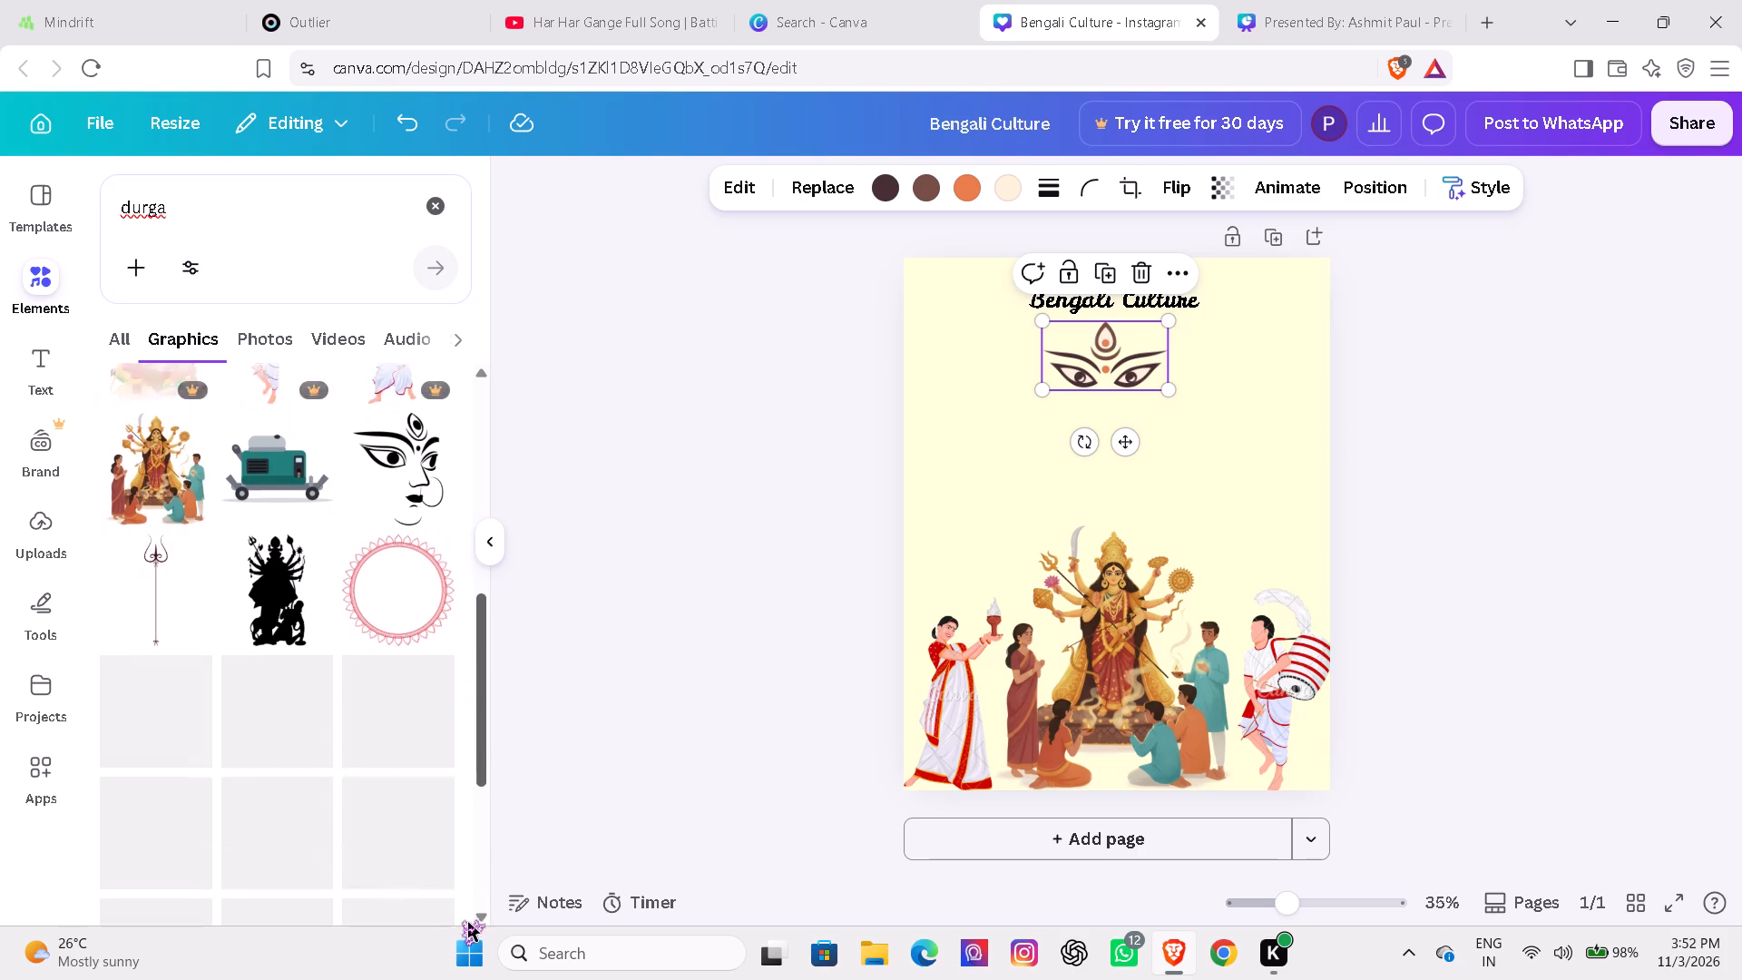
left_click_drag(468, 922, 449, 652)
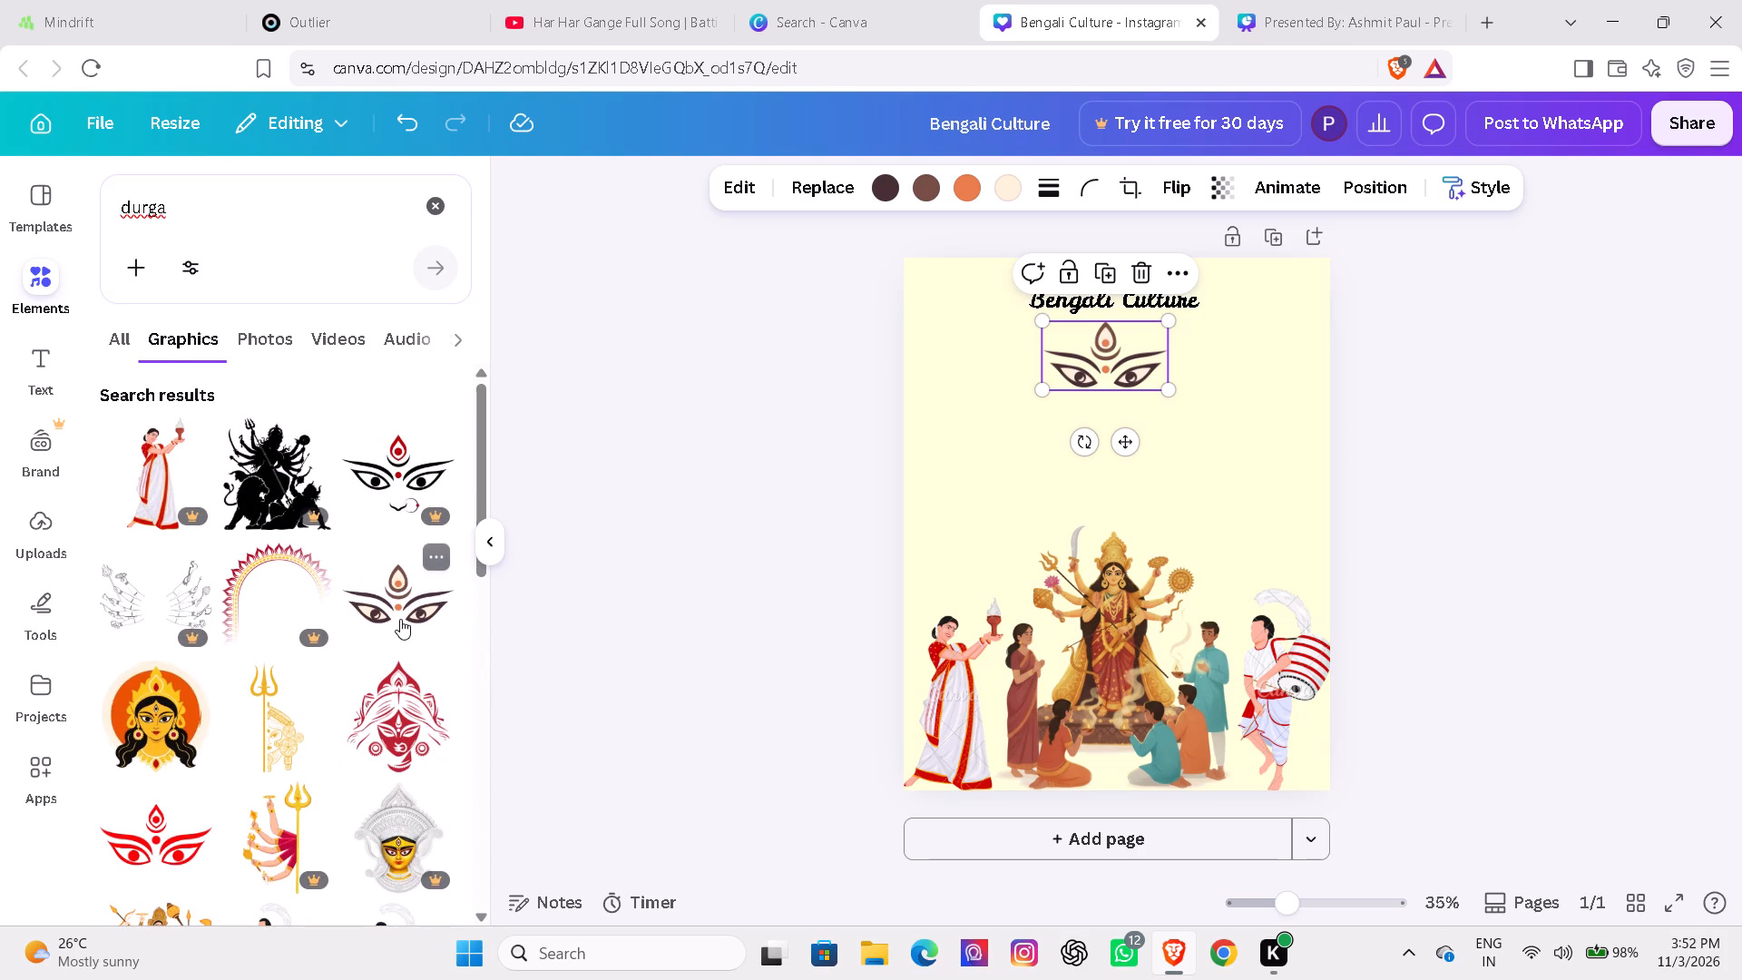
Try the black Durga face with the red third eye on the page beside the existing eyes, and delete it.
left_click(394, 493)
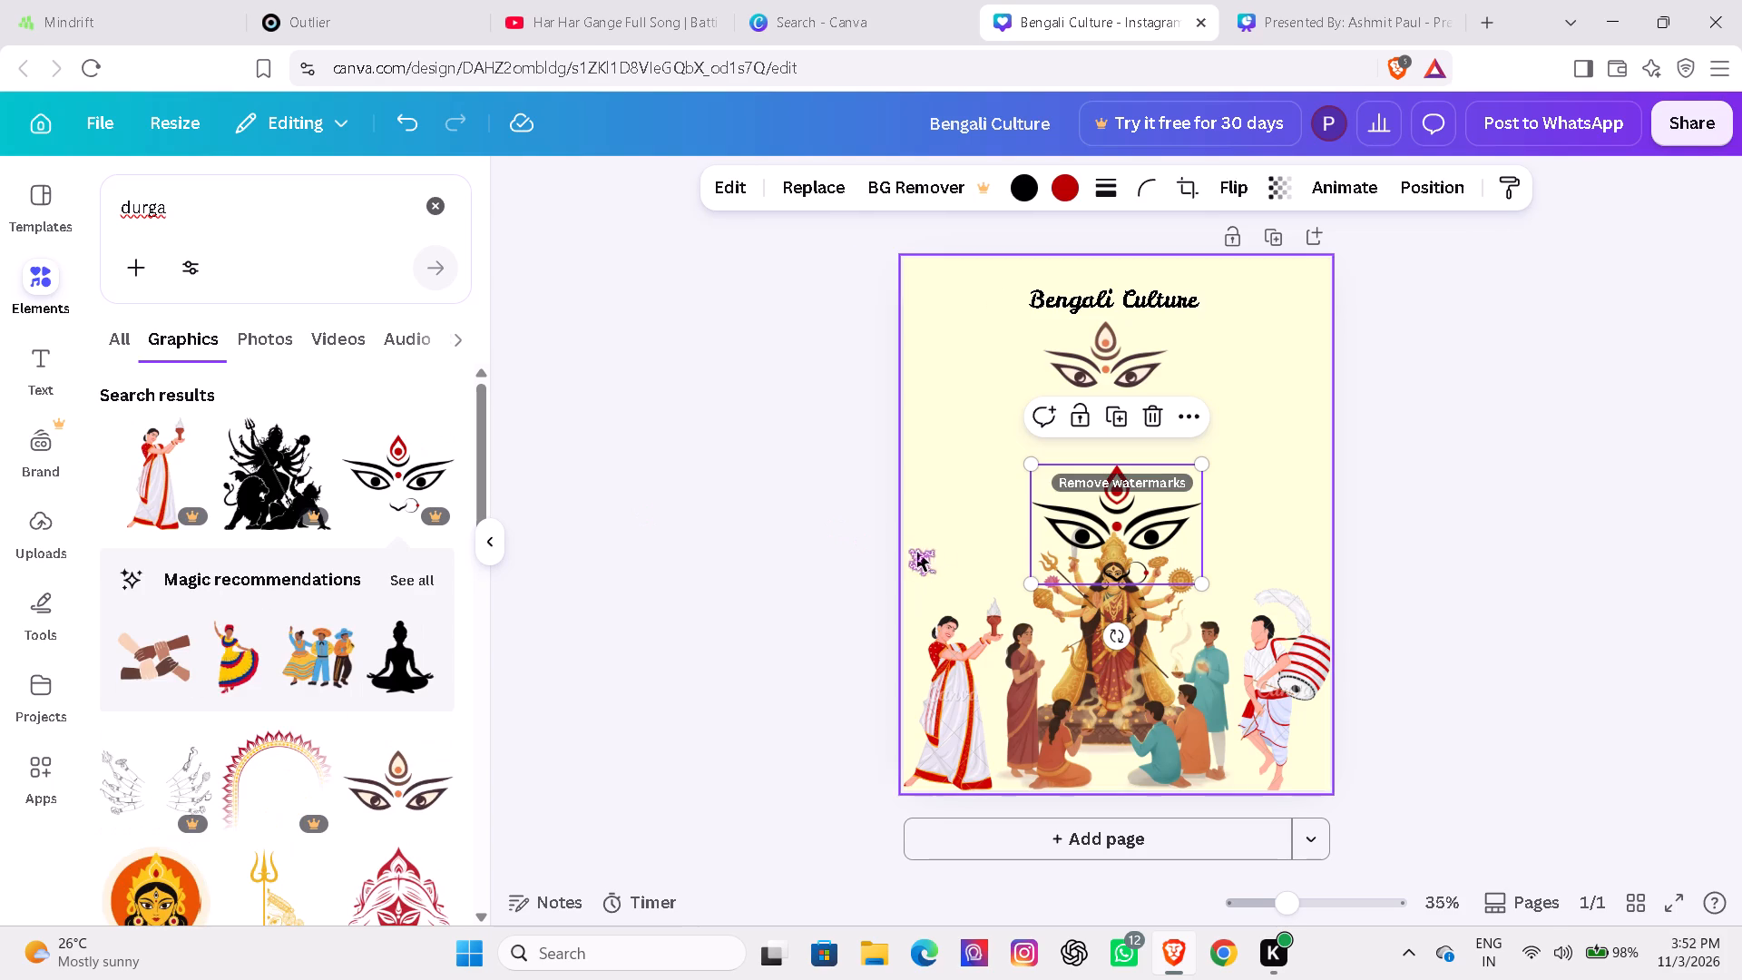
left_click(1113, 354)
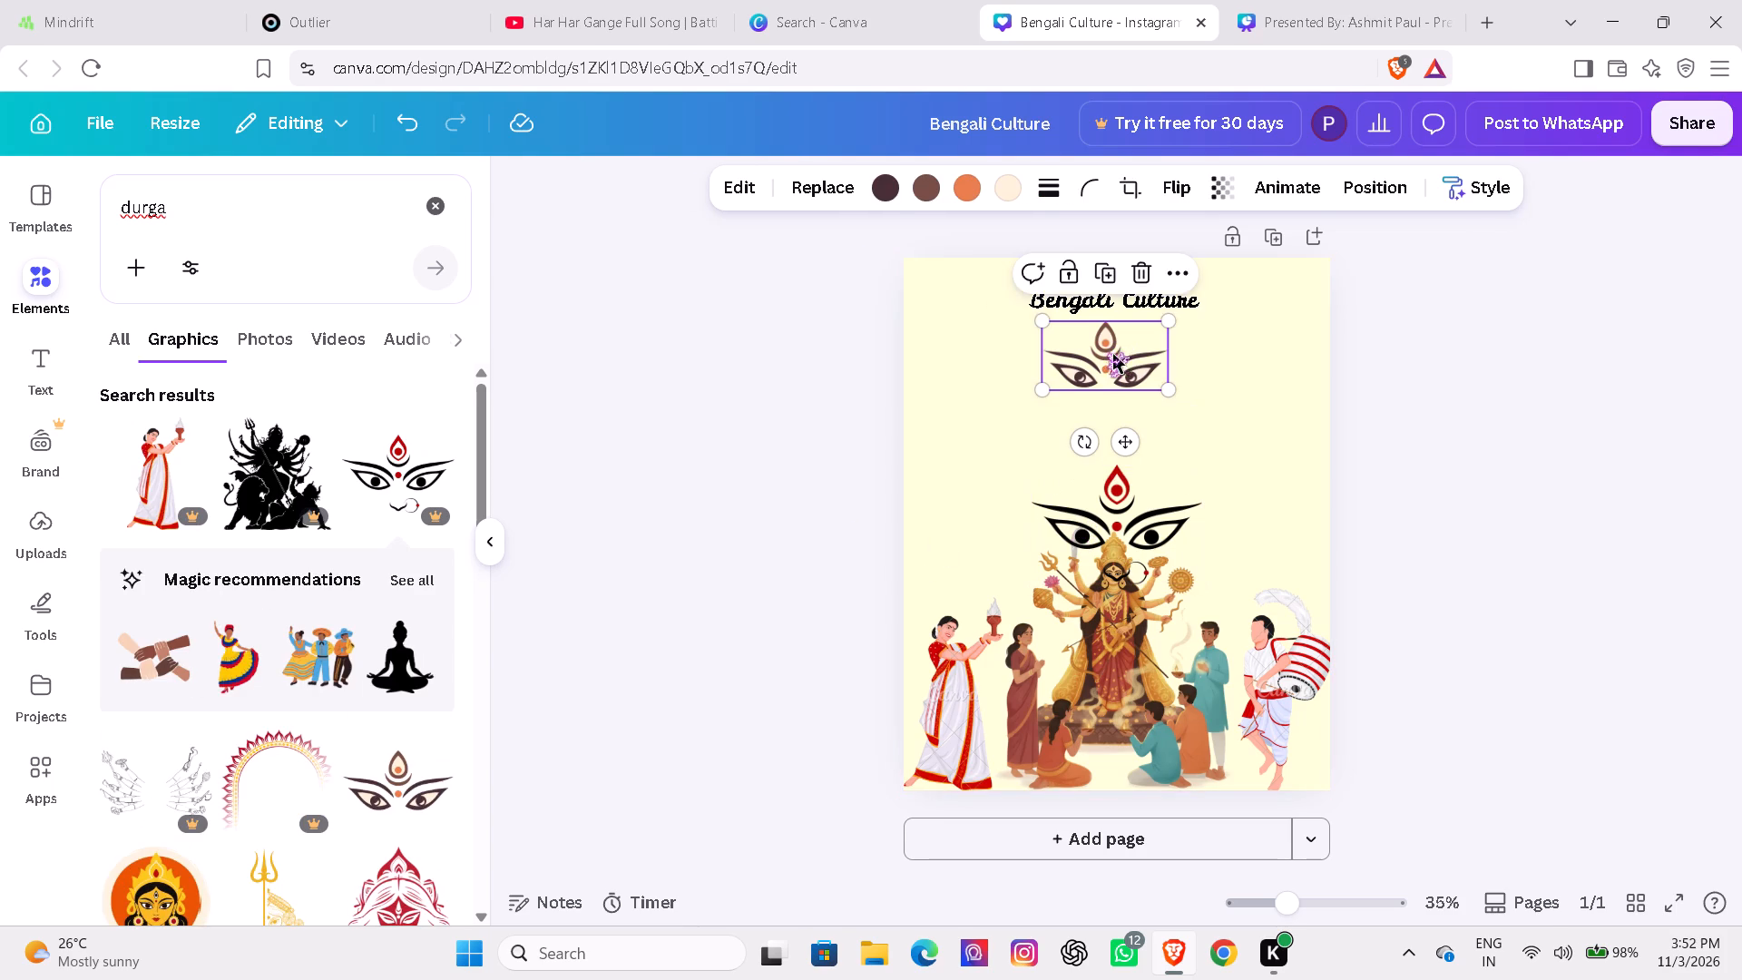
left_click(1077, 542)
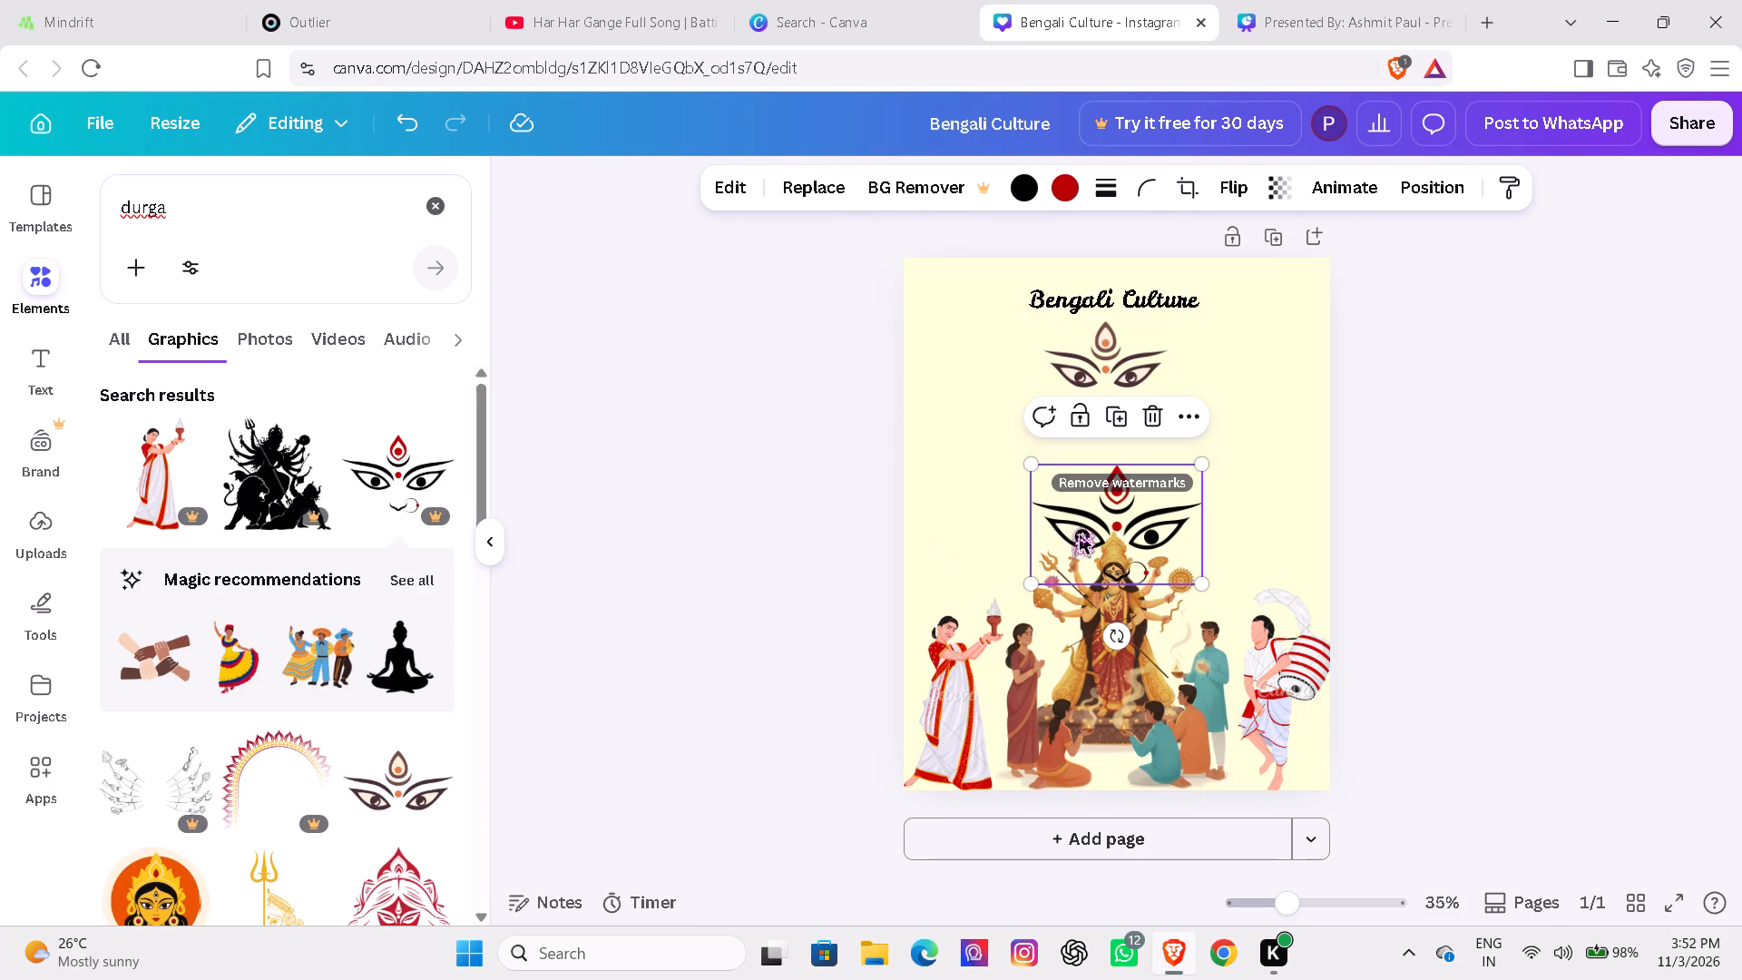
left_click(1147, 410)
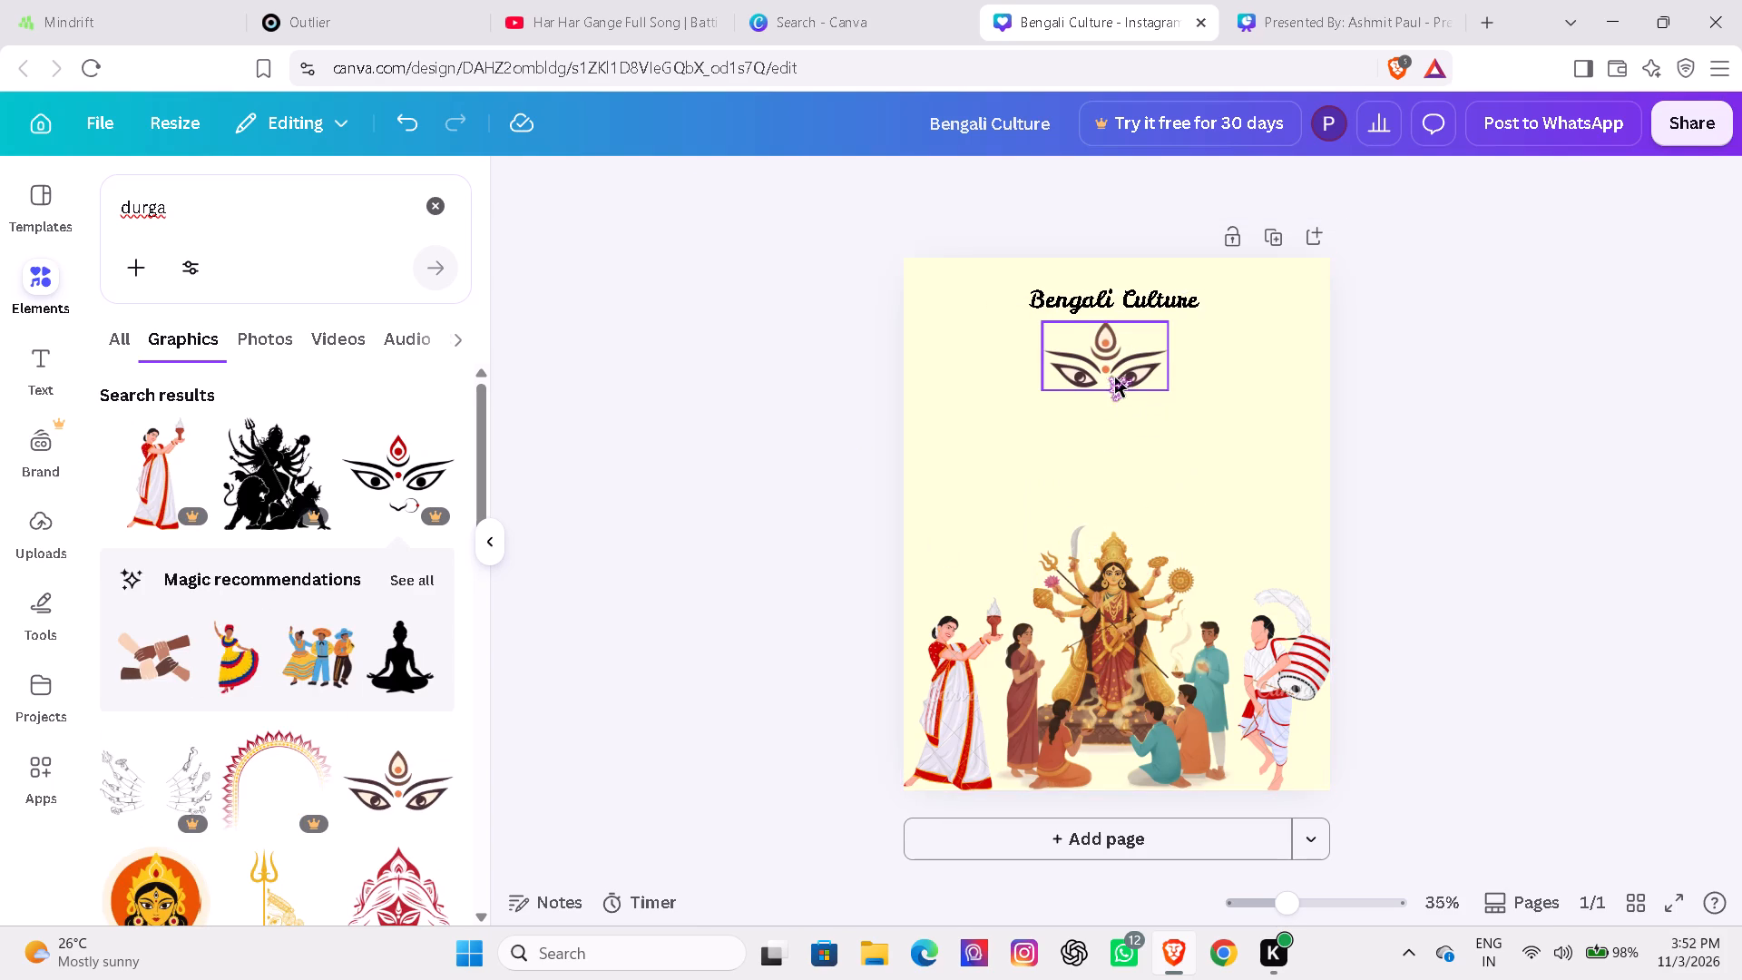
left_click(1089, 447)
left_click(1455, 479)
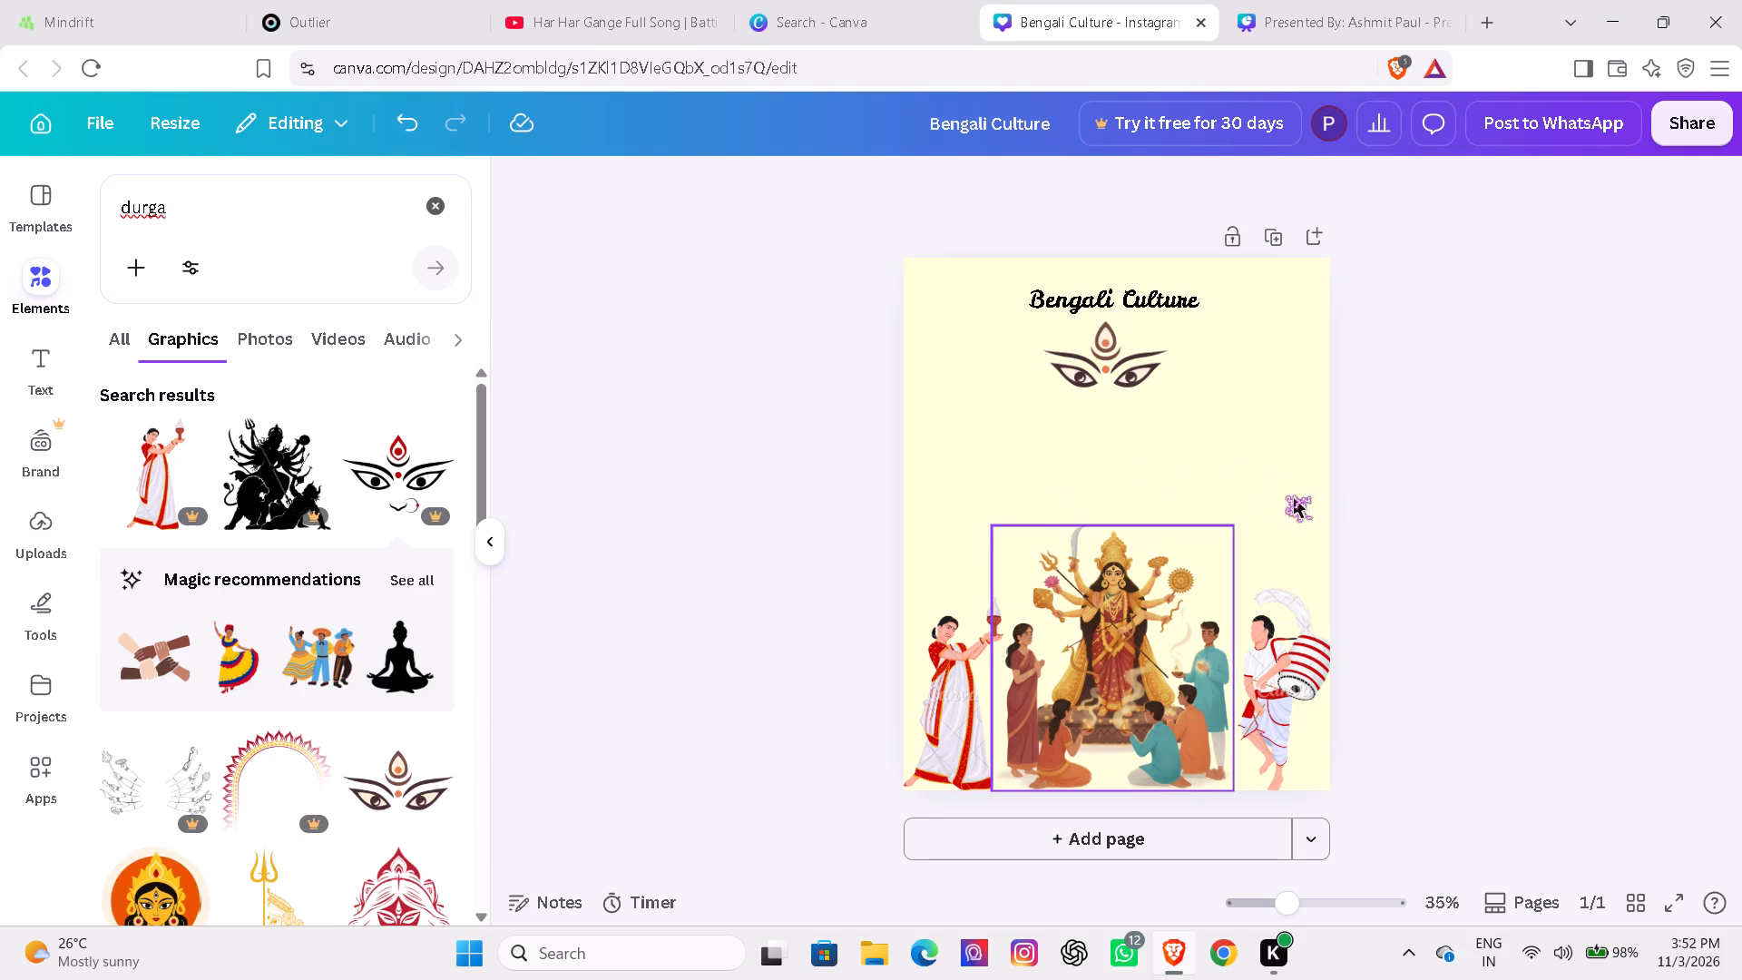
Search the graphics for bengali in place of durga.
left_click(270, 225)
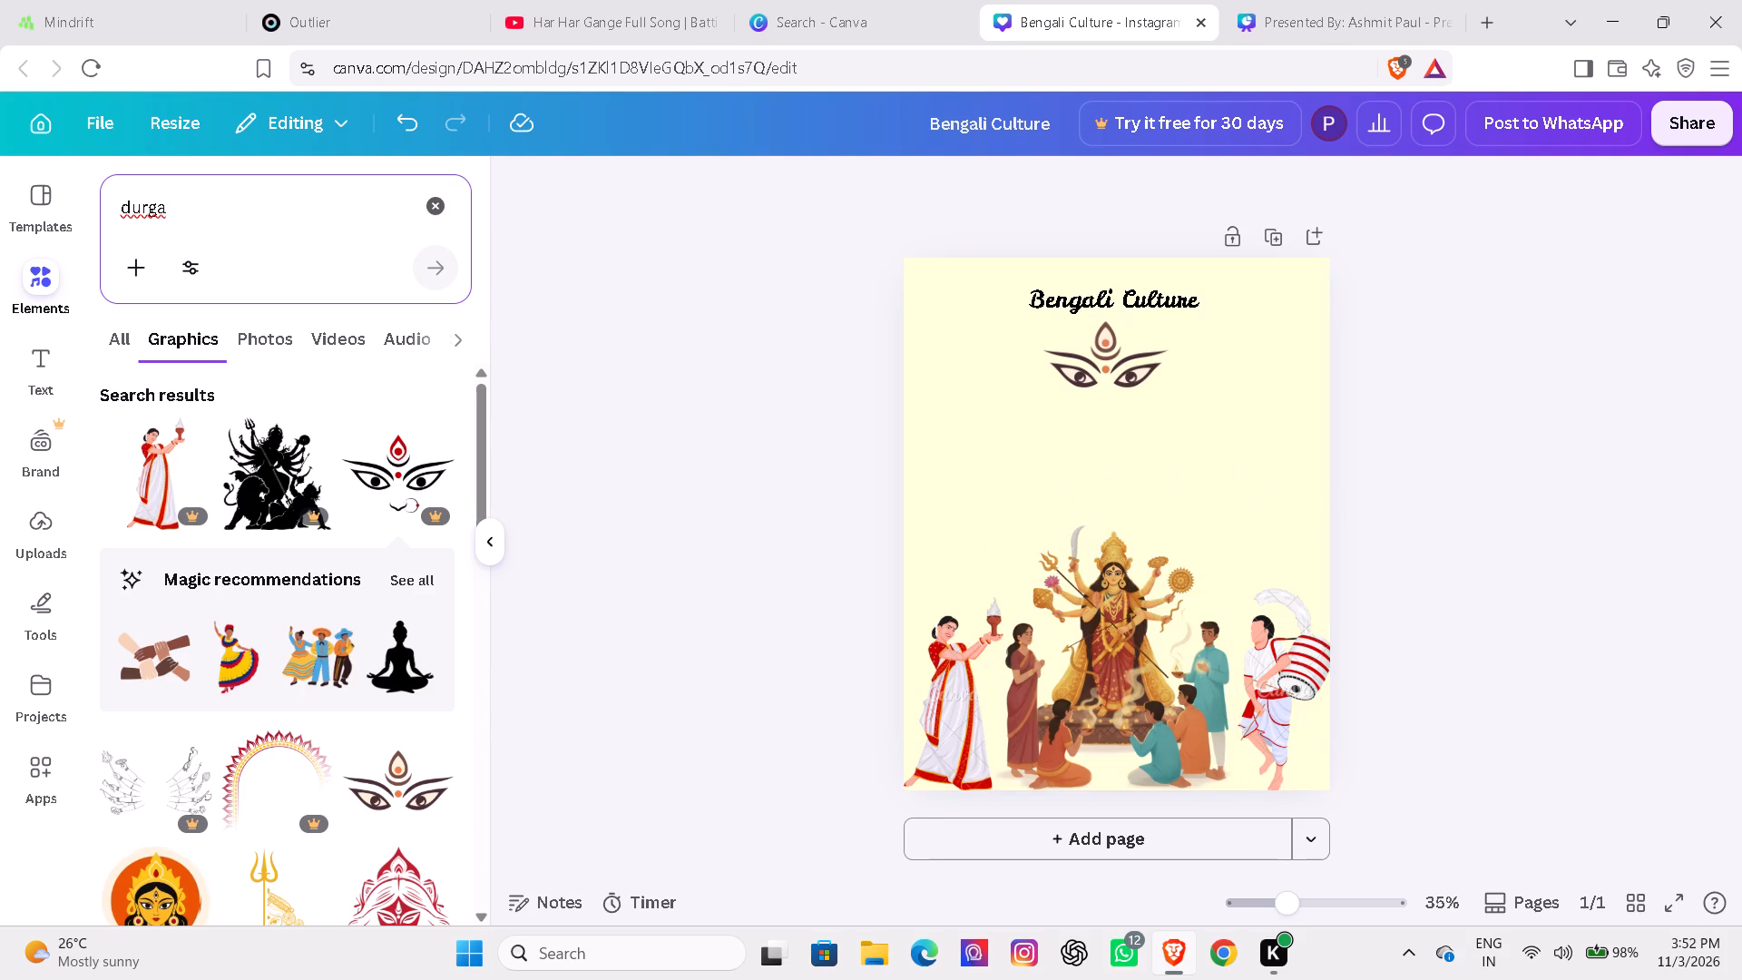
left_click(261, 215)
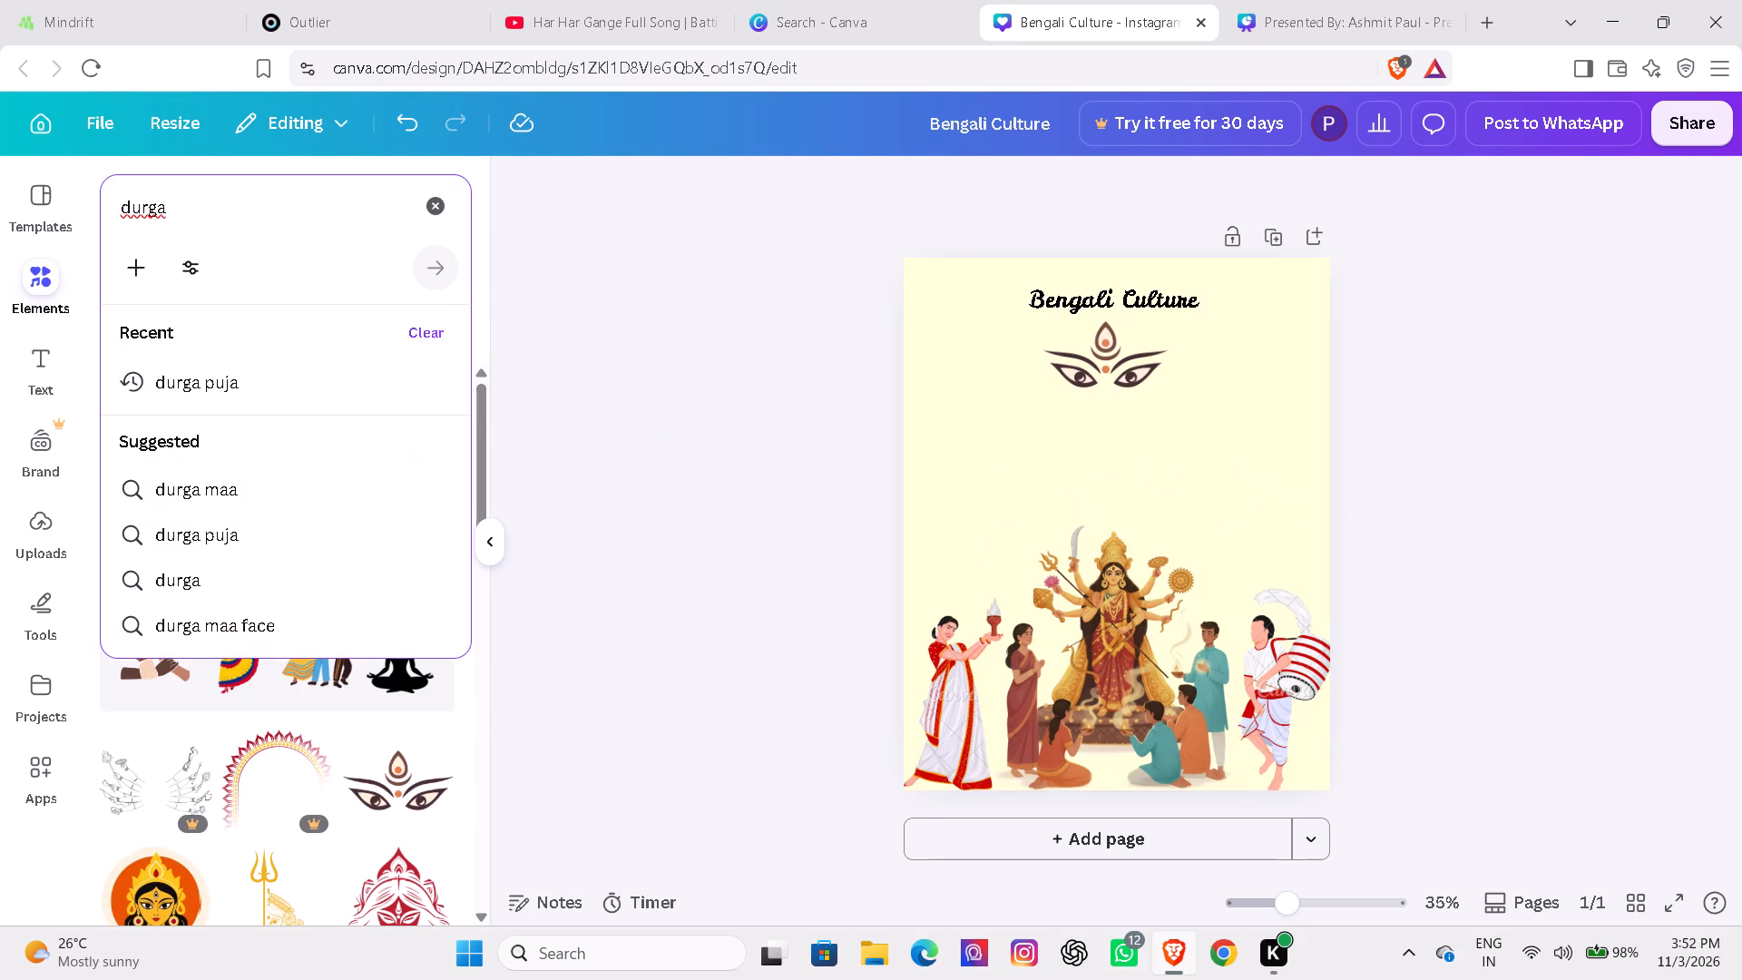
key("BackSpace")
key("BackSpace")
key("BackSpace")
key("BackSpace")
key("BackSpace")
key("BackSpace")
key("BackSpace")
key("BackSpace")
key("BackSpace")
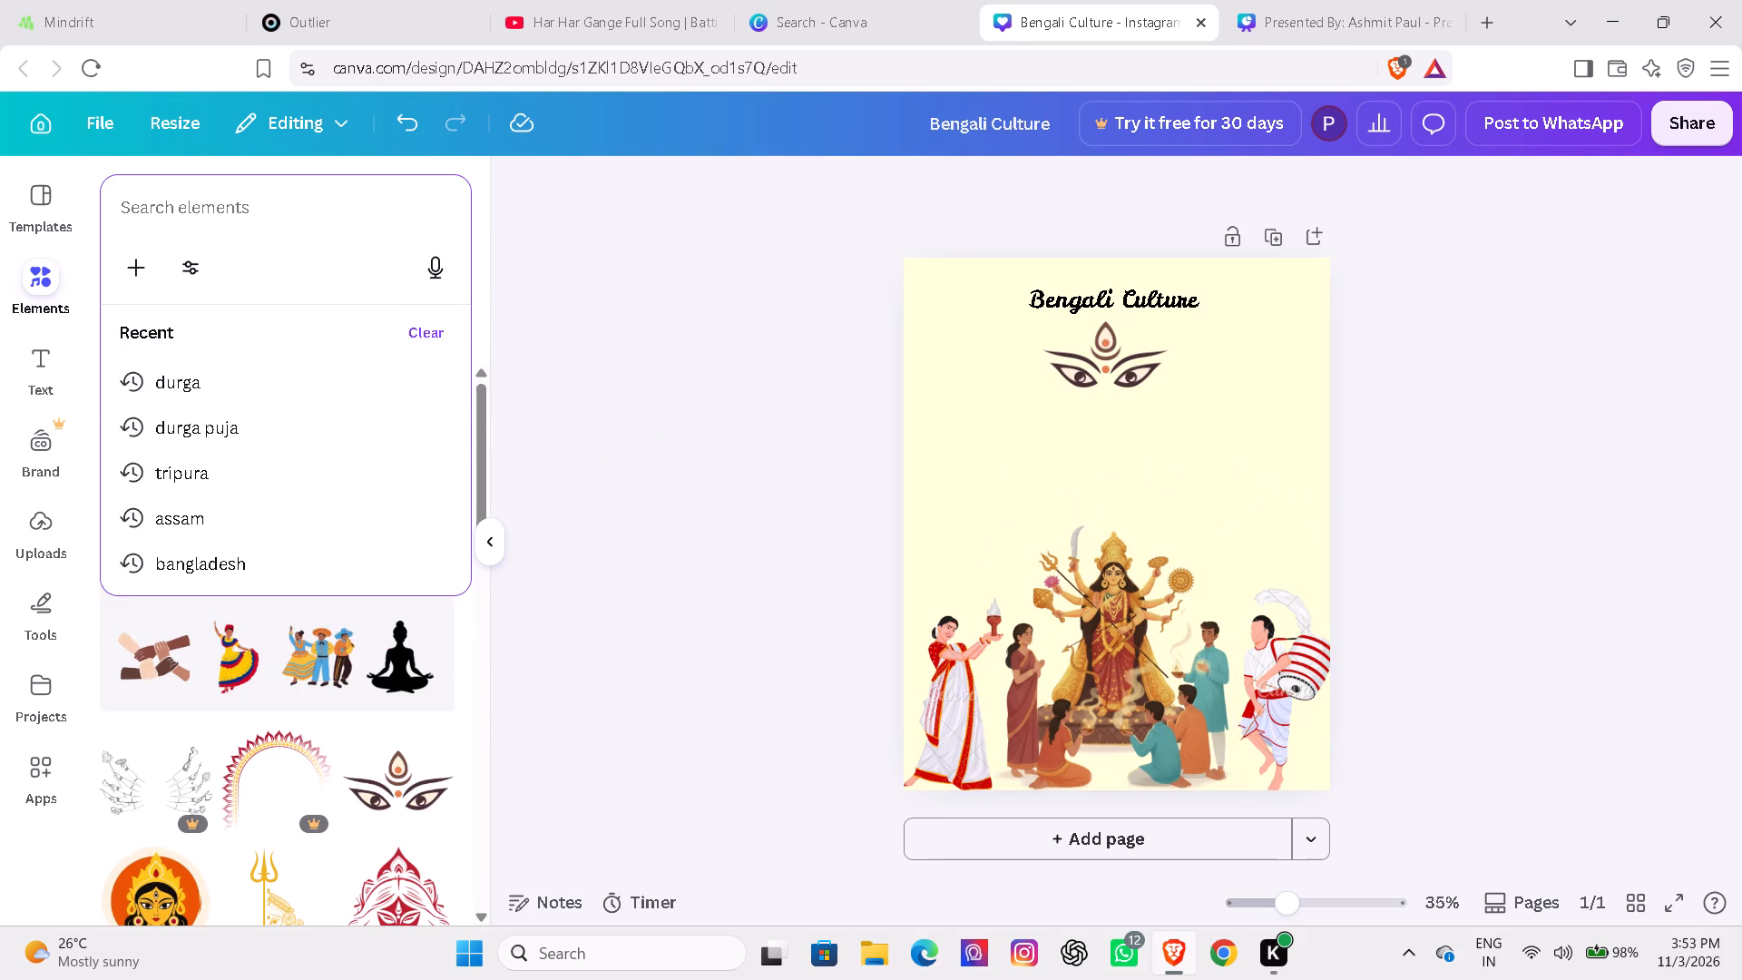
type("benga")
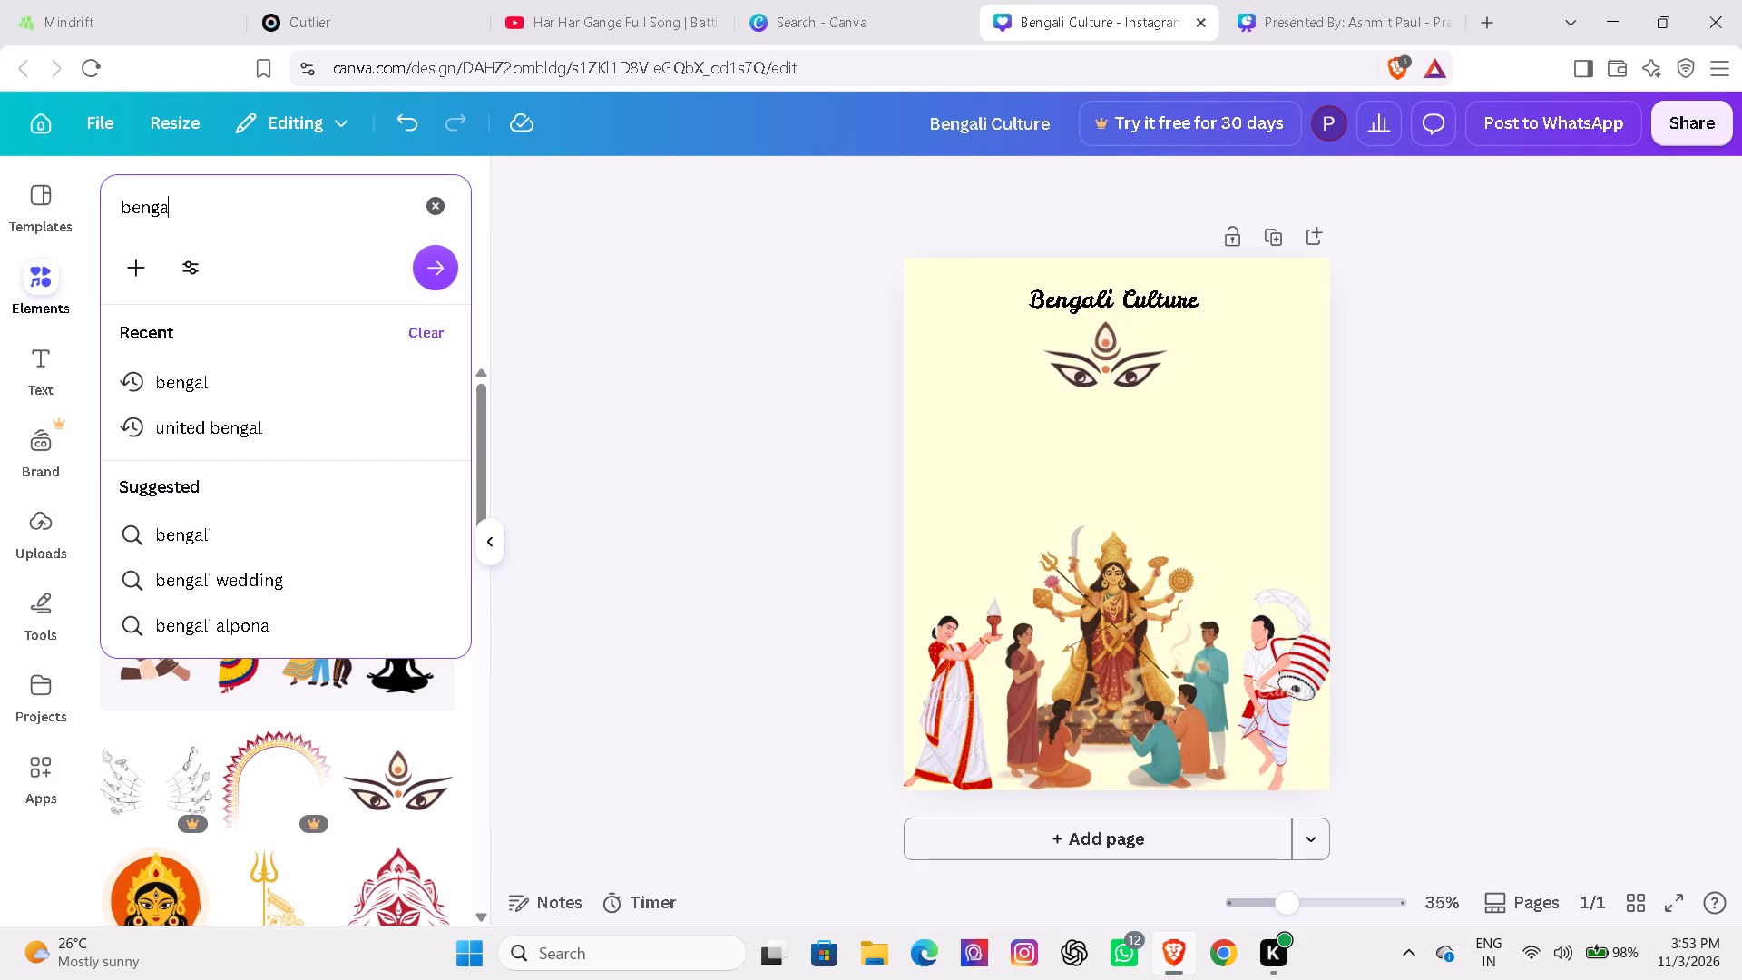
type("li")
key("Return")
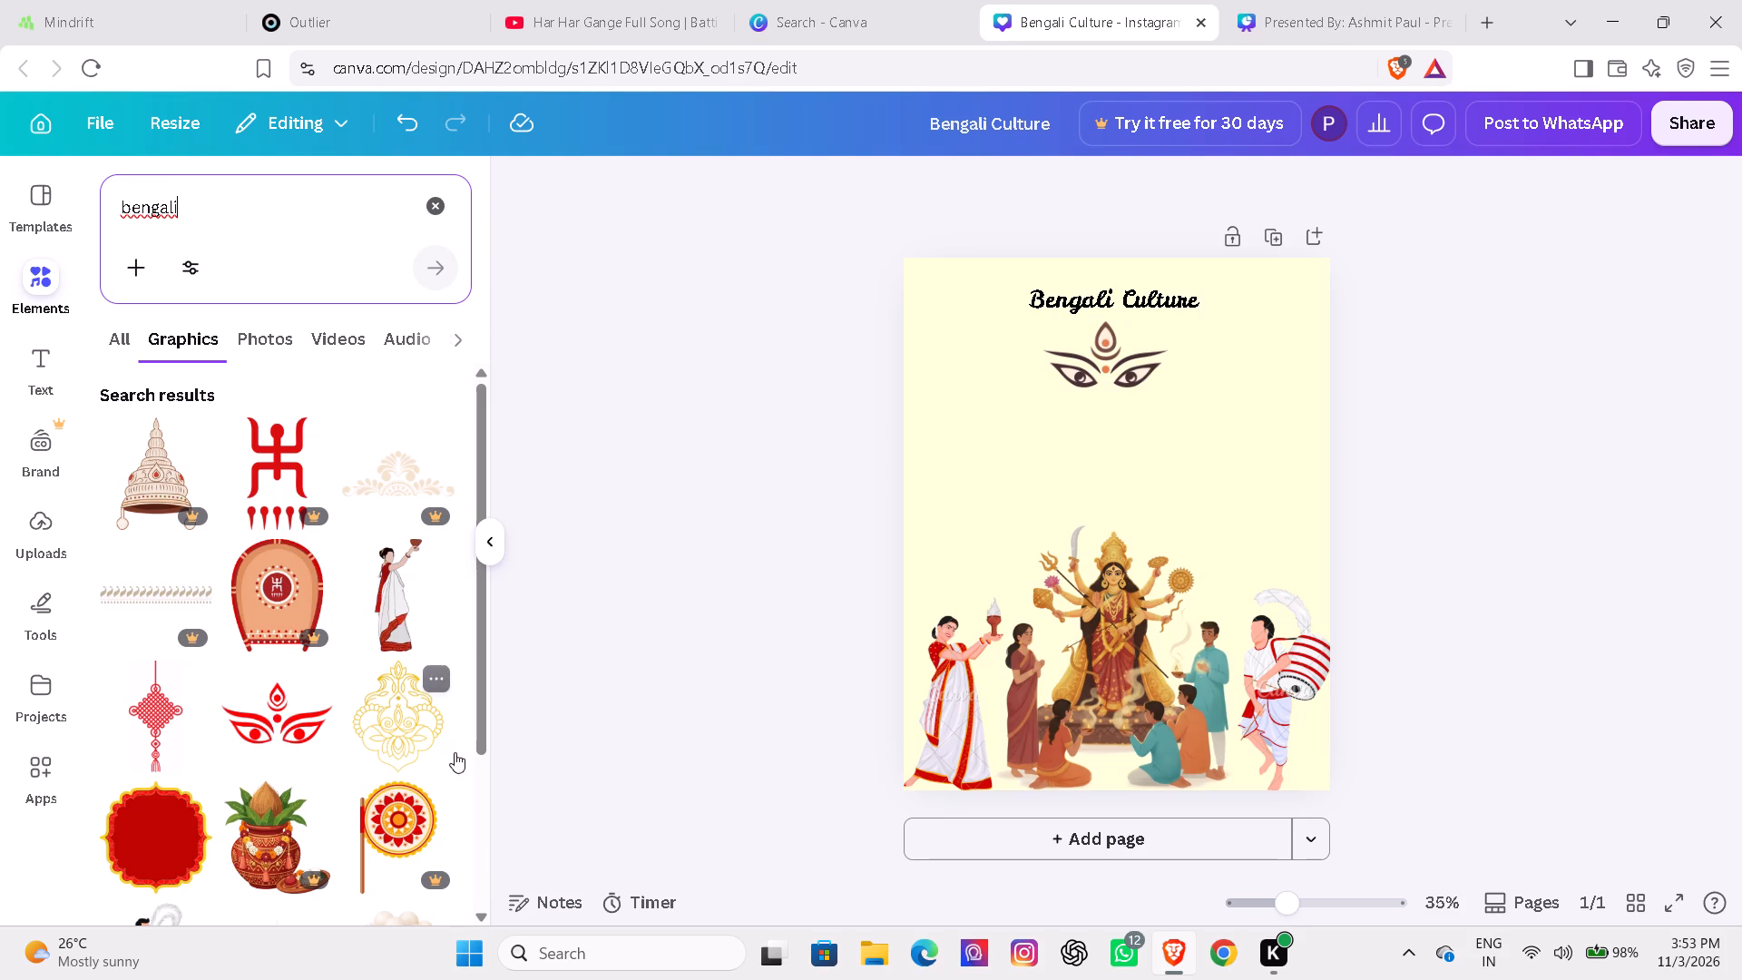
Add the red Bengali symbol with five drops from the graphics, shrink it to a small icon and place it just before the heading.
left_click_drag(479, 738, 479, 814)
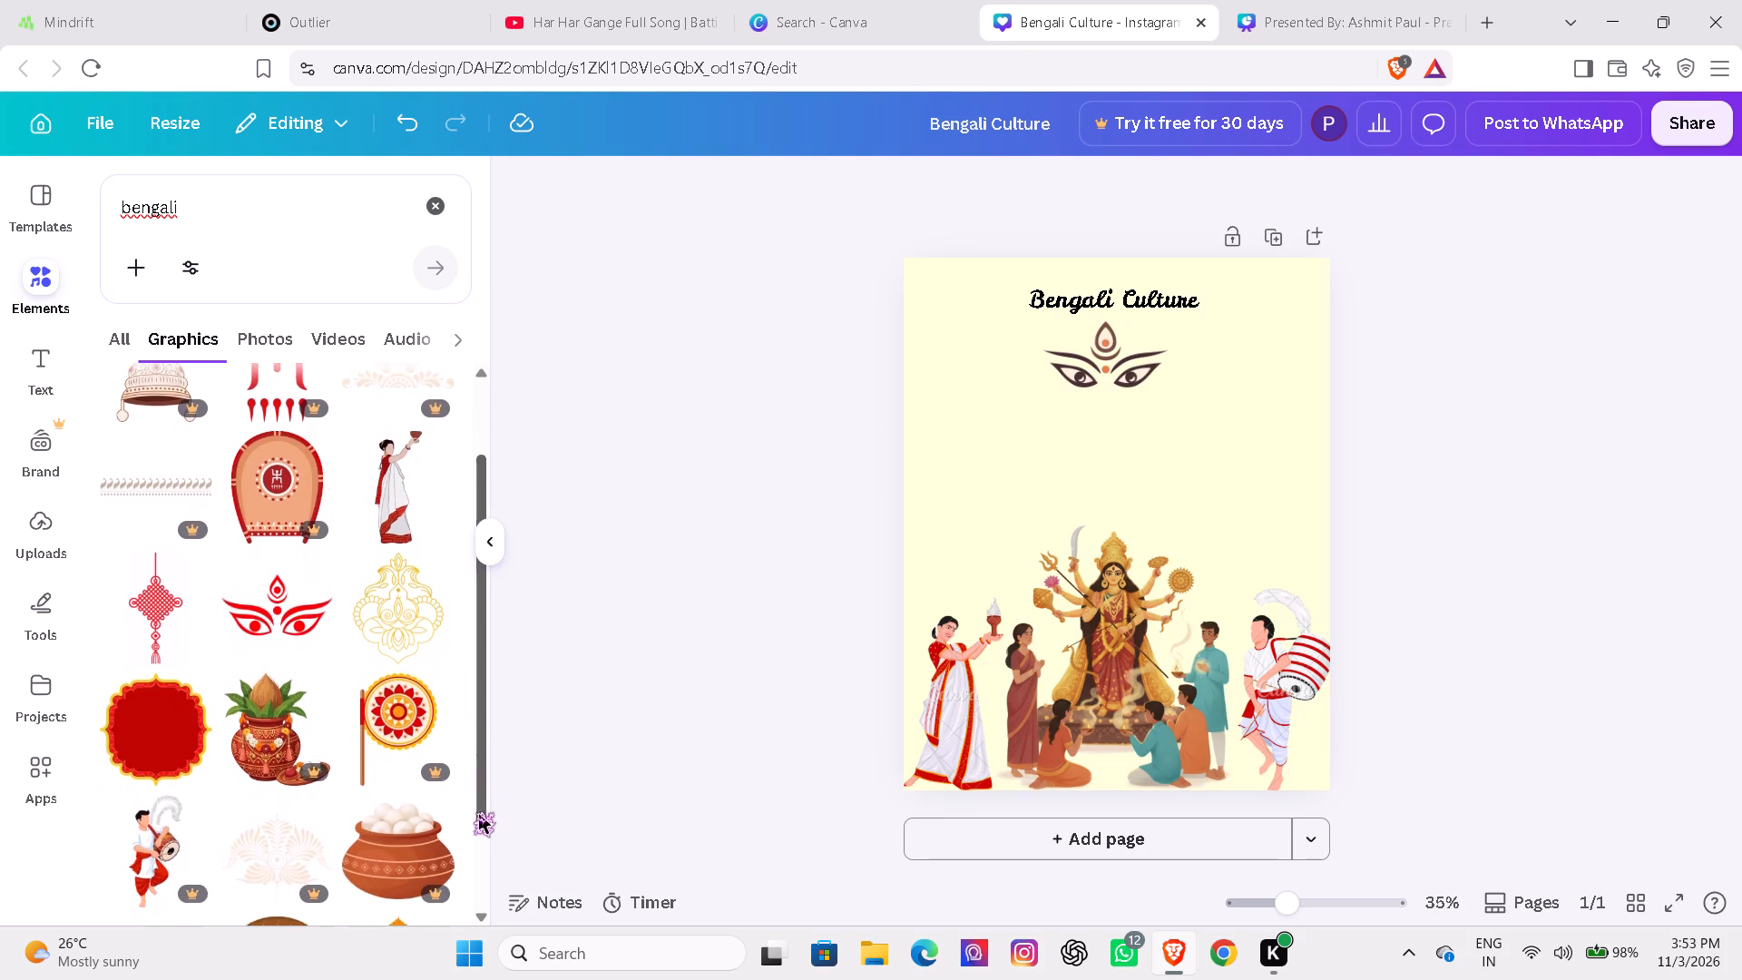
left_click_drag(479, 814, 483, 851)
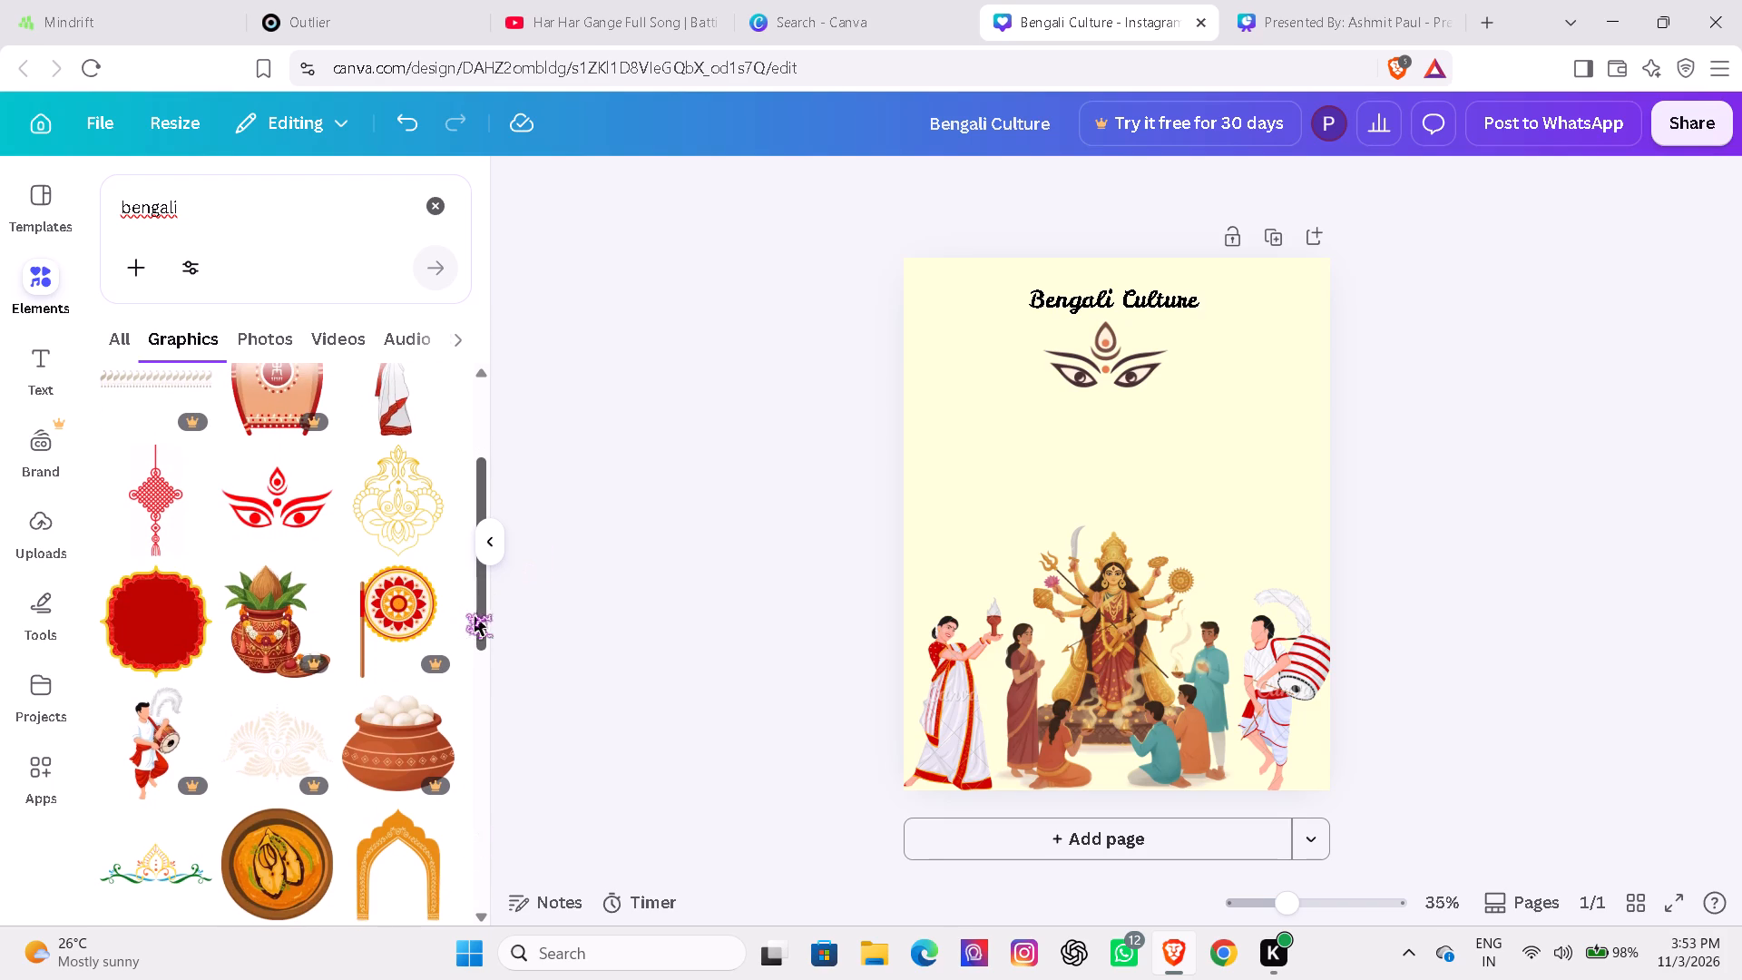
left_click_drag(475, 619, 482, 718)
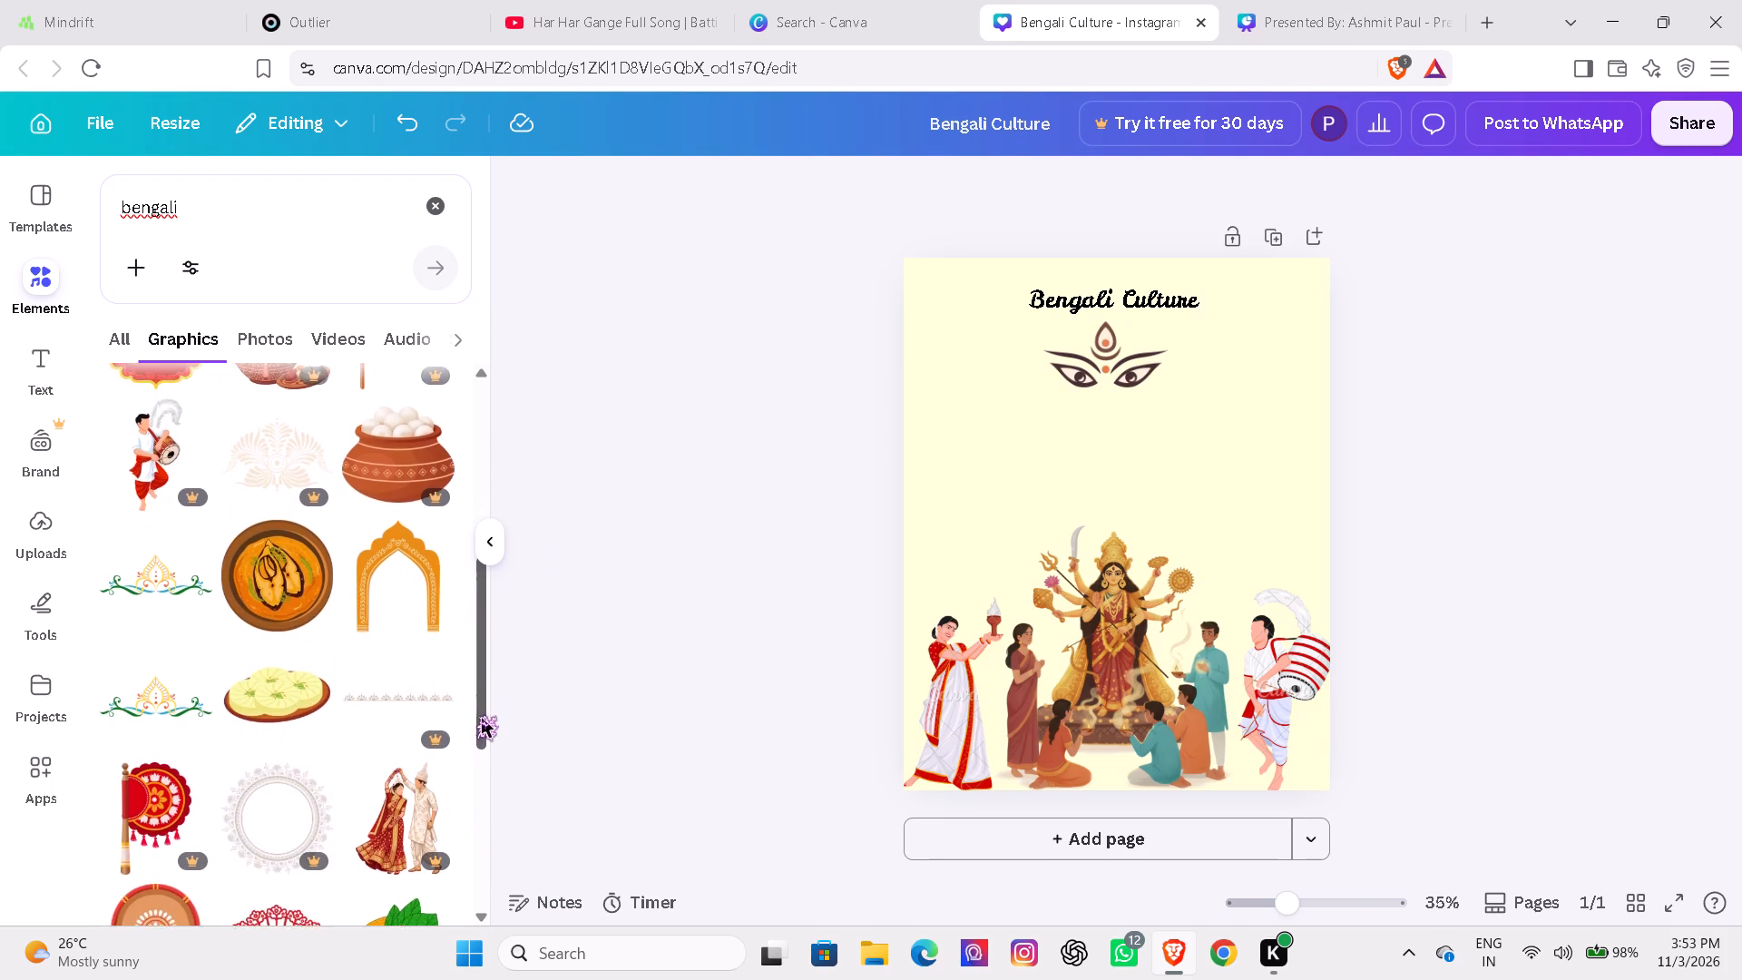
left_click_drag(482, 718, 480, 848)
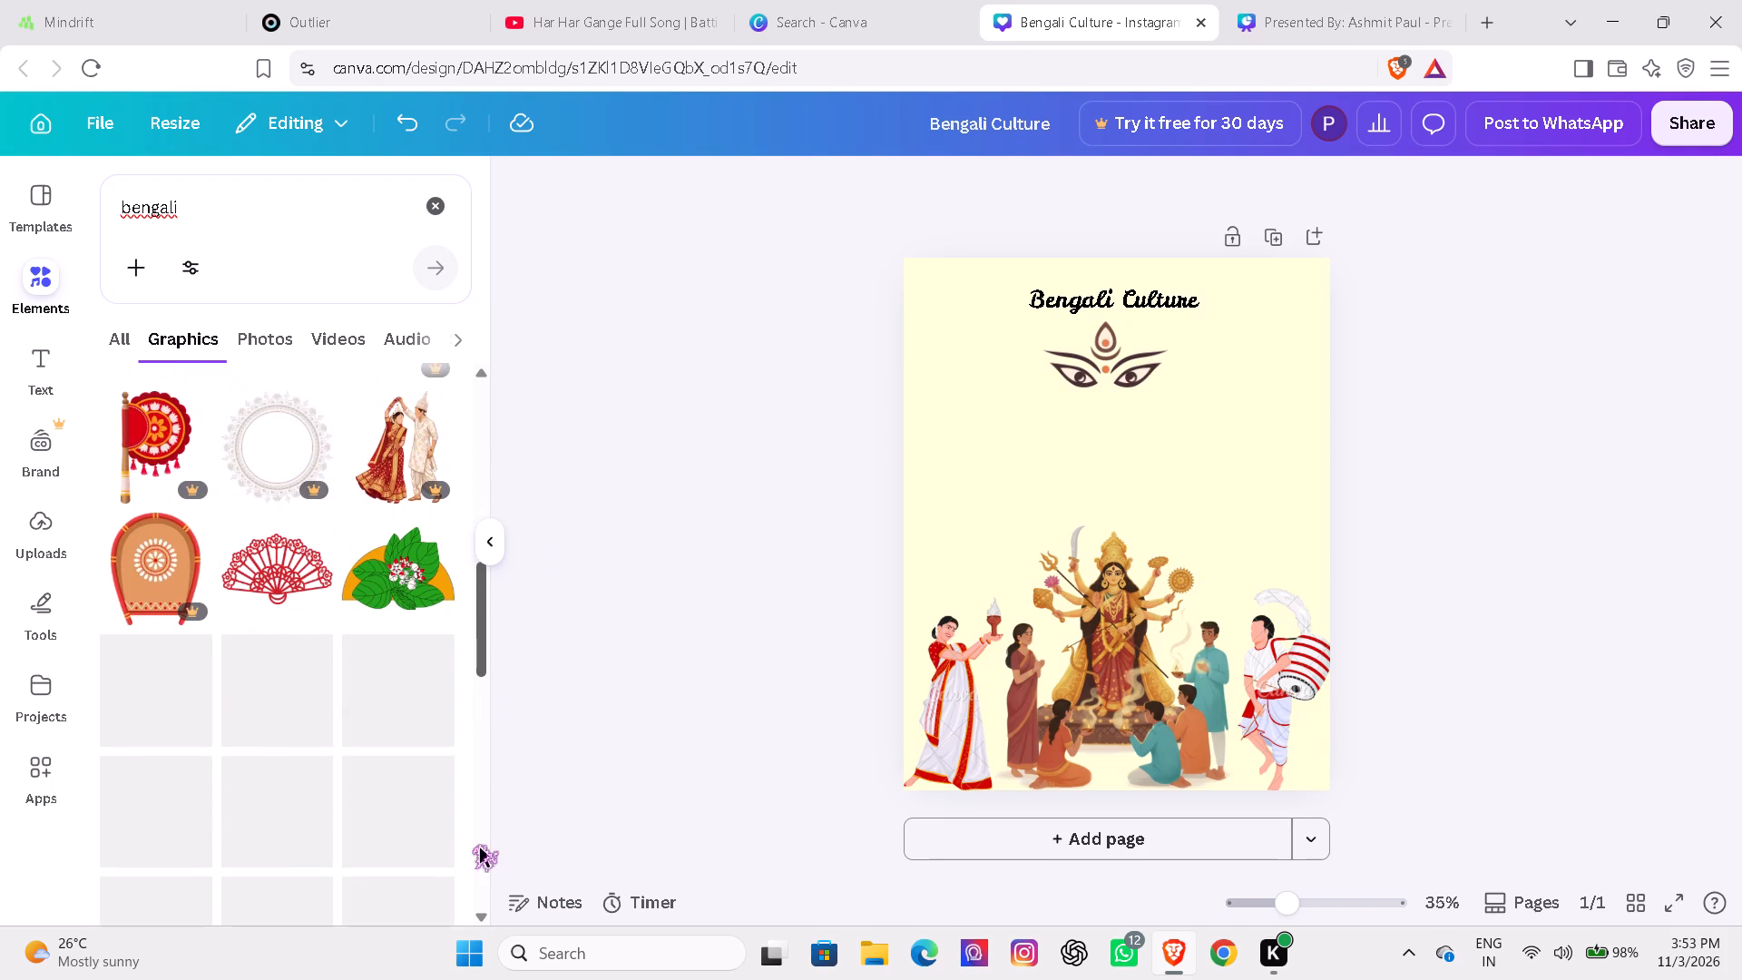
left_click_drag(480, 848, 451, 584)
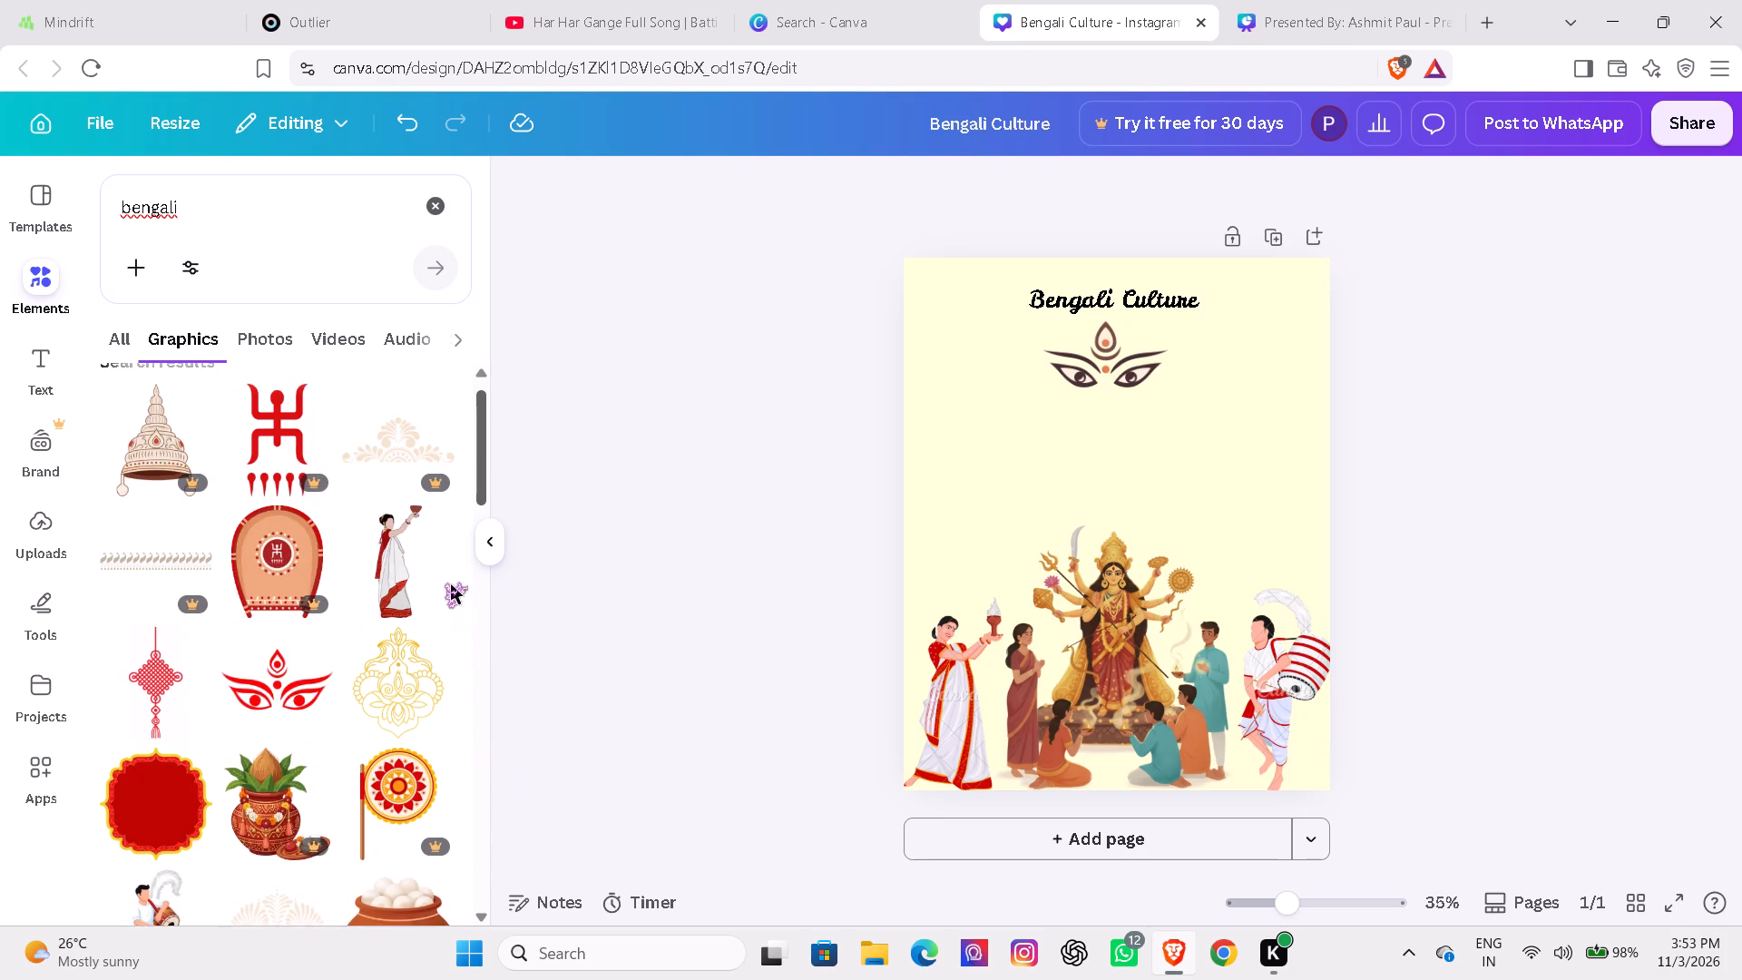
left_click_drag(451, 584, 451, 581)
left_click(277, 474)
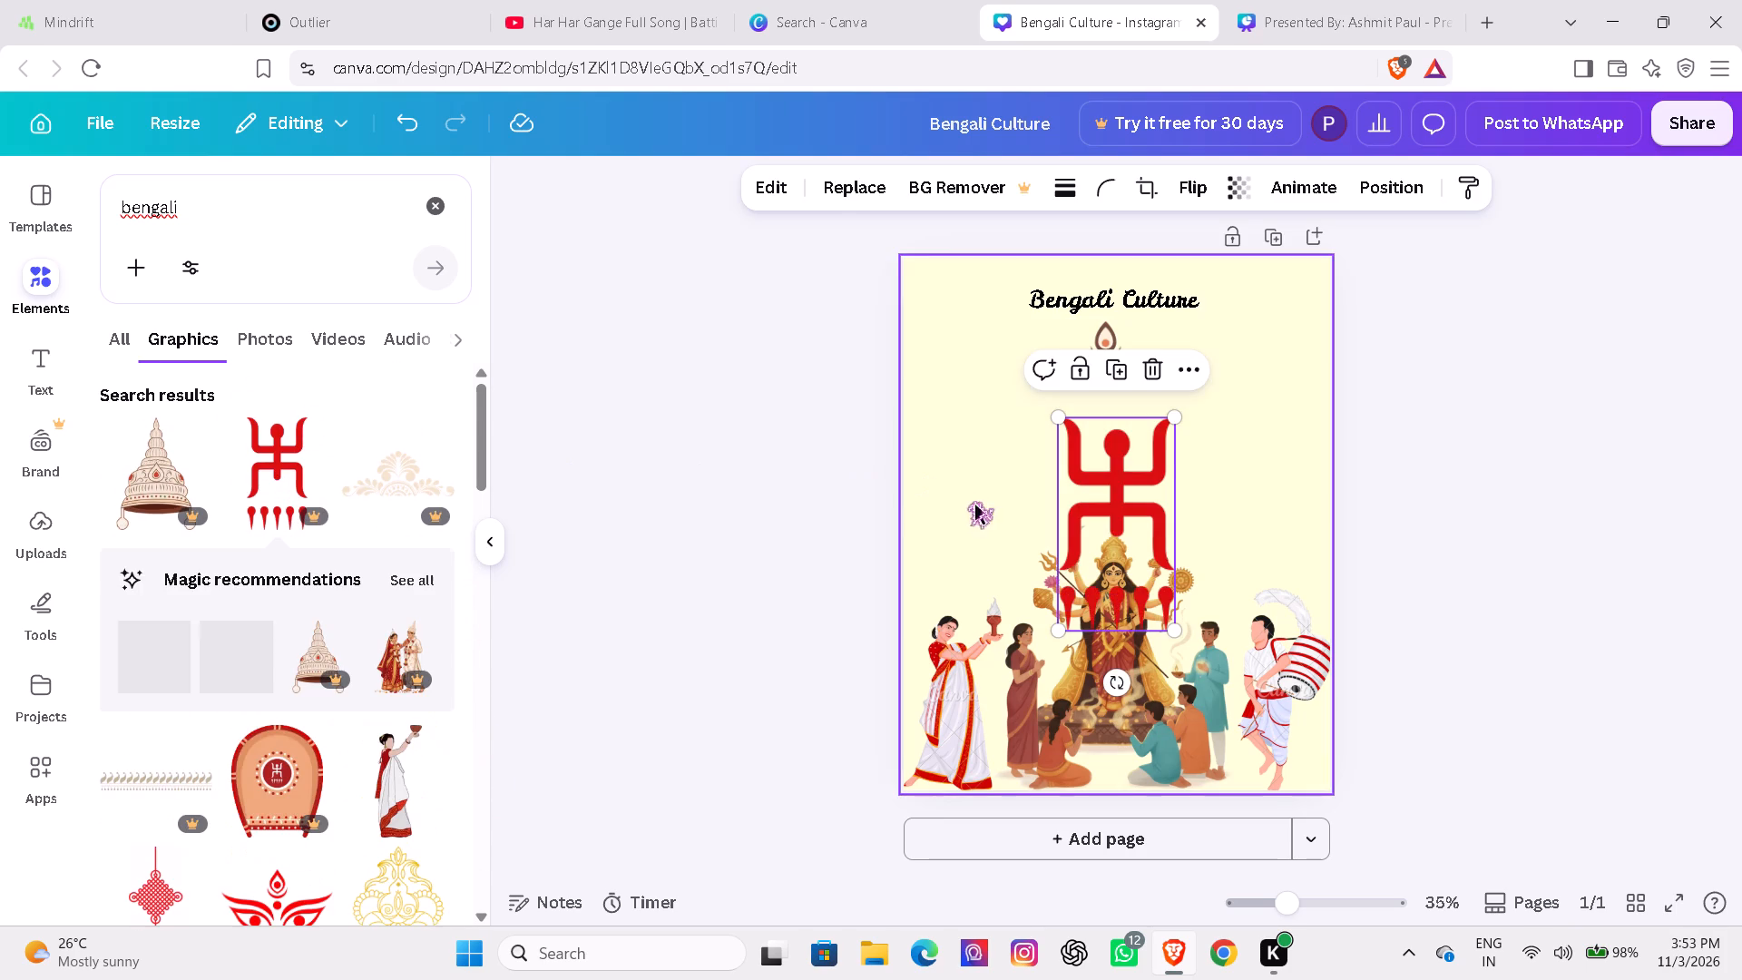
left_click_drag(1116, 519, 1013, 429)
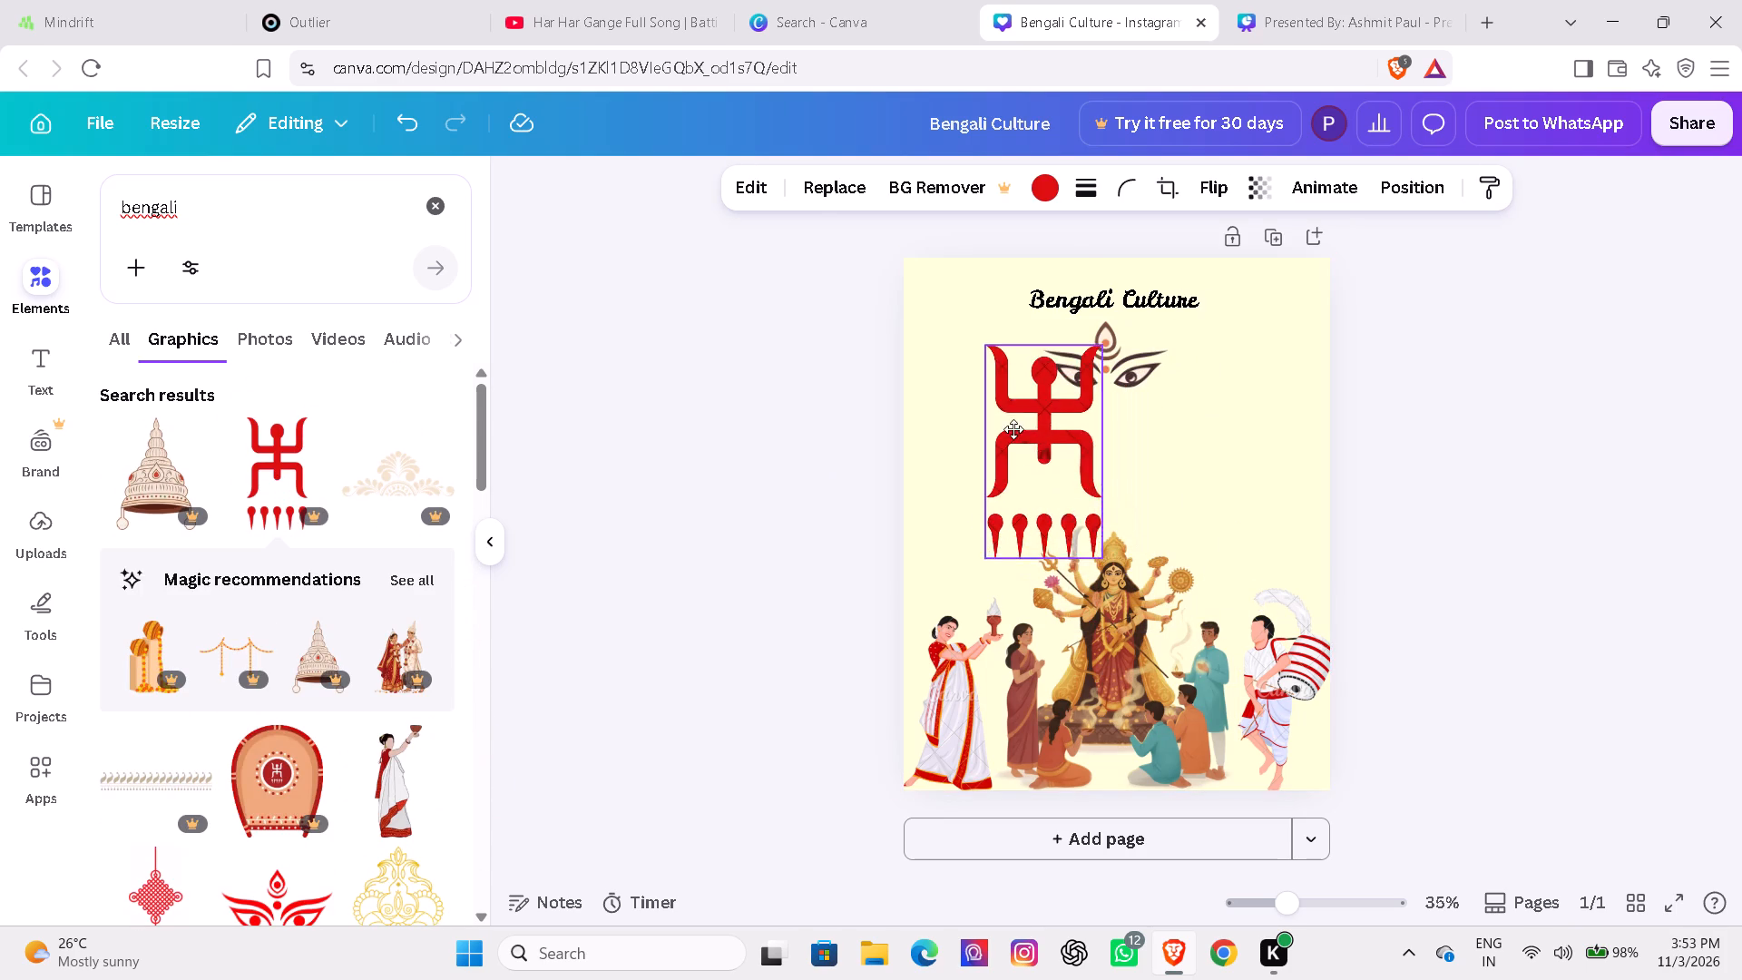
left_click_drag(1013, 429, 1005, 422)
left_click_drag(1064, 534, 1004, 397)
left_click_drag(966, 350, 982, 295)
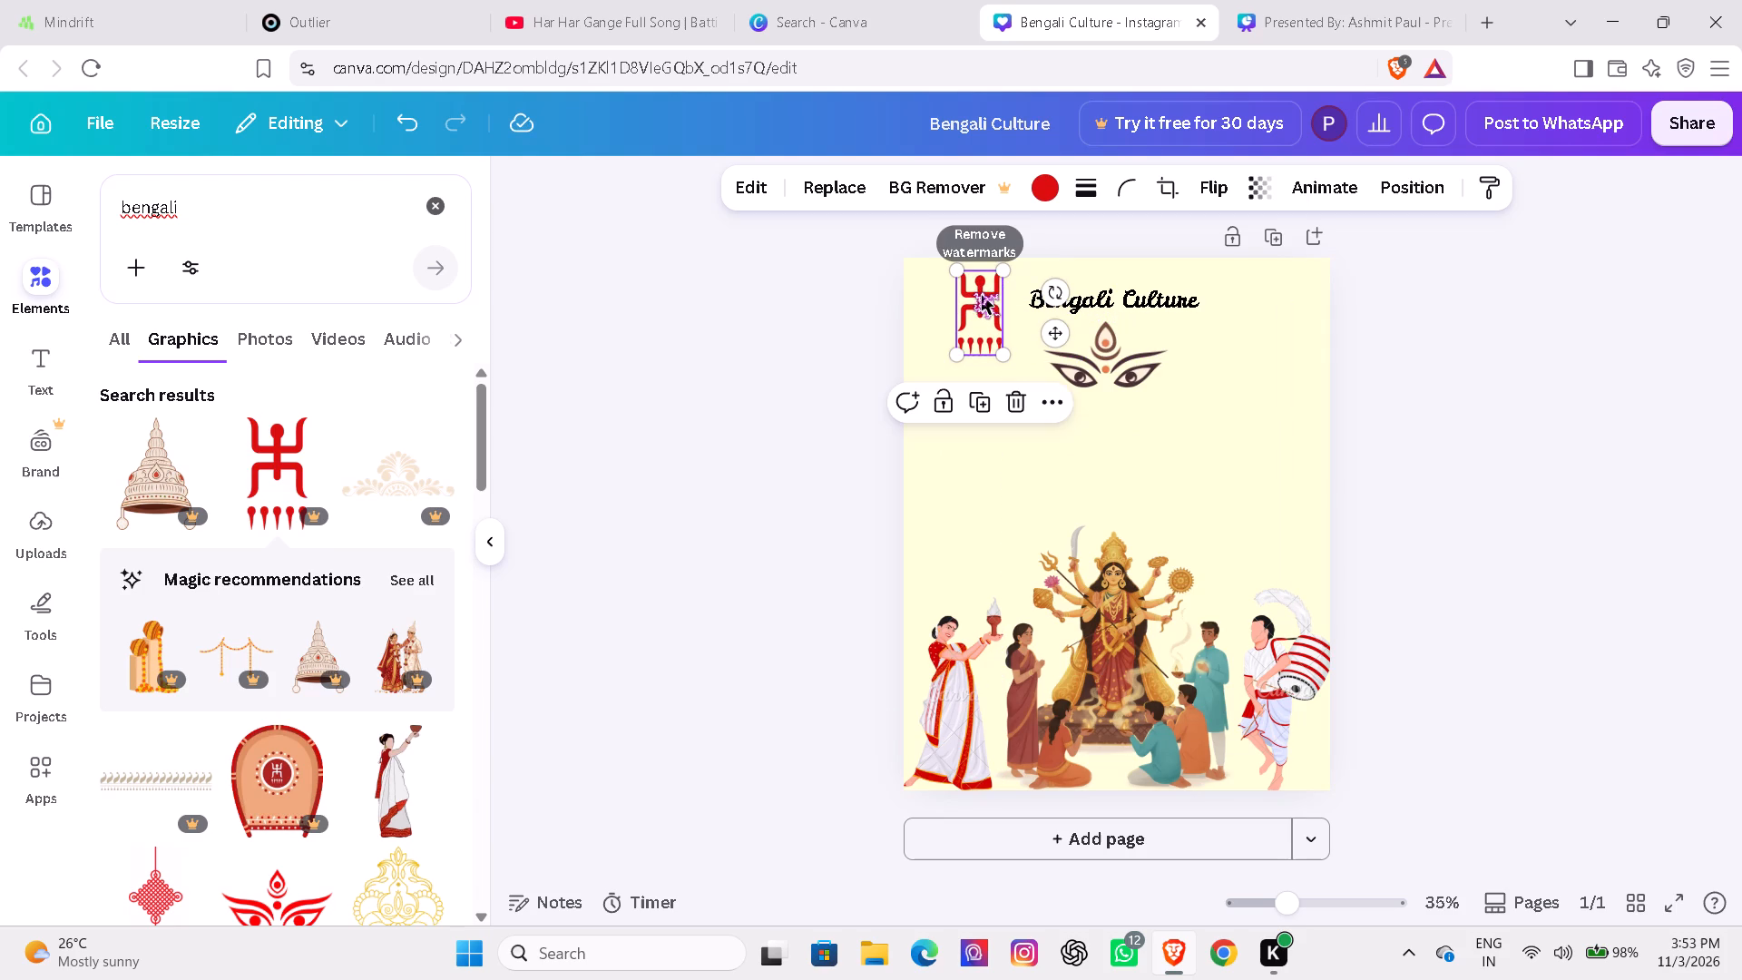
left_click_drag(1004, 358, 1002, 345)
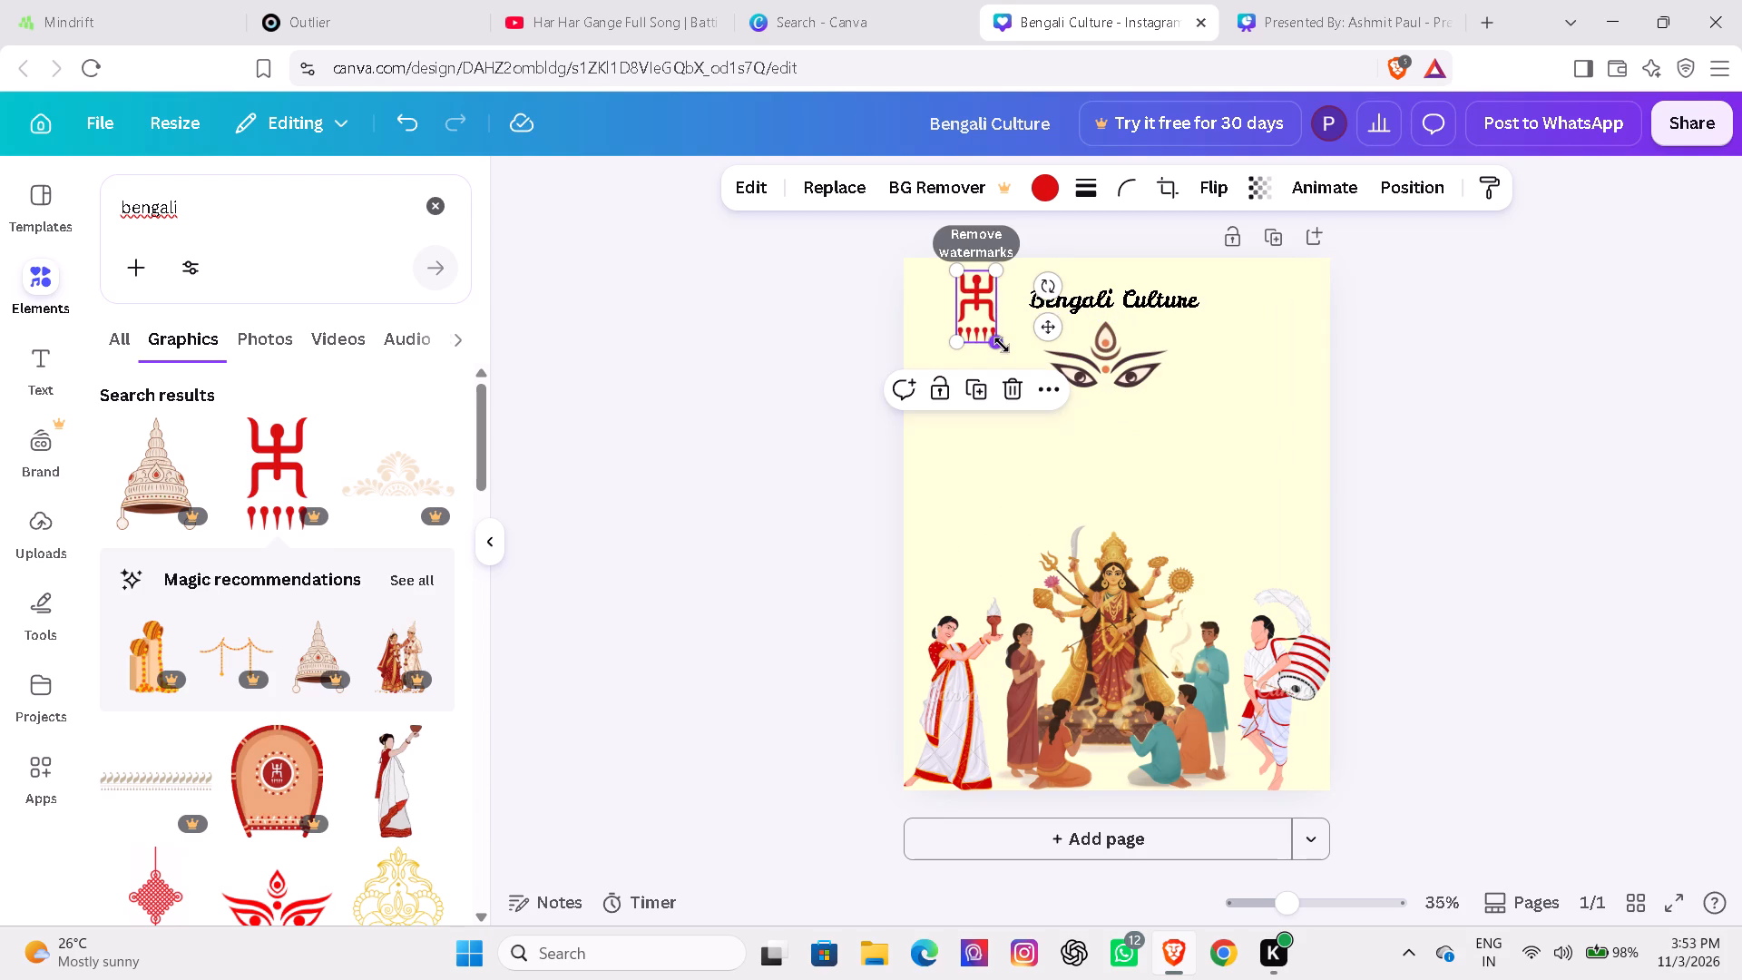
left_click_drag(1002, 345, 995, 326)
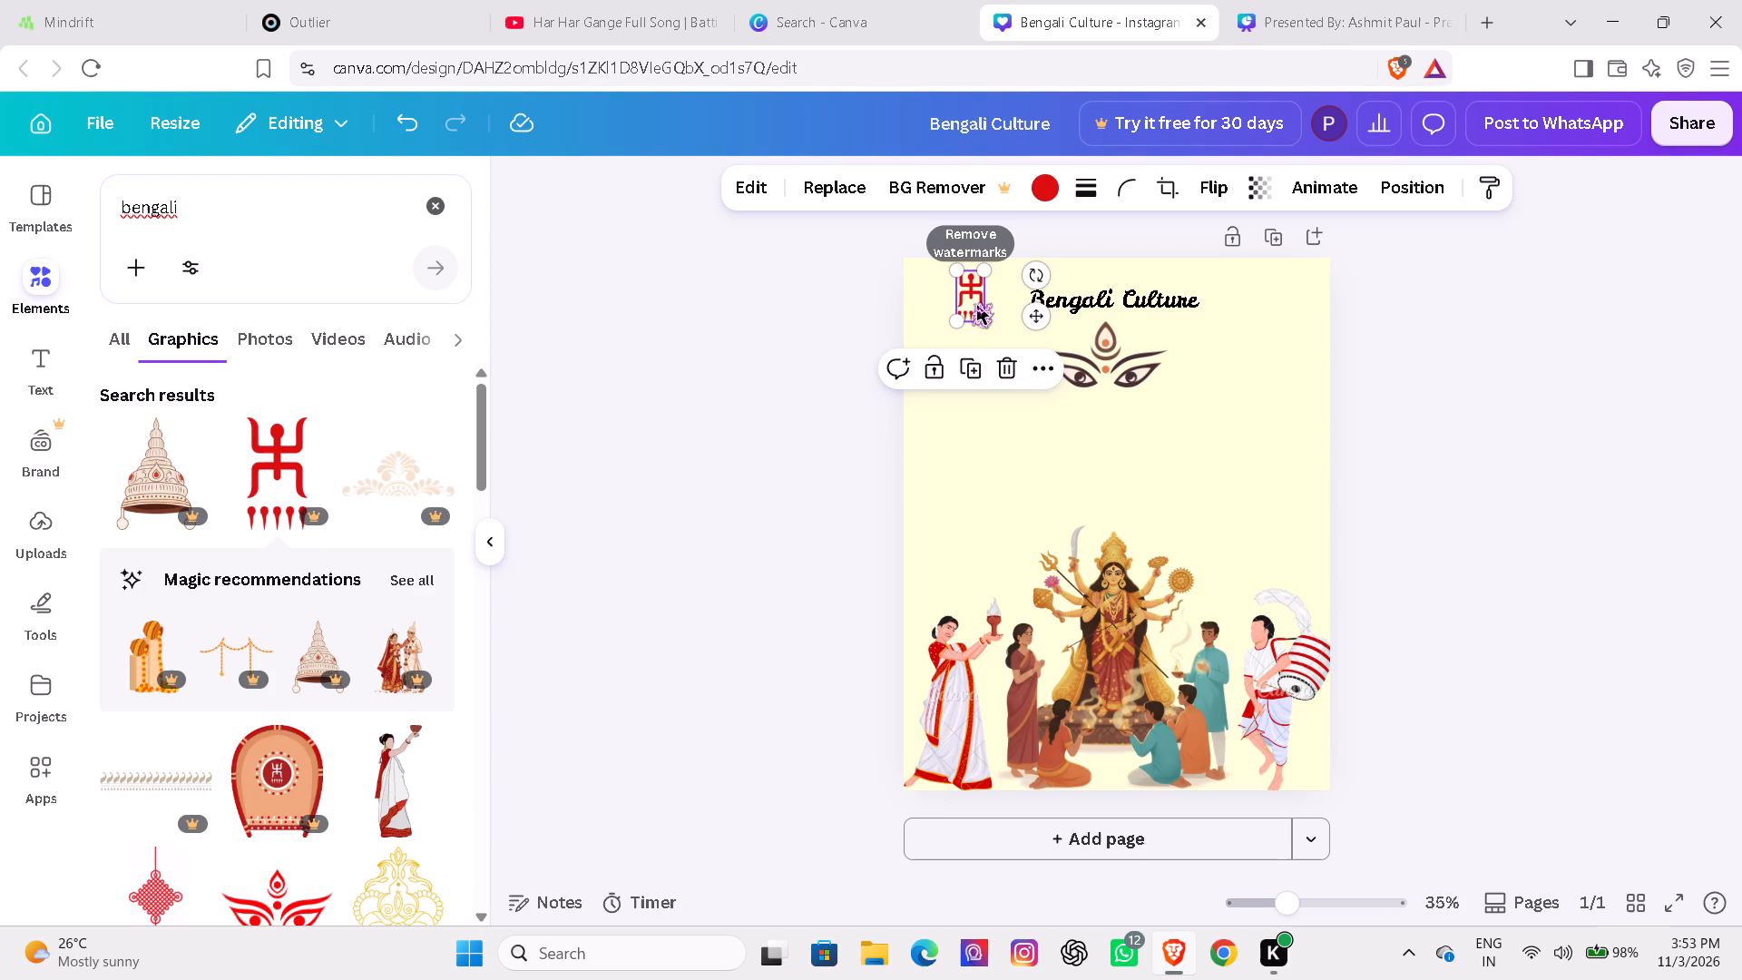
left_click_drag(974, 300, 1009, 314)
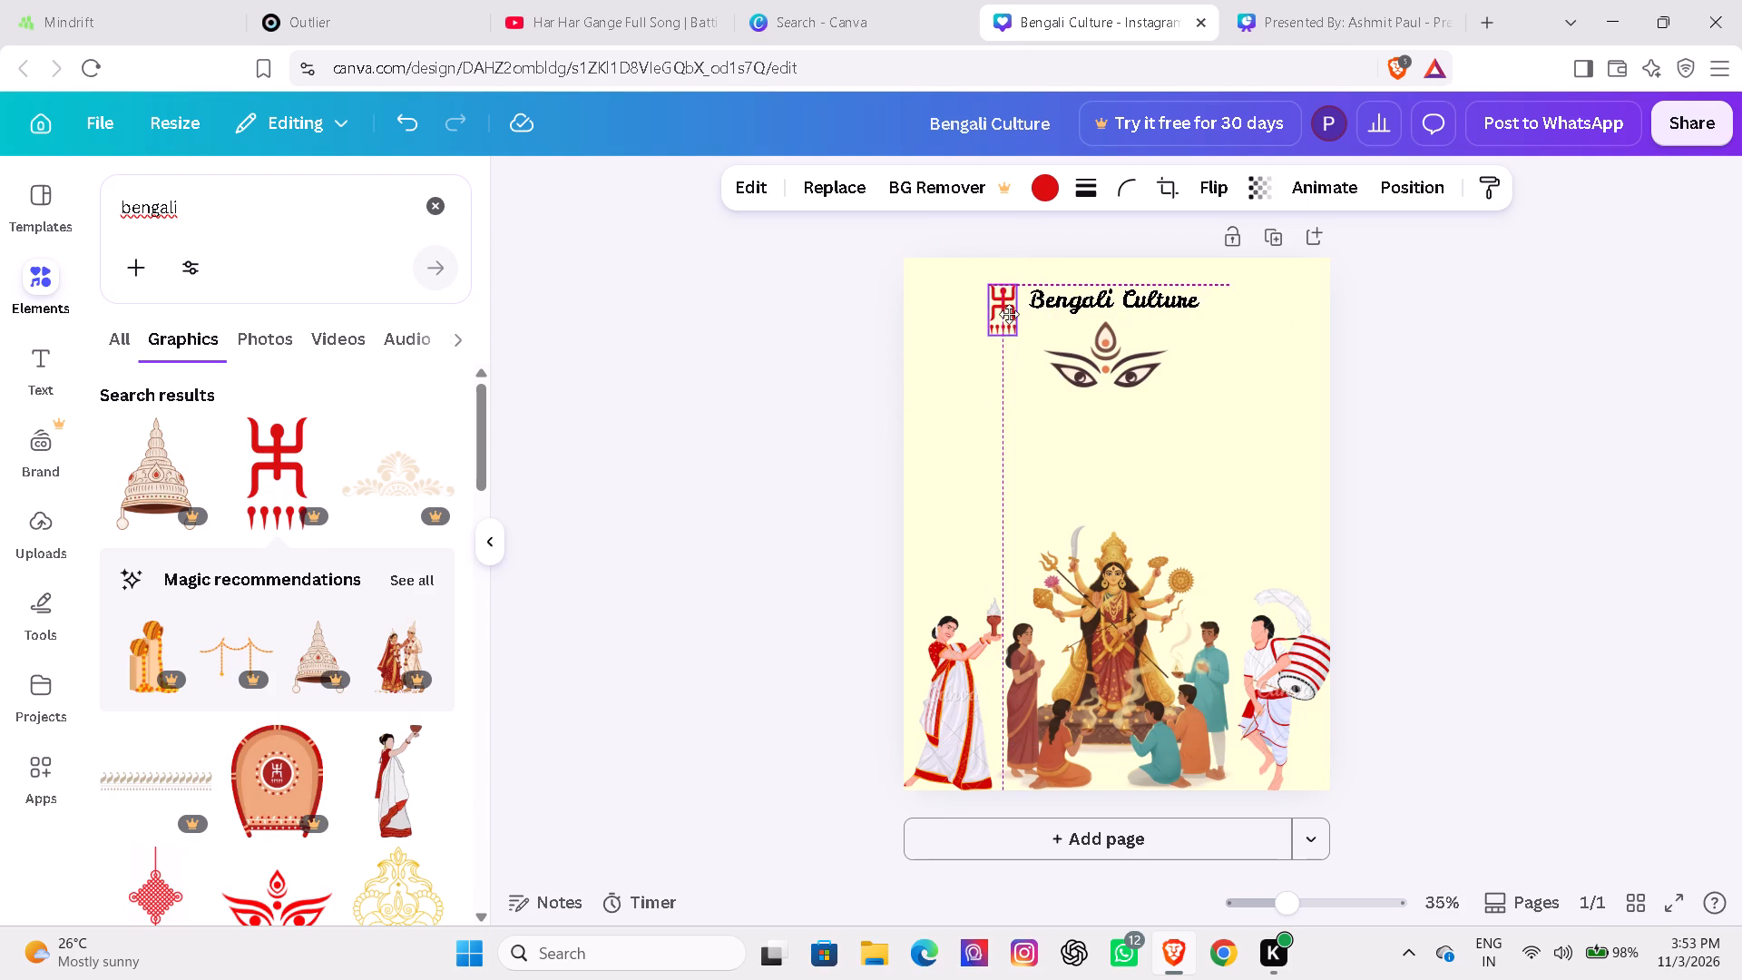
left_click_drag(1009, 314, 1008, 309)
left_click(1204, 392)
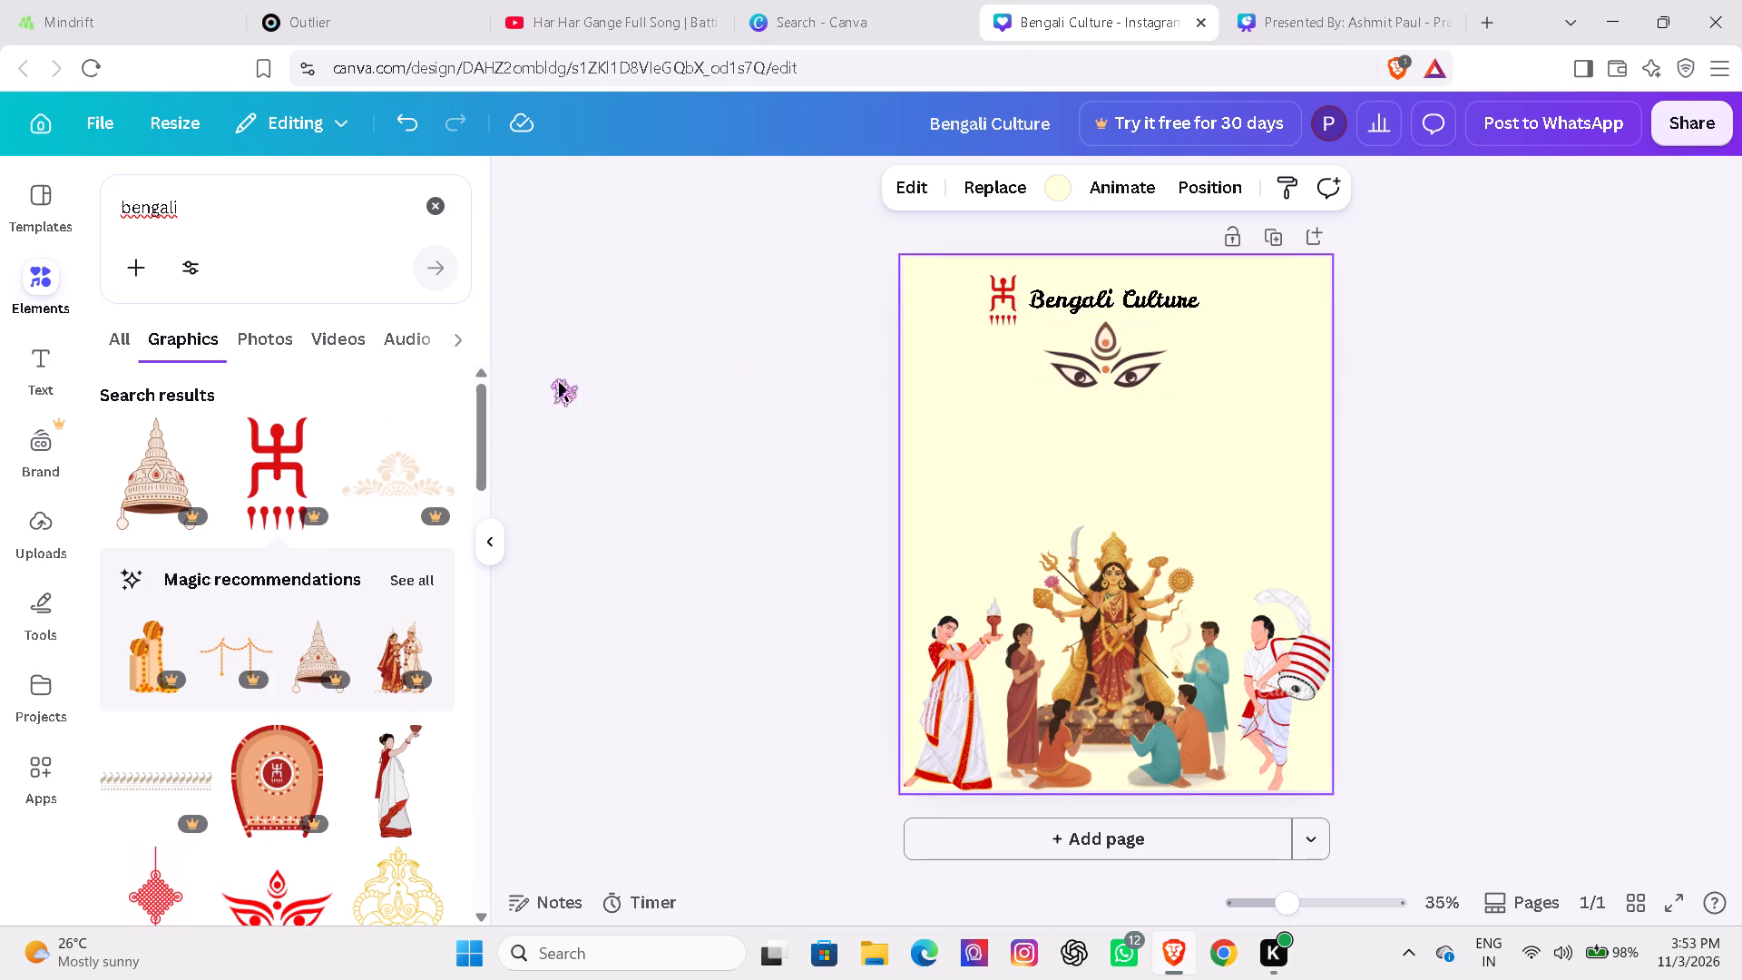
Add a second red Bengali symbol and place it after the heading, level with the first one.
left_click(295, 453)
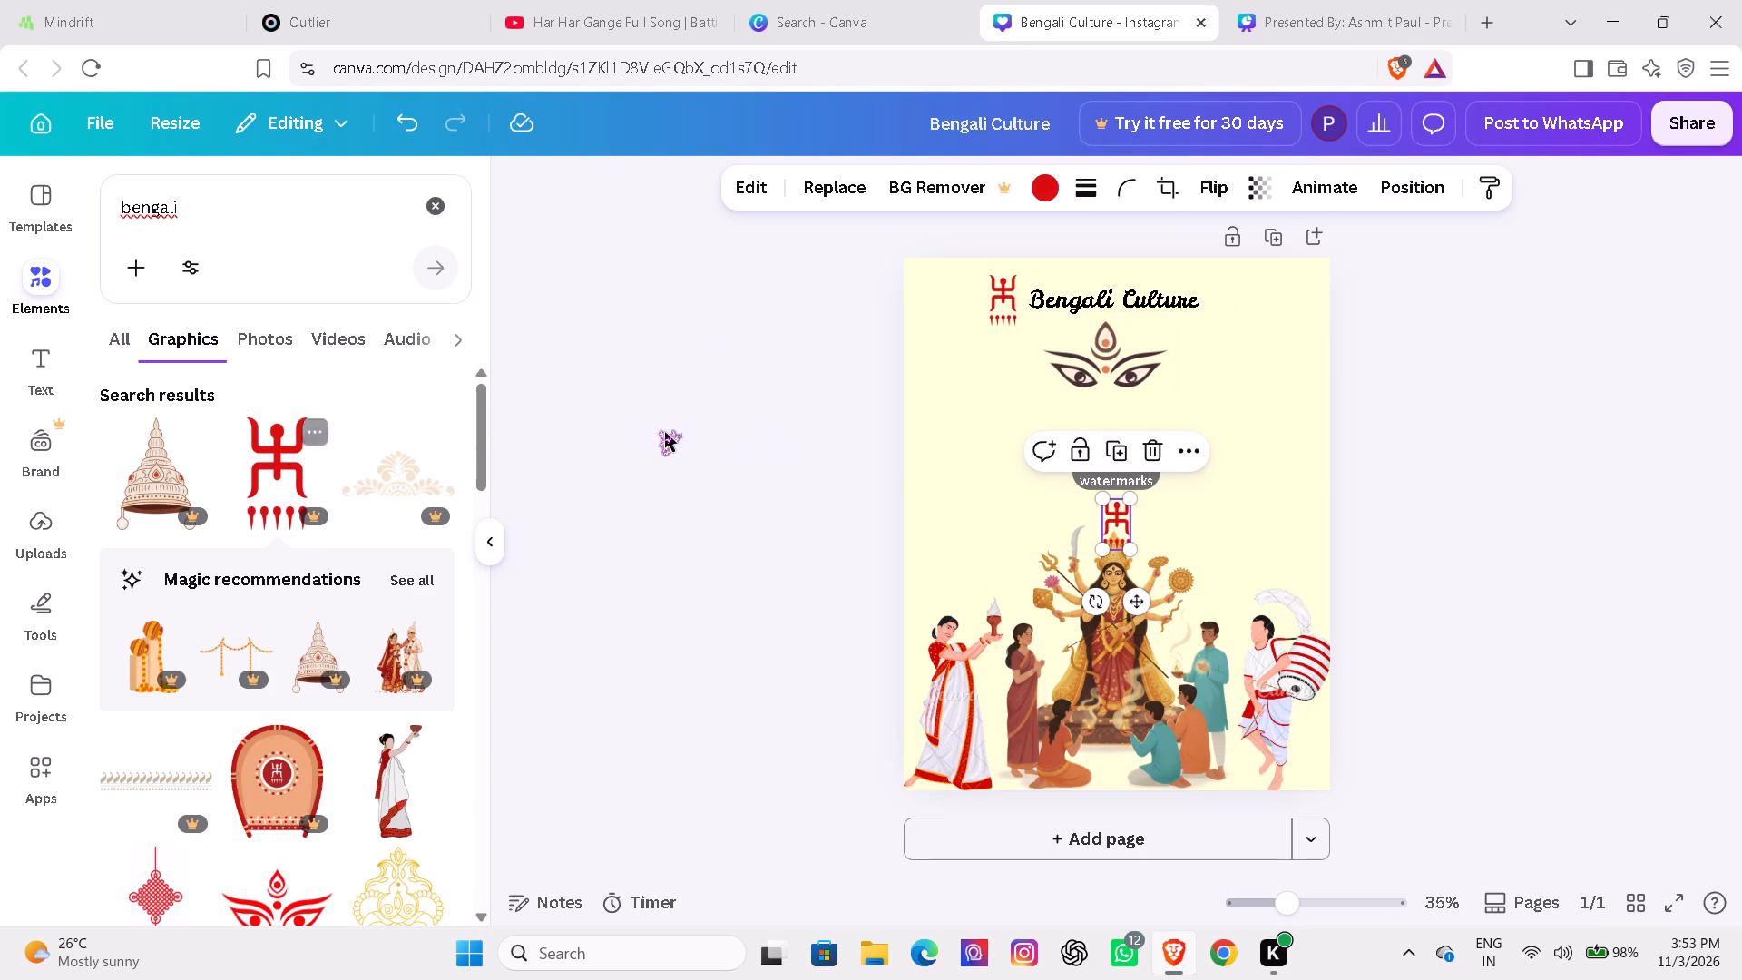
left_click_drag(1118, 513, 1119, 495)
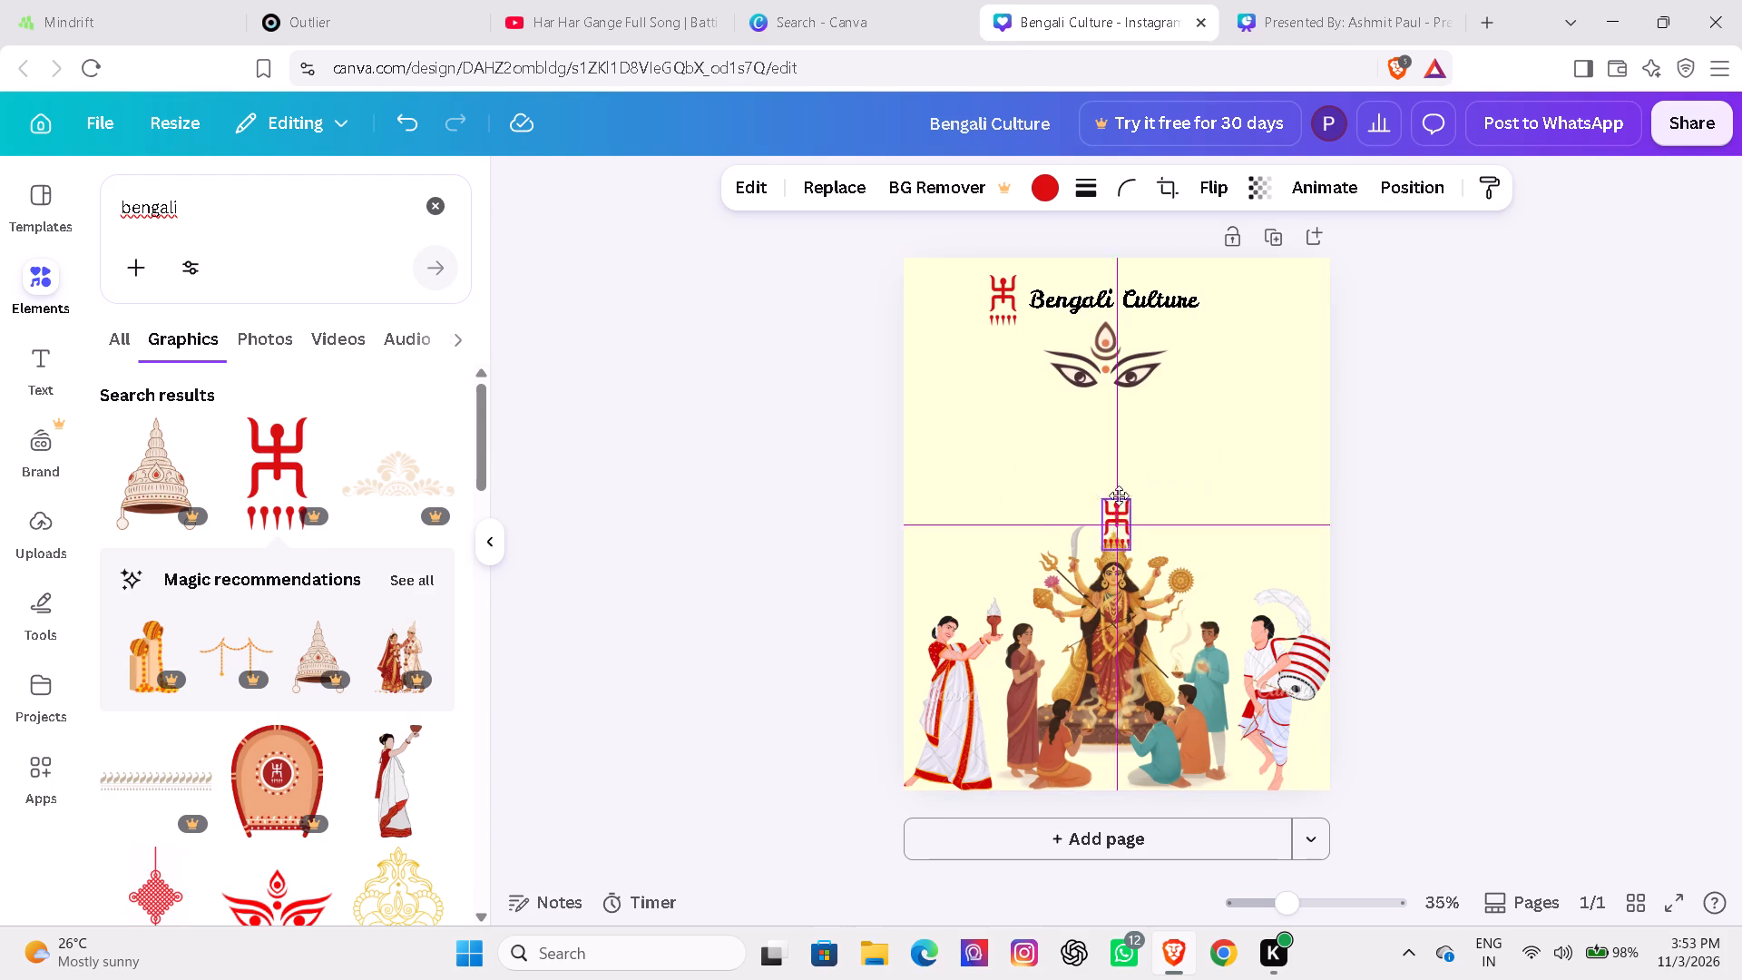
left_click_drag(1119, 495, 1232, 300)
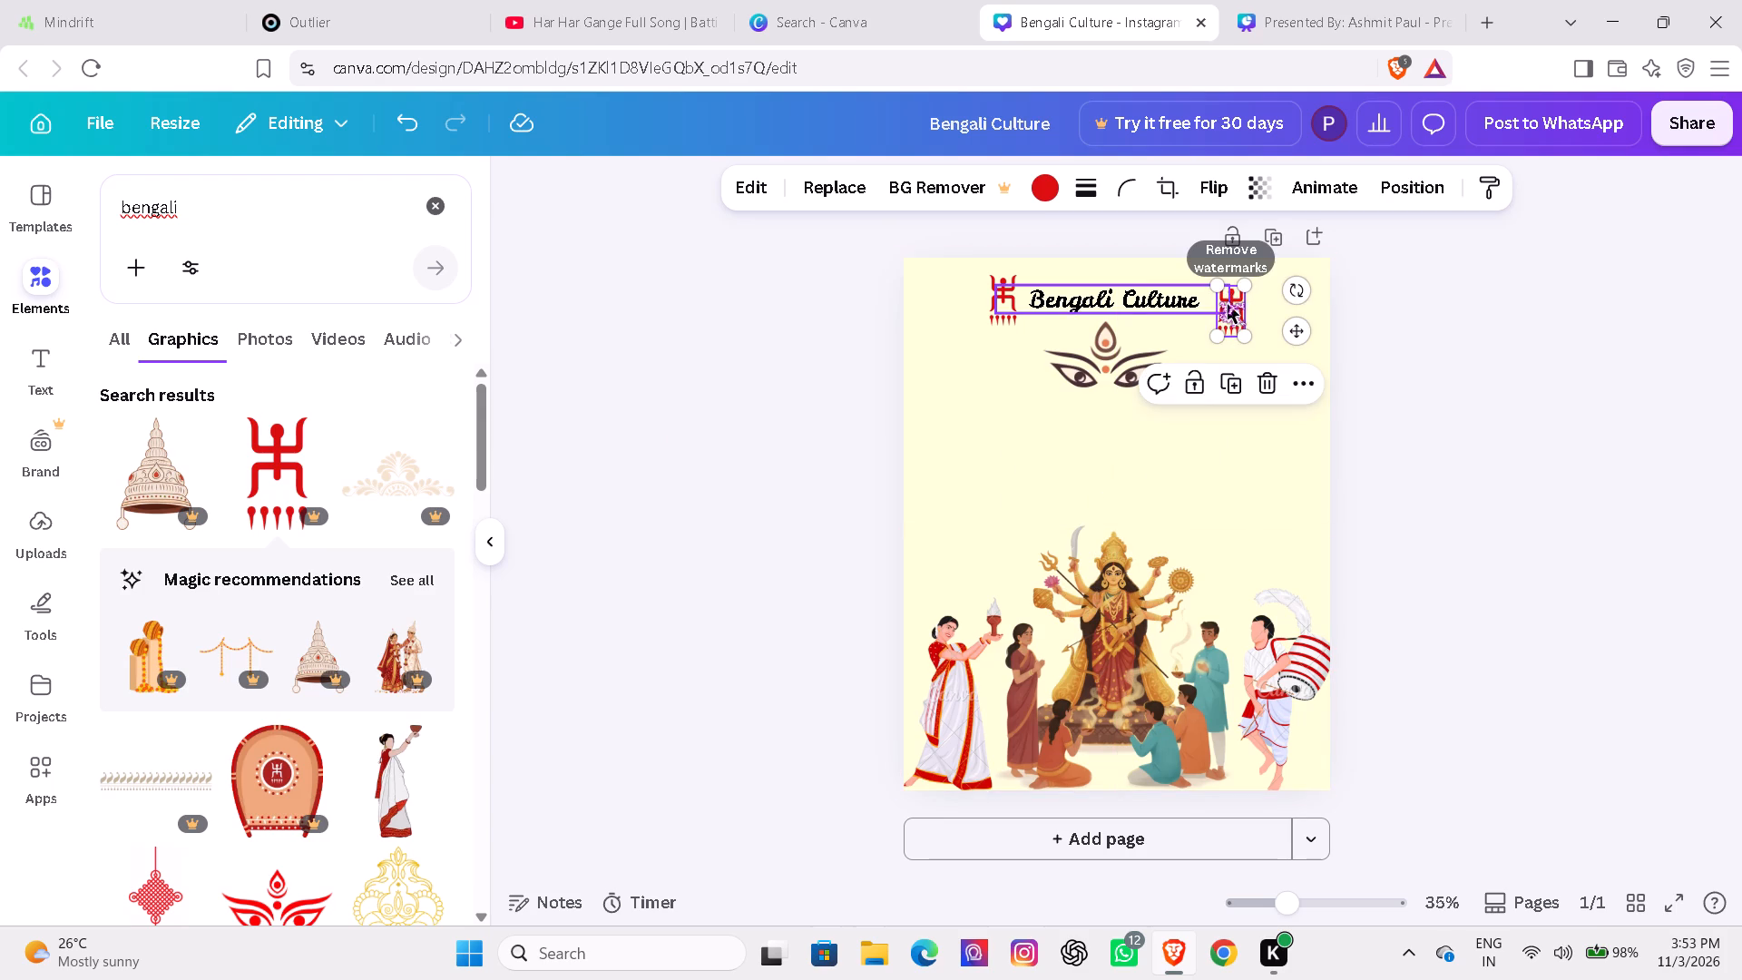
left_click_drag(1228, 299, 1228, 290)
left_click(1188, 442)
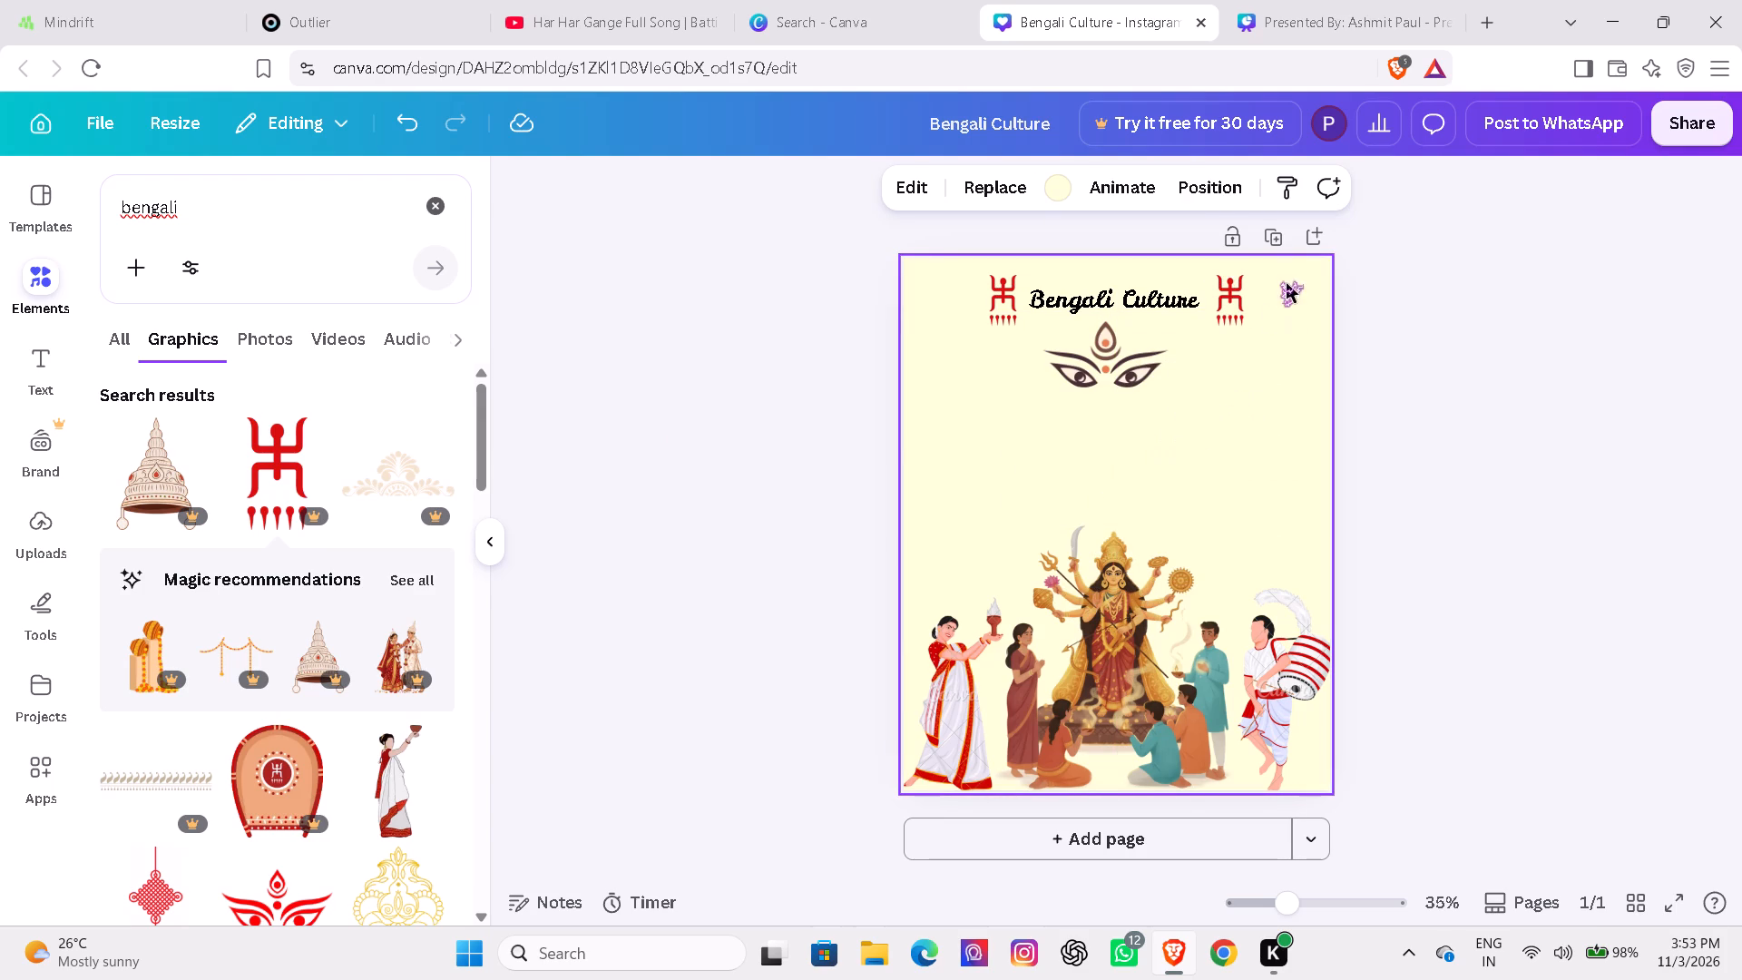
Shrink the Bengali Culture heading to a font size of about 42.6 so its box clears the second red symbol.
left_click(1228, 297)
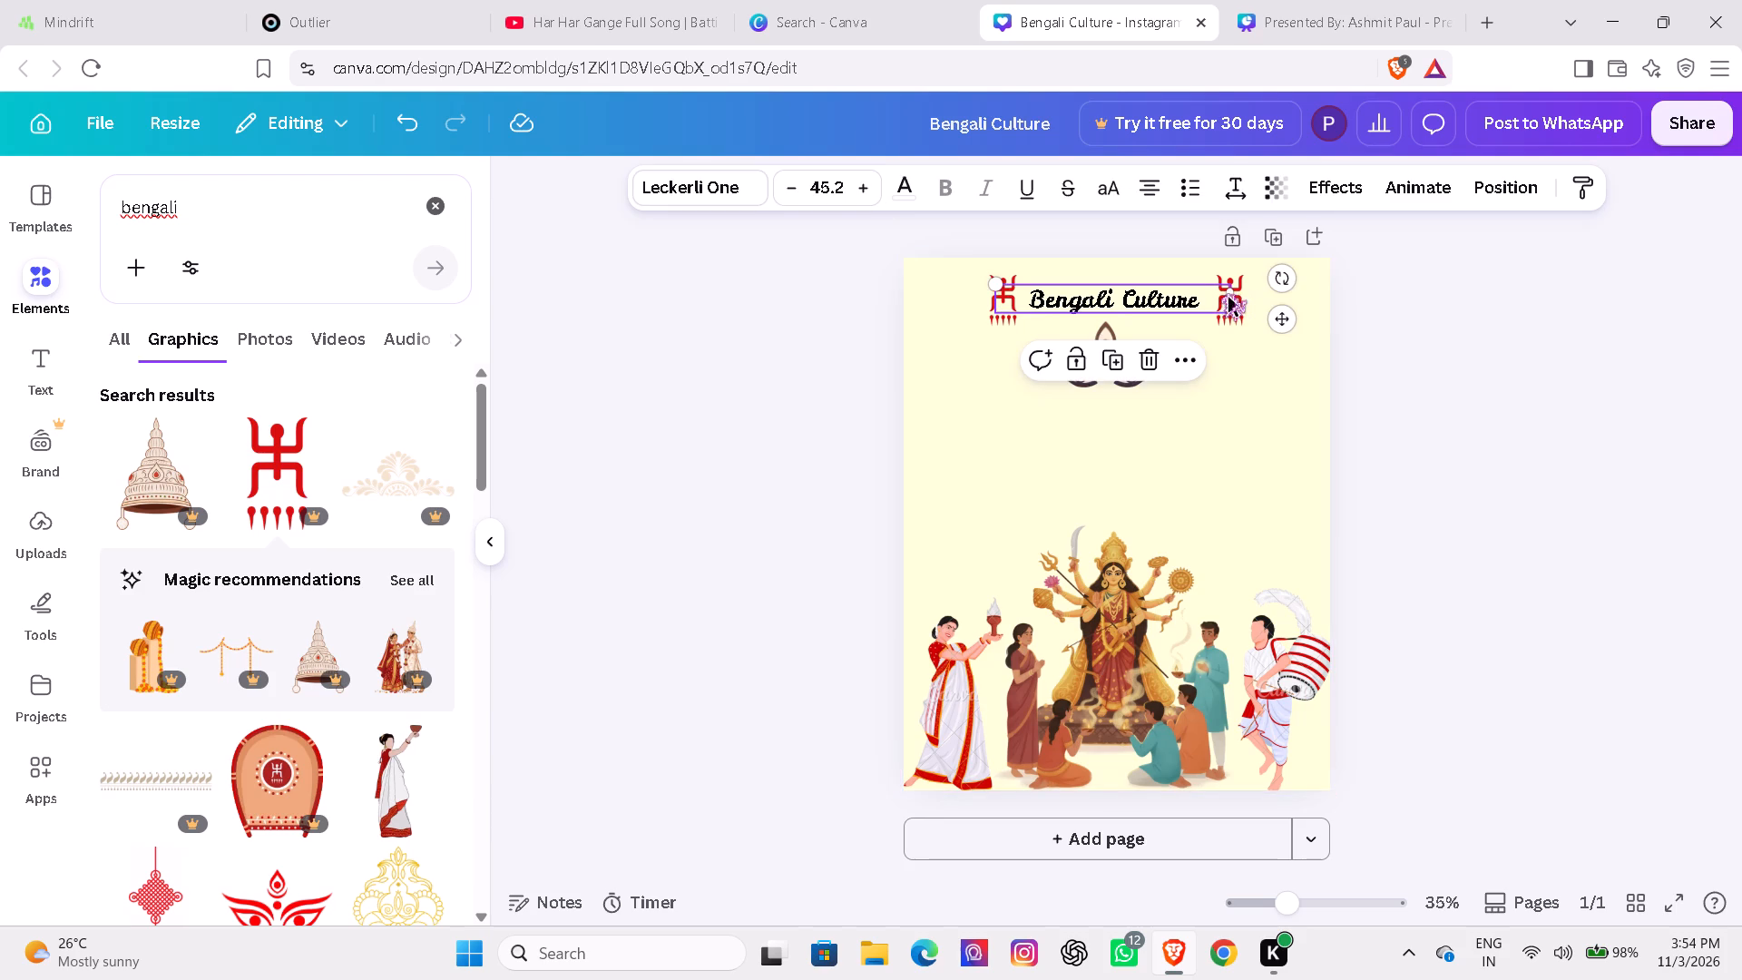
key("Left")
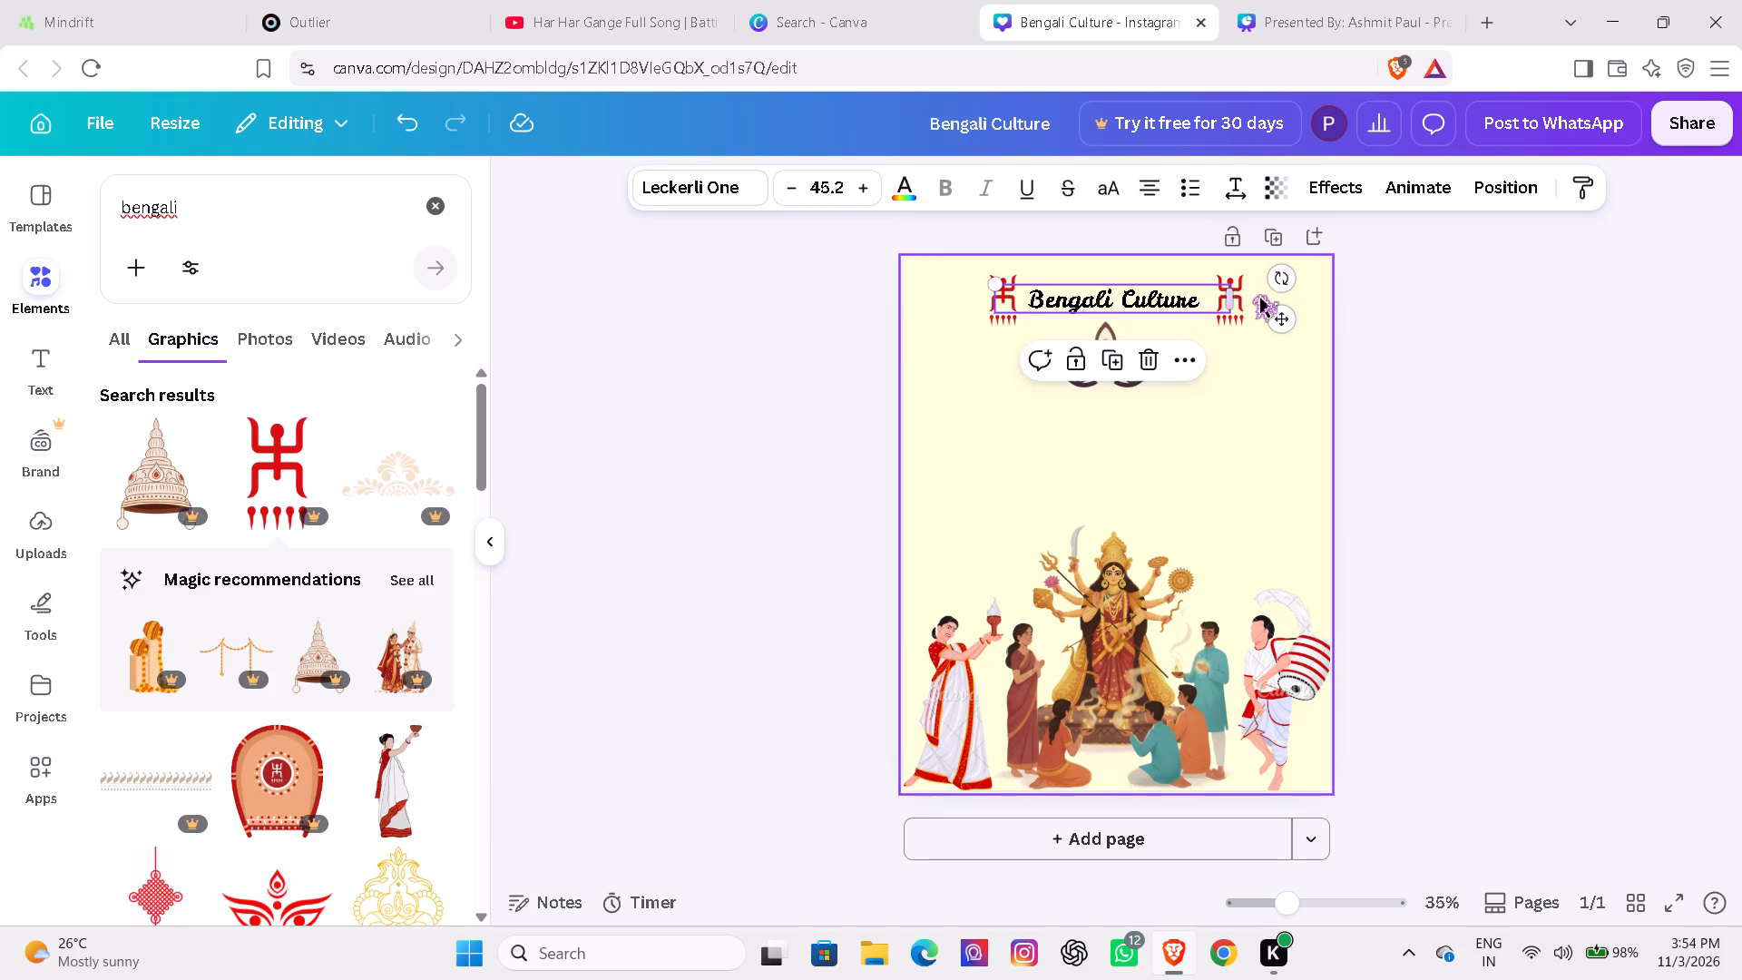
left_click(1238, 314)
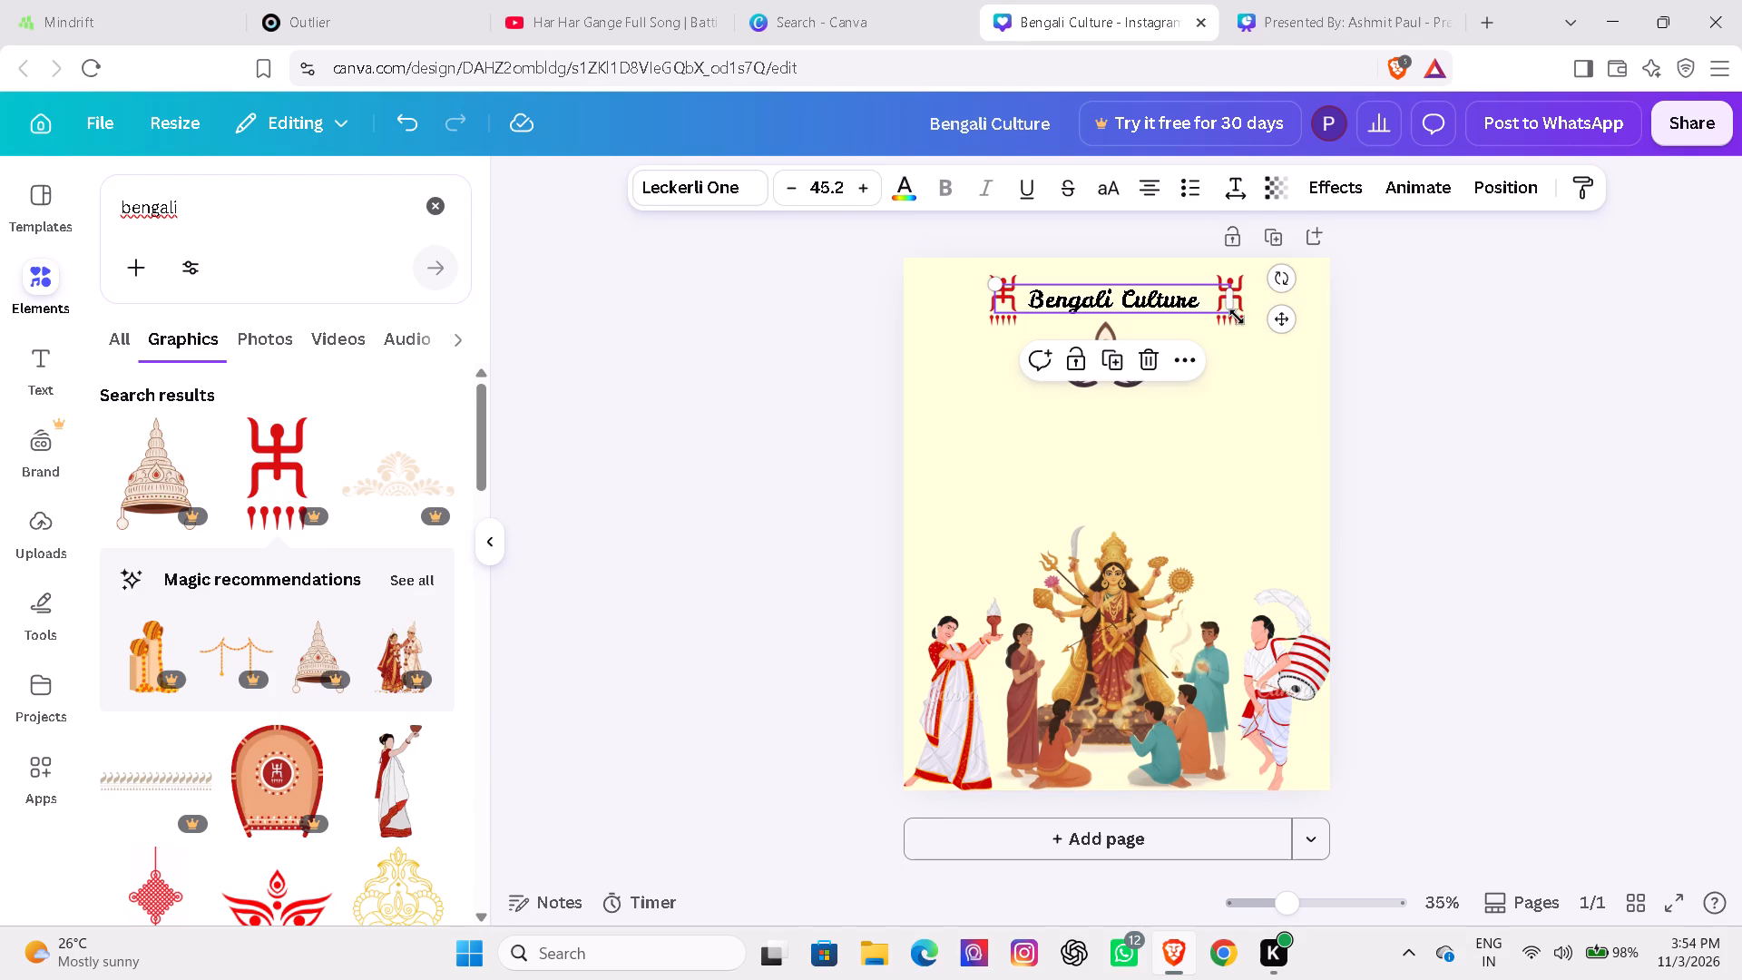
left_click(1235, 318)
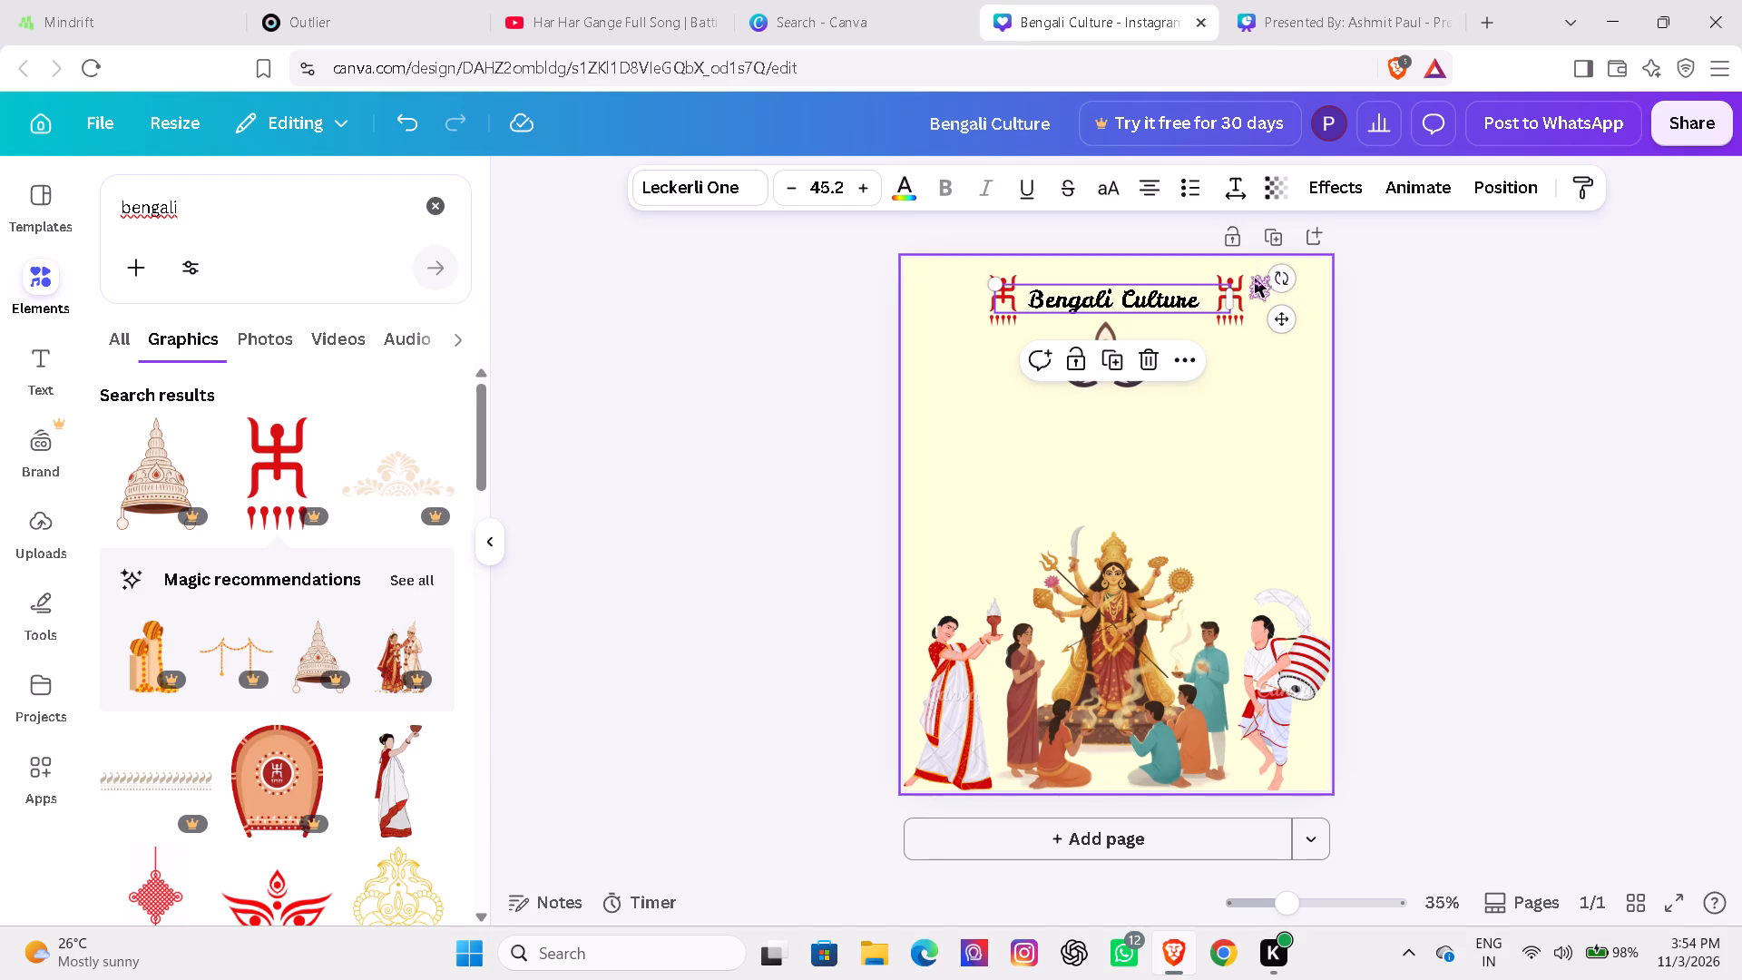
left_click_drag(1235, 283, 1221, 281)
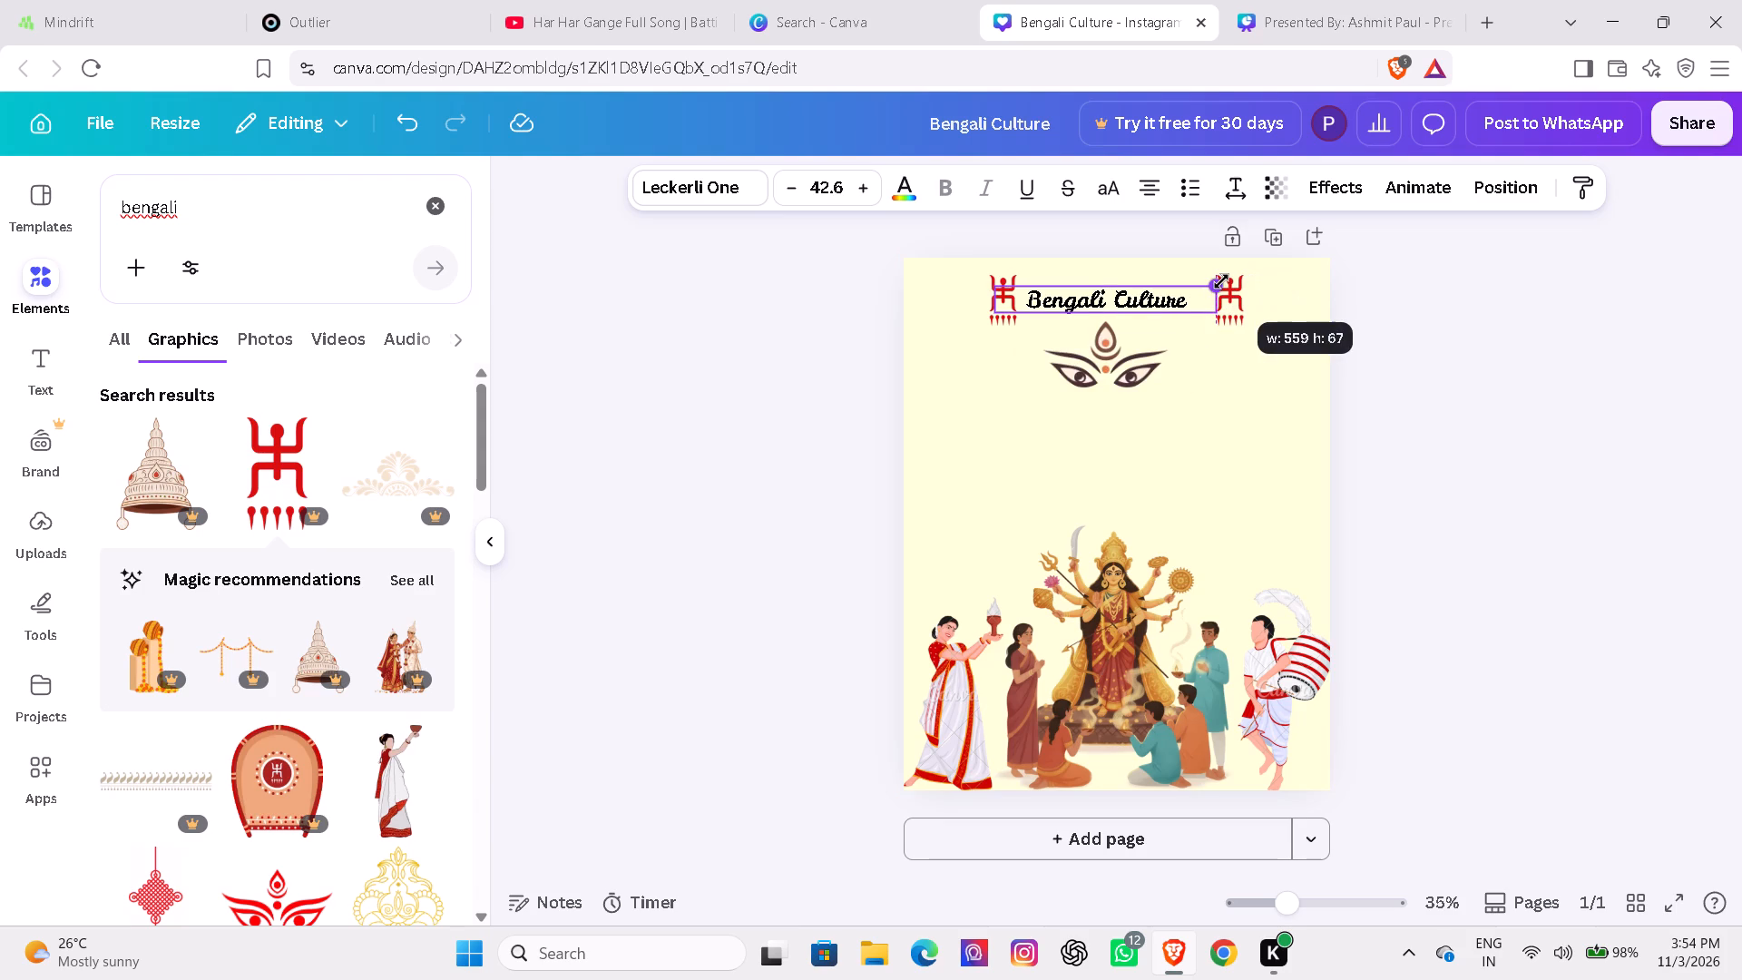
Move the second red symbol closer to the end of the heading, aligned with the first symbol.
left_click_drag(1235, 304, 1218, 310)
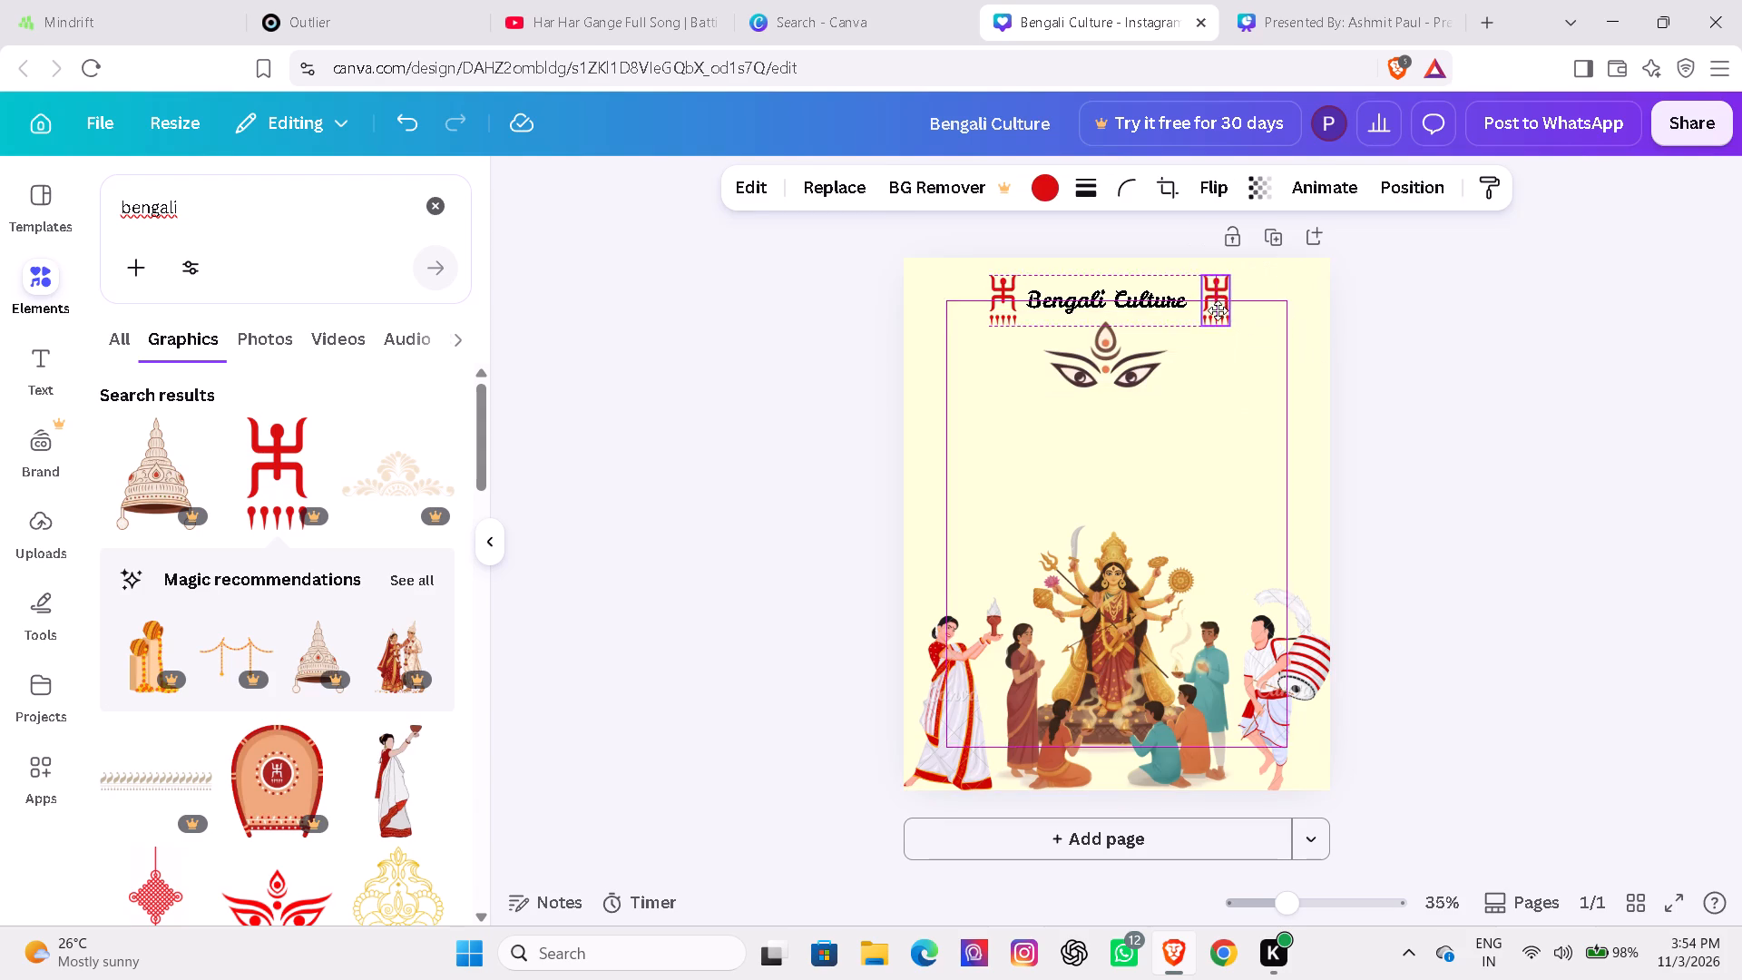
left_click_drag(1218, 310, 1220, 307)
left_click_drag(1220, 307, 1219, 307)
left_click(1238, 404)
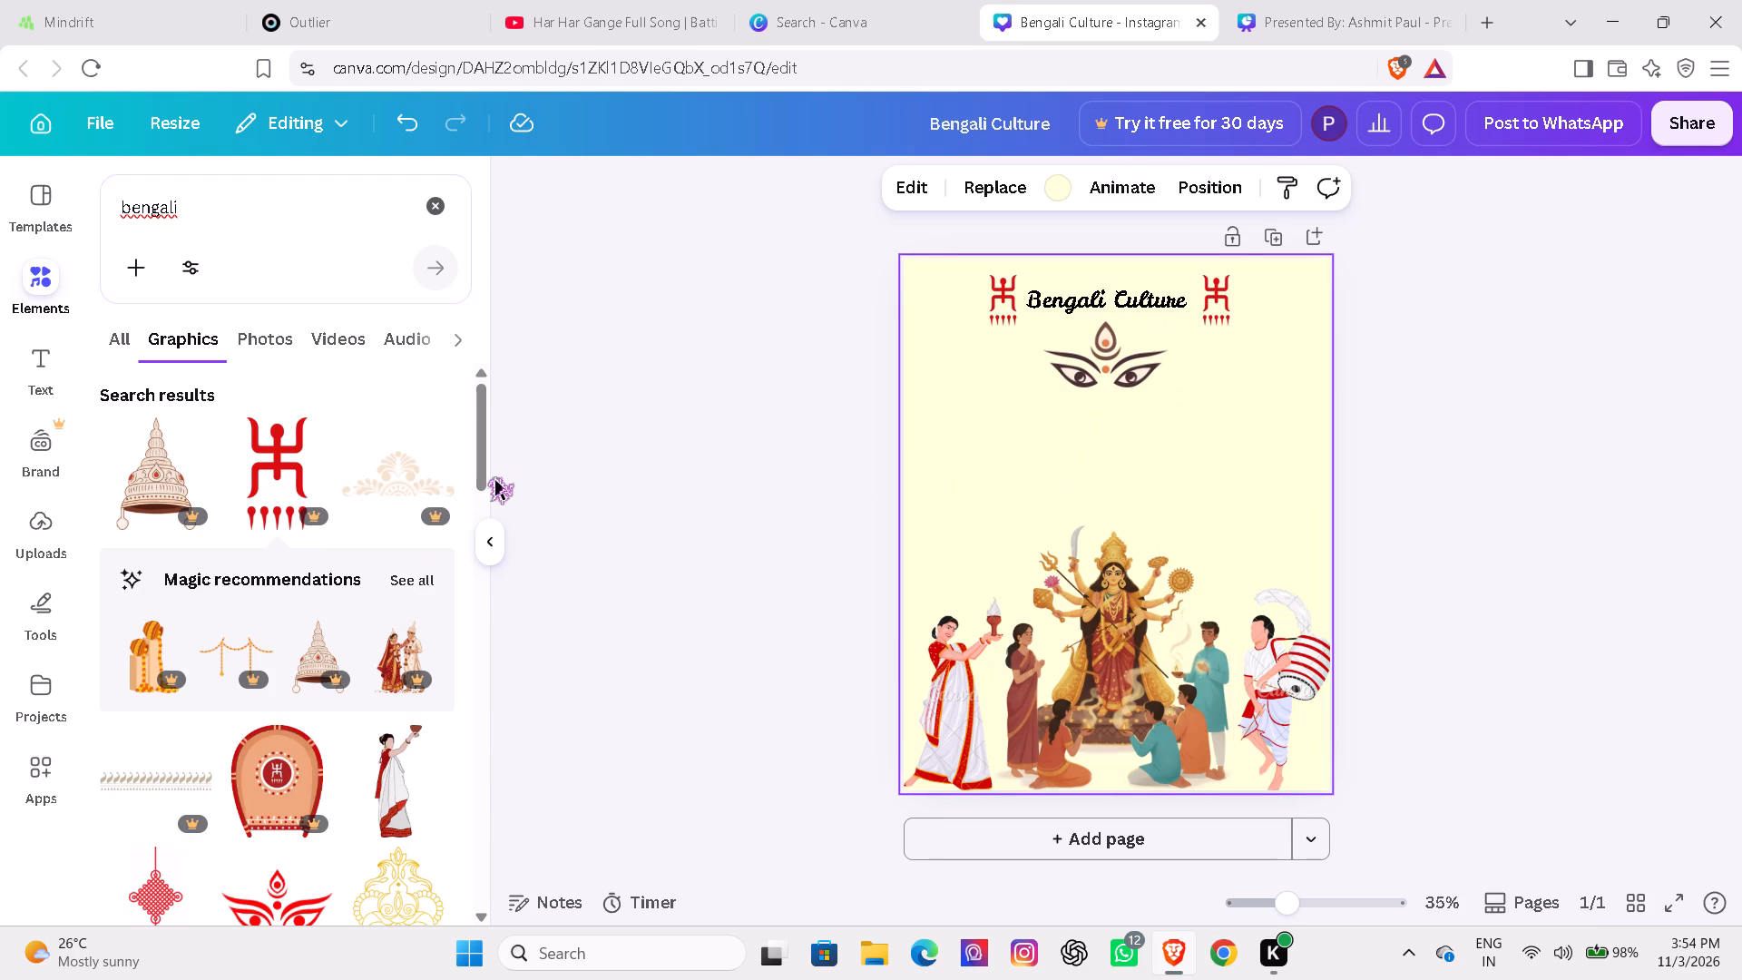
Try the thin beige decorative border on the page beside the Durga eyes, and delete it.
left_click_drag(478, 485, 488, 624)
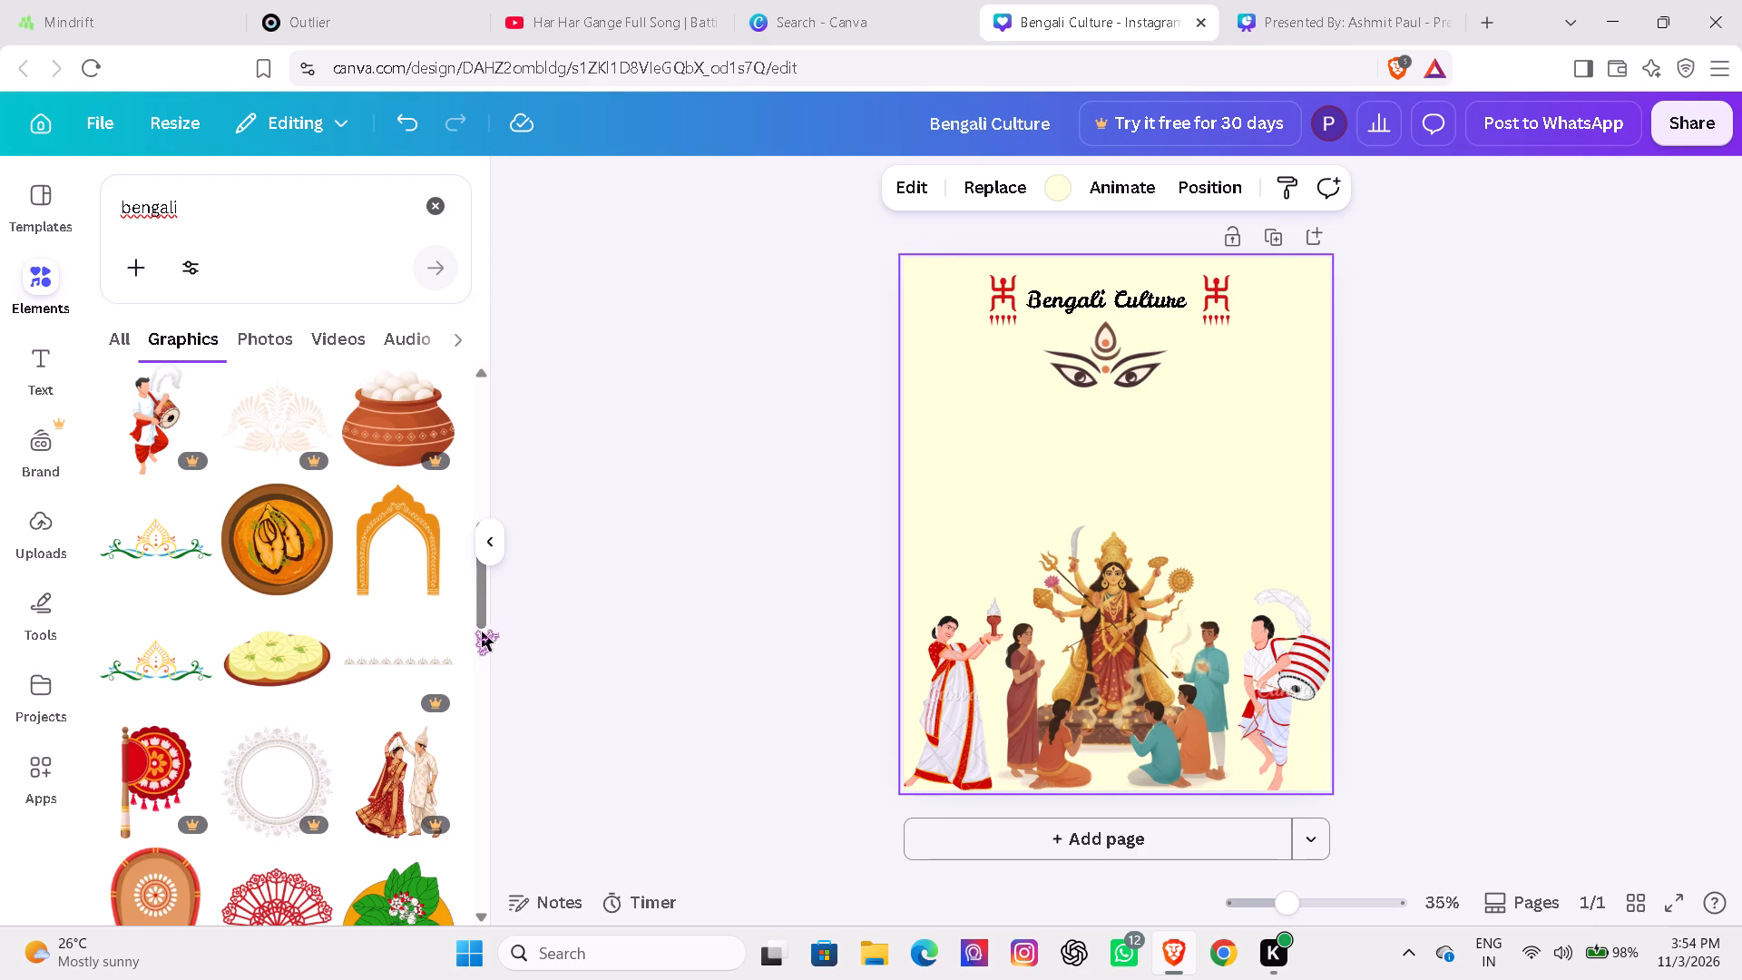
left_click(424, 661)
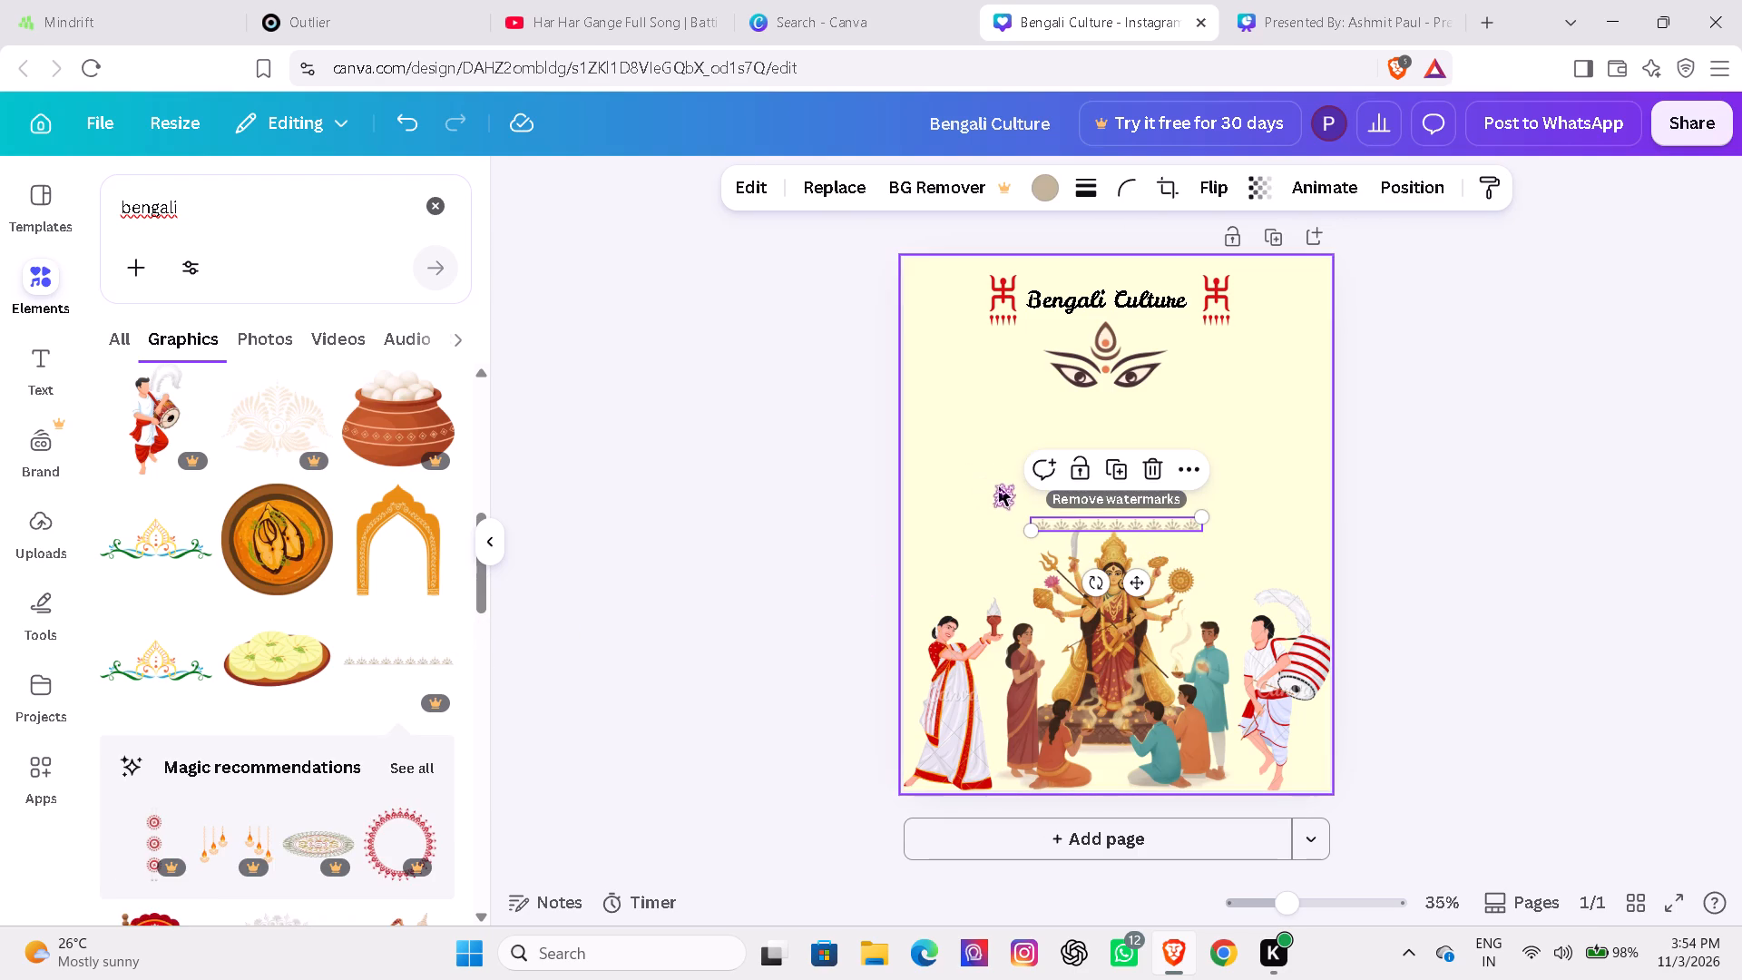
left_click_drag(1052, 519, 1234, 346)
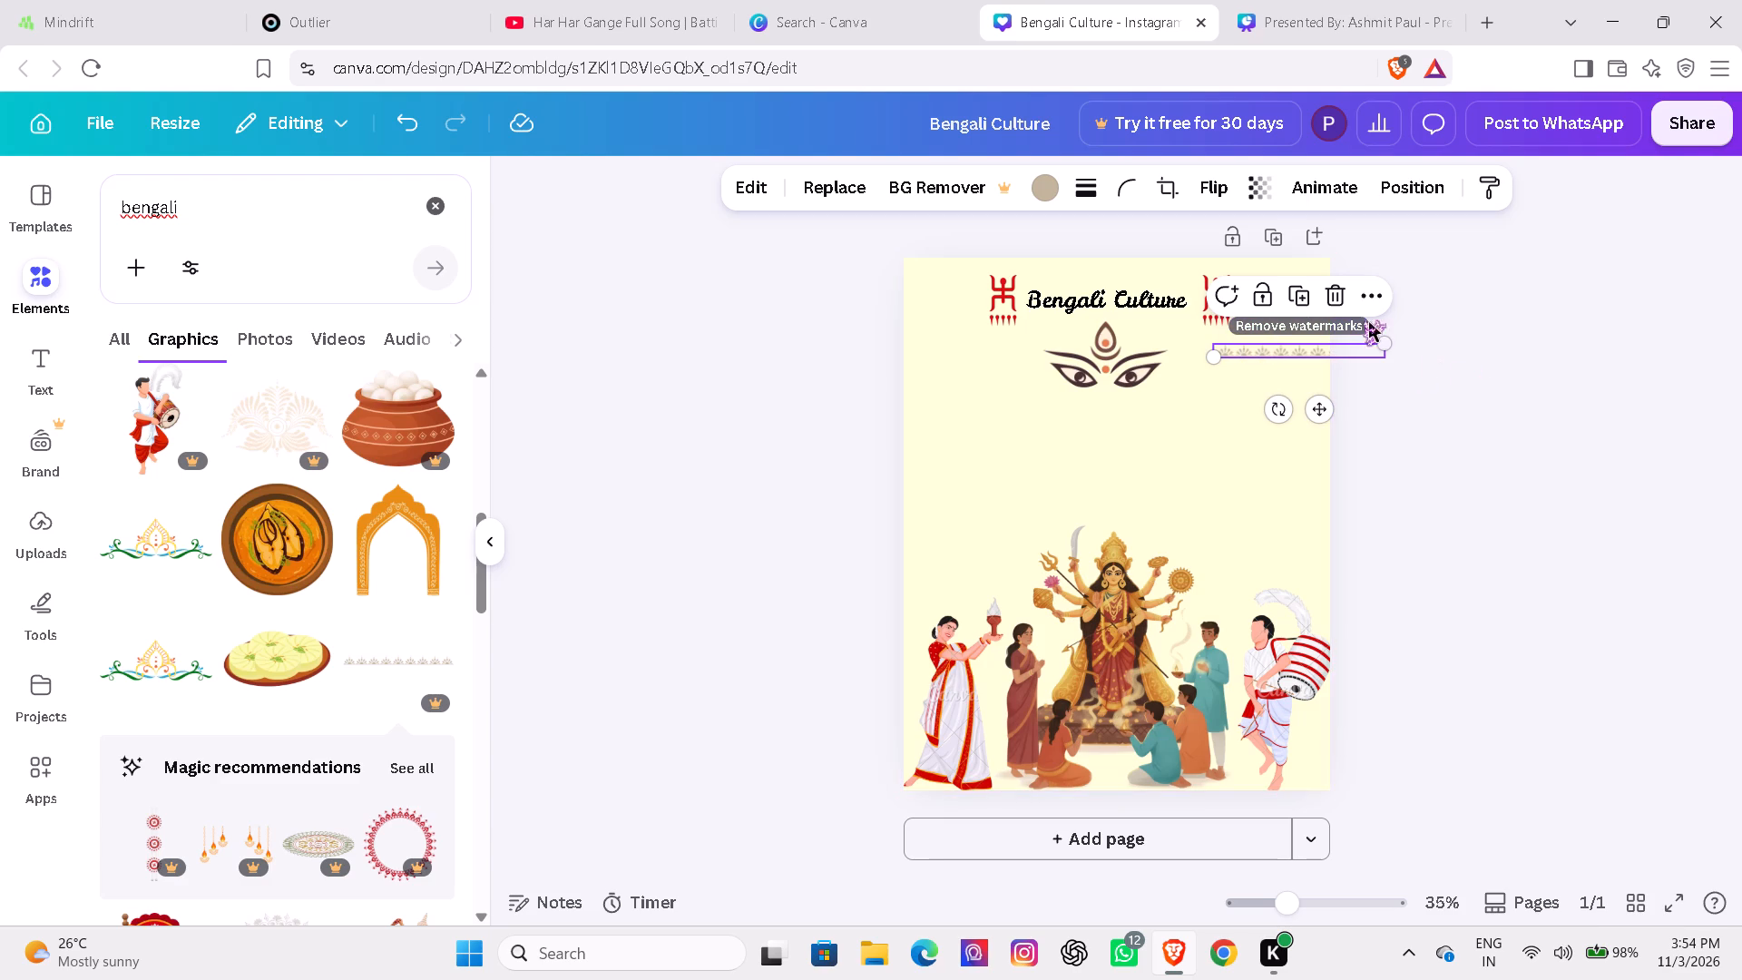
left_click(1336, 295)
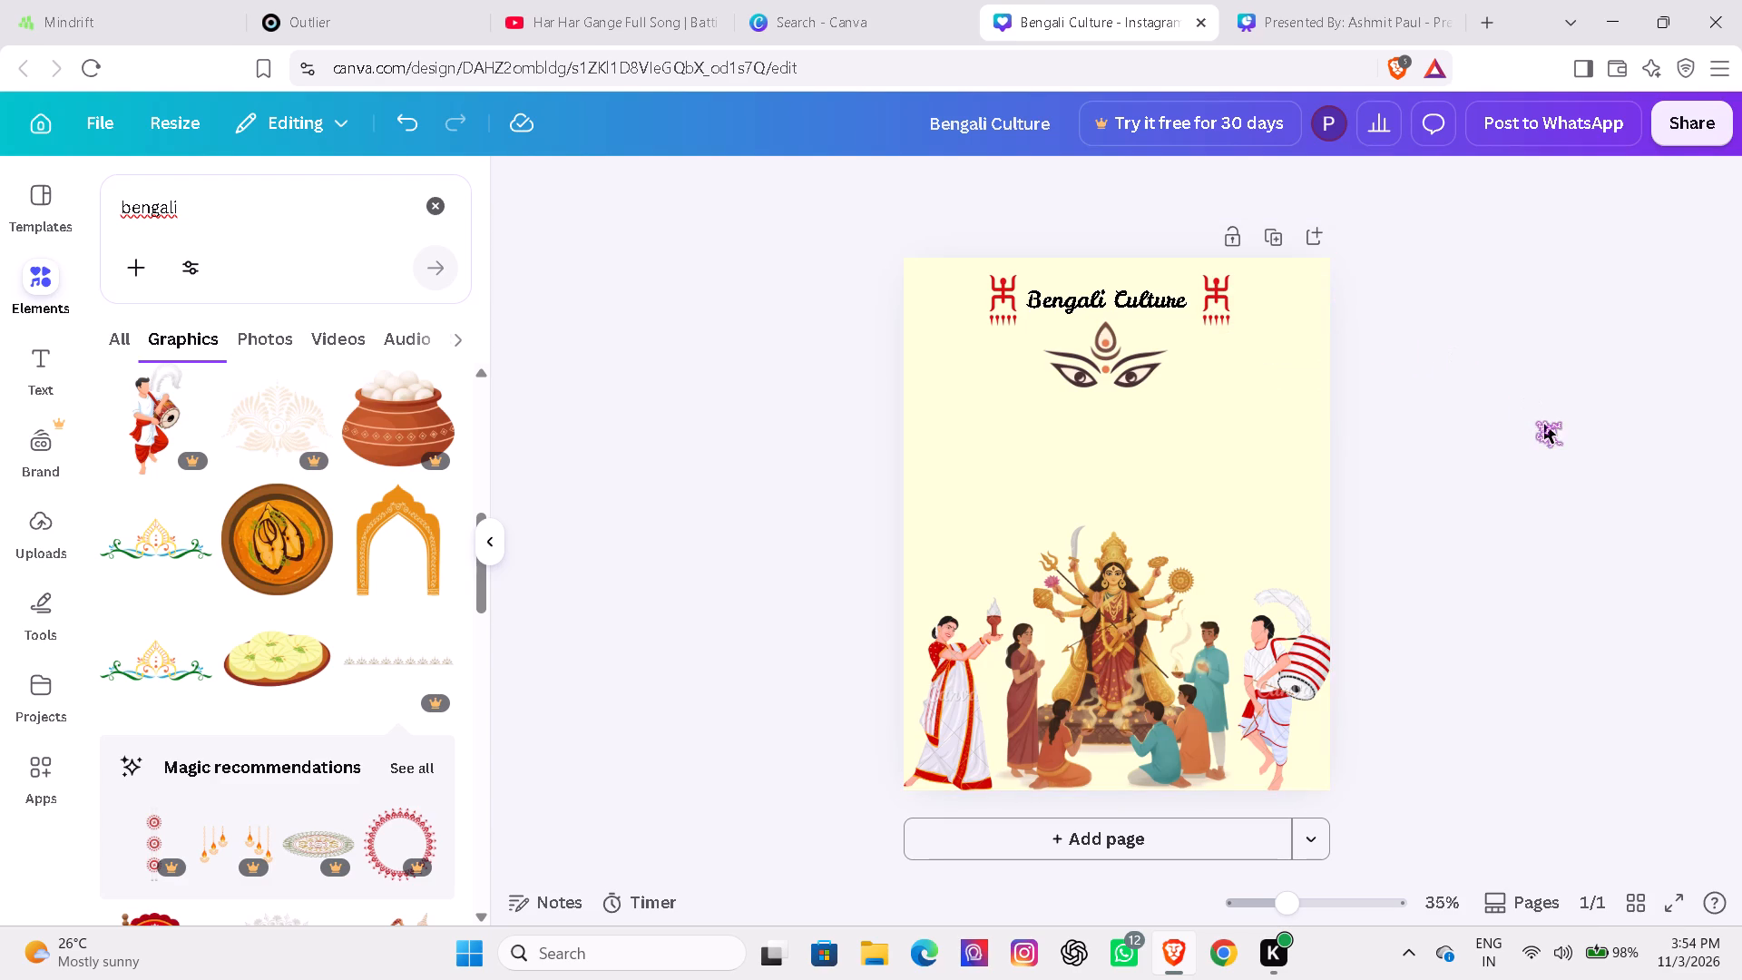